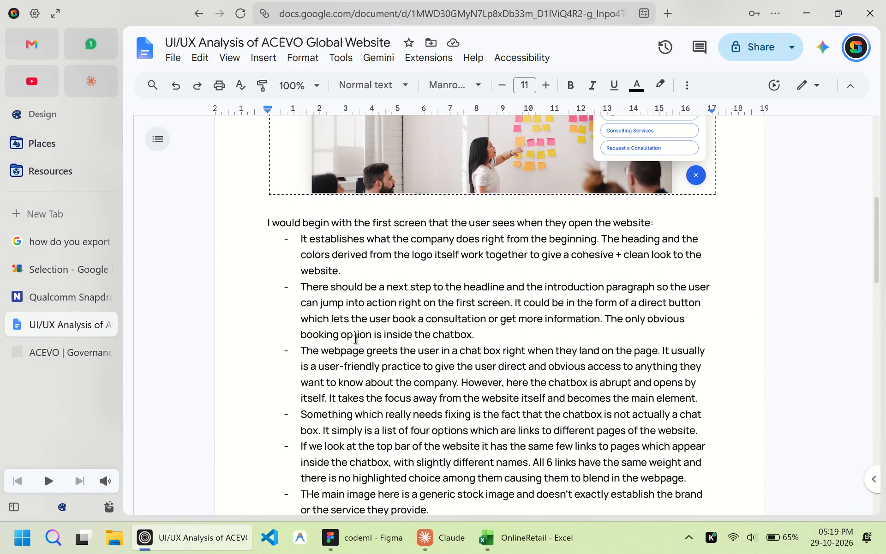
scroll(355, 338, "down", 7)
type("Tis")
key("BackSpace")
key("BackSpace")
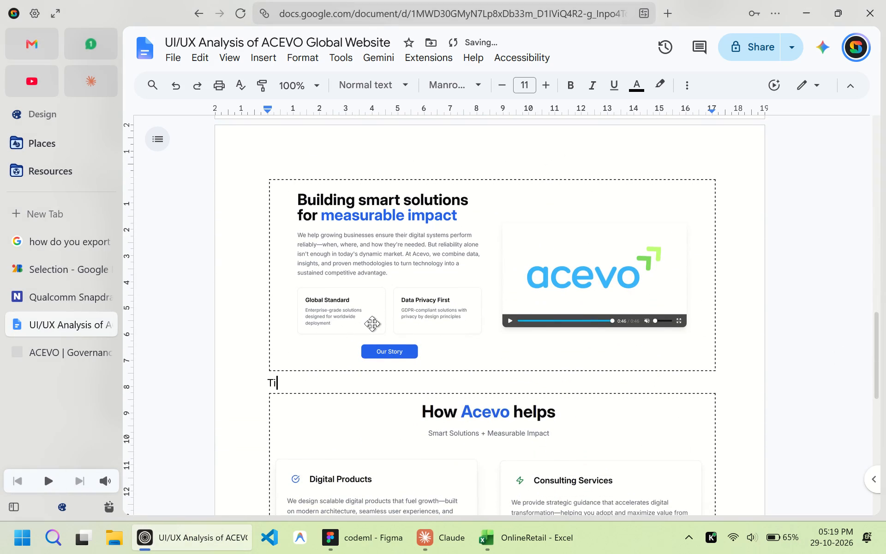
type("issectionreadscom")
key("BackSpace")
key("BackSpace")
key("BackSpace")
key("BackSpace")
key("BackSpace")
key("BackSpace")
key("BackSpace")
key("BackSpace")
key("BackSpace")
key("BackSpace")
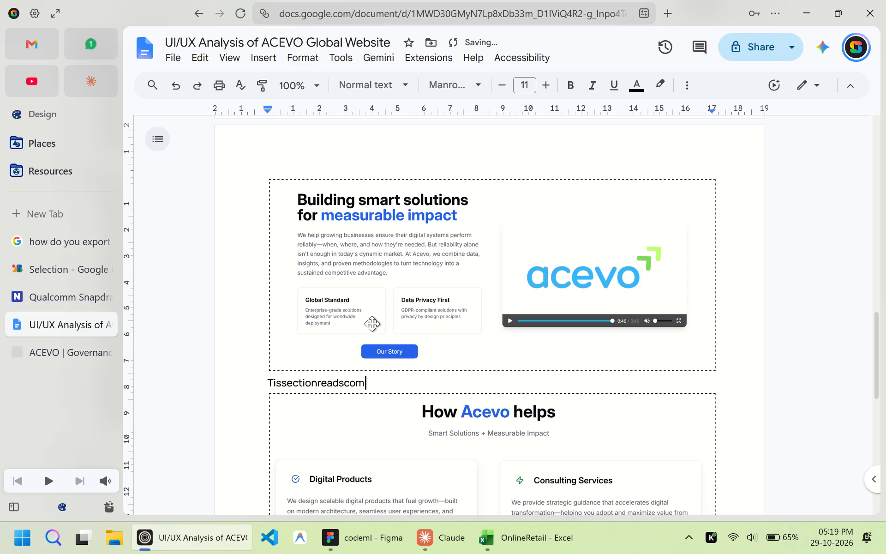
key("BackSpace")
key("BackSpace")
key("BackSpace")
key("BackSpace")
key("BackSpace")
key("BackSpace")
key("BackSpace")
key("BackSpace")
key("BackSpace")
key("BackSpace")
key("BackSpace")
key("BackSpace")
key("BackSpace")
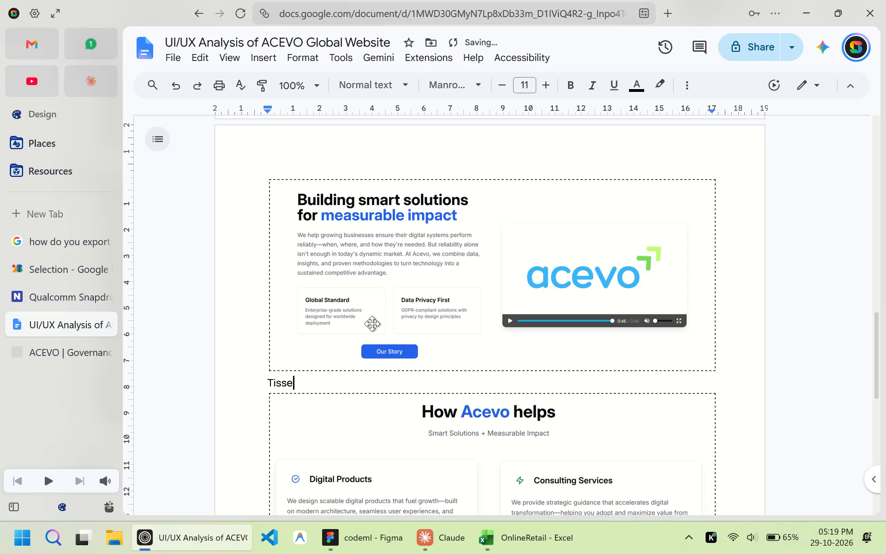
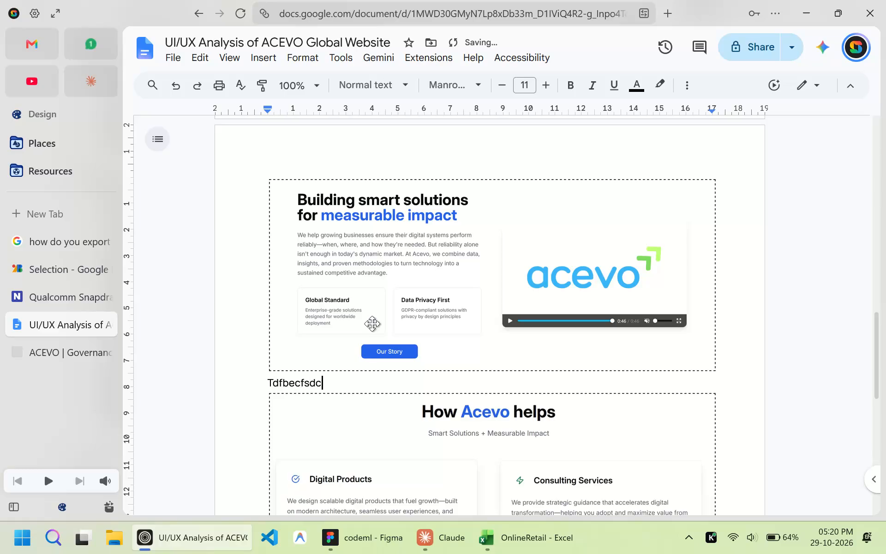
Delete the placeholder gibberish line under the "Building smart solutions" screenshot and leave an empty line above the "How Acevo helps" screenshot.
key("Down")
key("n")
key("BackSpace")
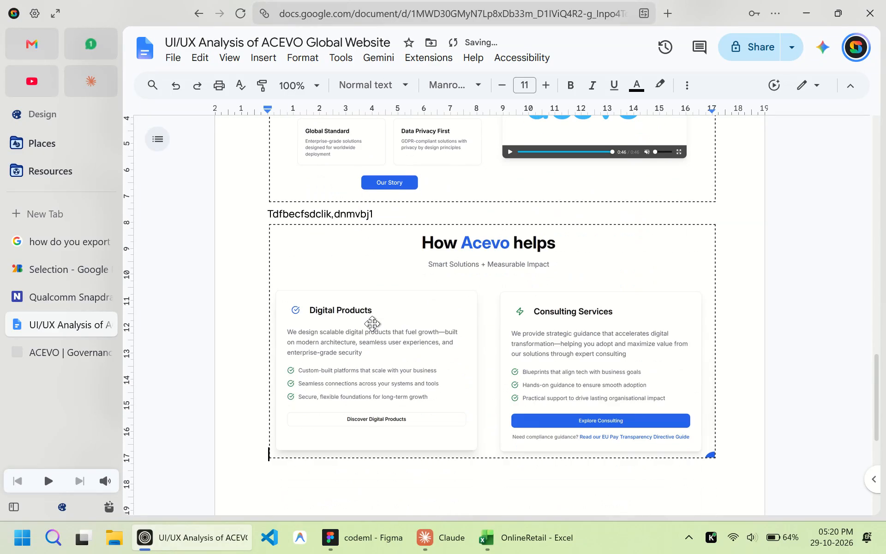
triple_click(413, 213)
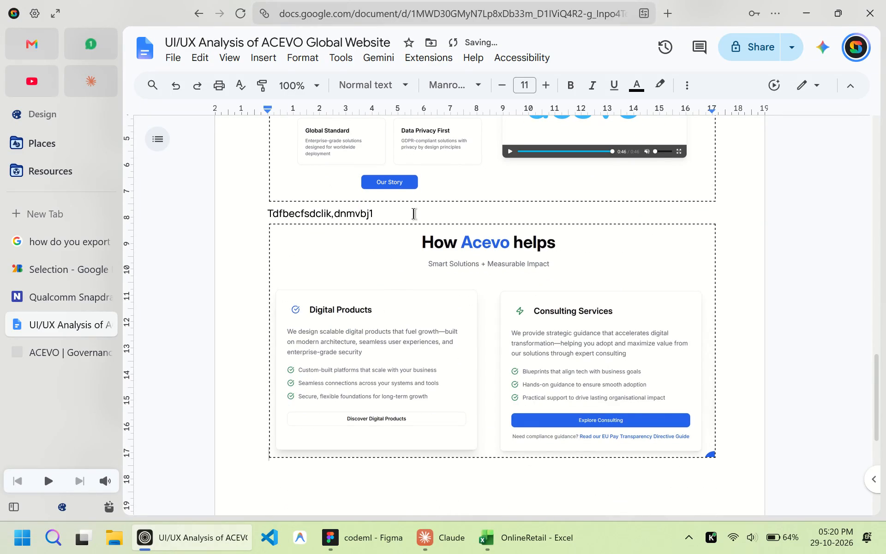
key("BackSpace")
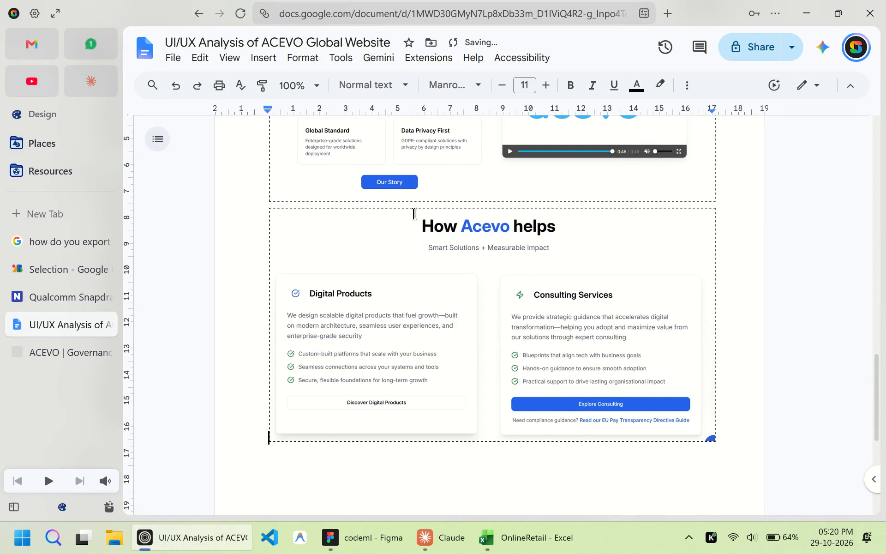
left_click(748, 187)
key("Return")
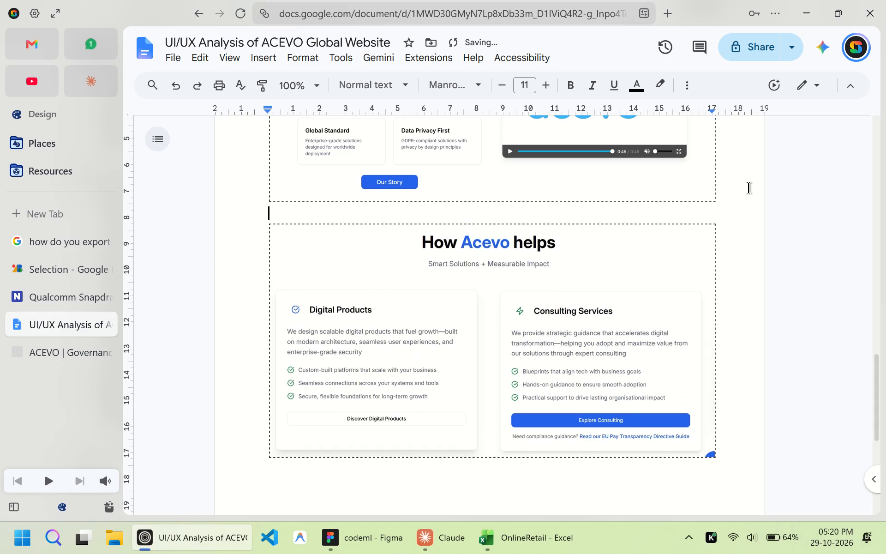
left_click(542, 553)
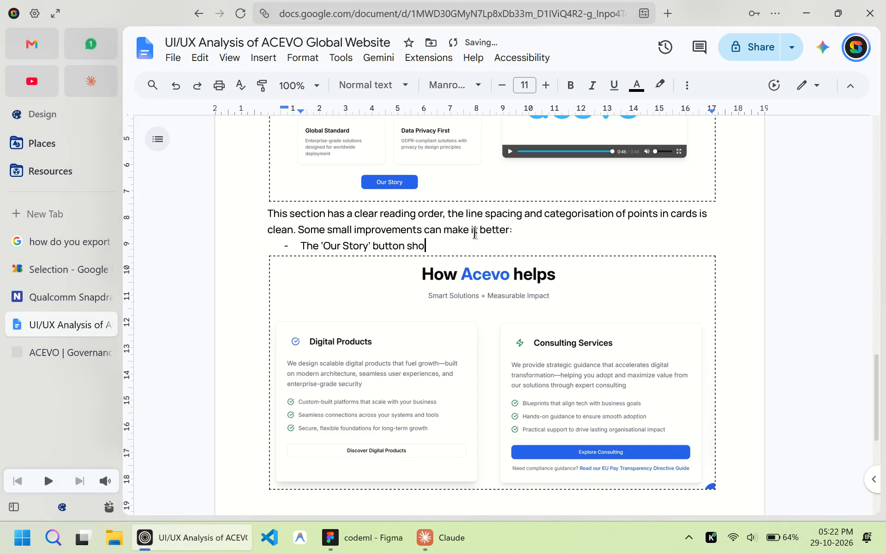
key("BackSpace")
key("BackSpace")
Complete the first list point's opening sentence with "is a bit vague for an action.".
type("is")
key("space")
type("a bit vauge")
key("space")
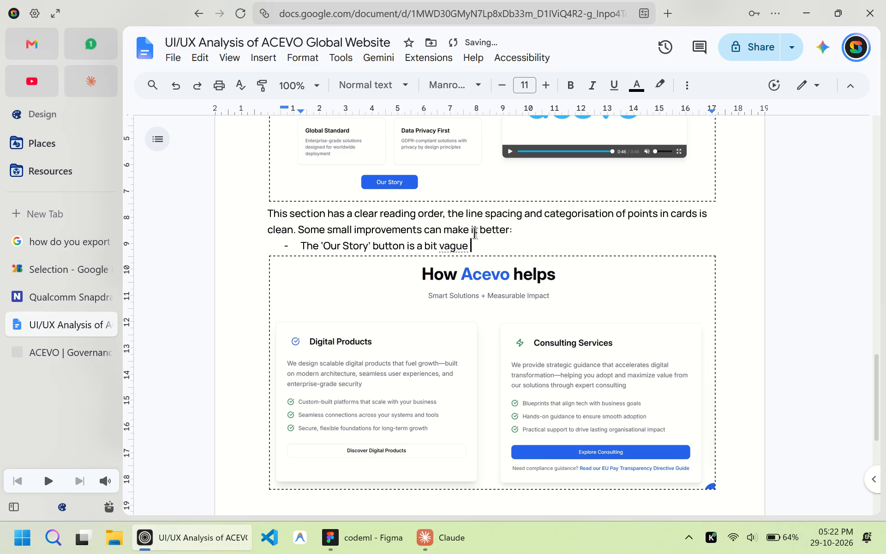
type("fo")
type("r a")
key("space")
key("n")
key("BackSpace")
key("BackSpace")
key("space")
key("BackSpace")
type("n action")
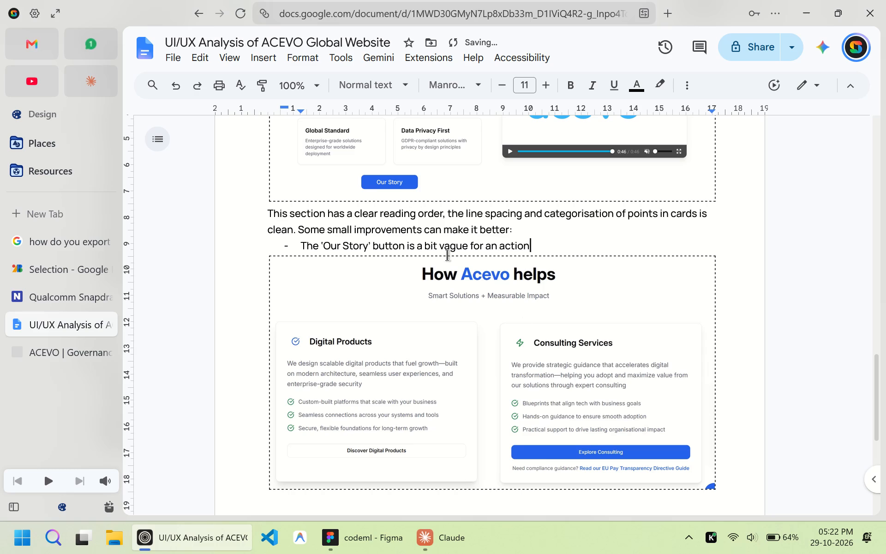
type(".")
key("space")
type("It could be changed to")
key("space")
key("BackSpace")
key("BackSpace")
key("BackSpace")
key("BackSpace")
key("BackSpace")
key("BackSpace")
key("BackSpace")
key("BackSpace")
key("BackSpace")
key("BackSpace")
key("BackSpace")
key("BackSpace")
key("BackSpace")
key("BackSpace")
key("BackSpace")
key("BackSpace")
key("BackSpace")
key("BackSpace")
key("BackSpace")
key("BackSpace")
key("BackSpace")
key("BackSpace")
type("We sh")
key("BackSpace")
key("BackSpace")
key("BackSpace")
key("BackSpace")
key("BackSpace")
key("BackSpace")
Add the suggestion "Changing it to something like... "Read our story" is better." to the 'Our Story' button point.
key("space")
type("Changing it to something like")
type("... \"")
type("Read our story\"")
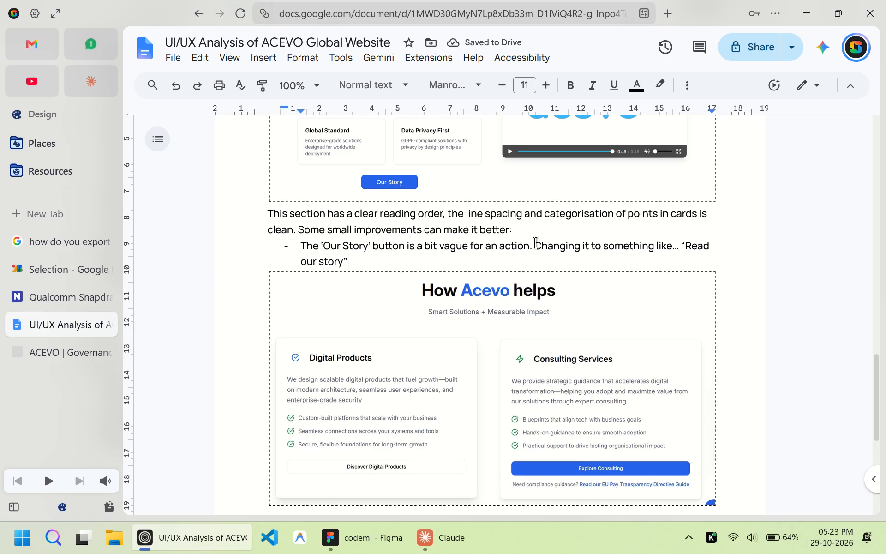
key("space")
type("is be")
type("tter.")
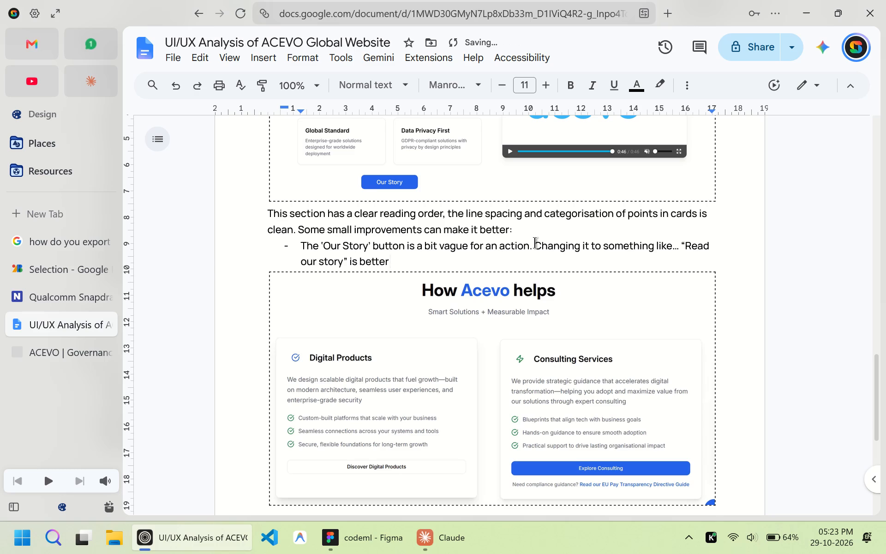
Continue the 'Our Story' button point with "The button should also be left aligned".
key("Return")
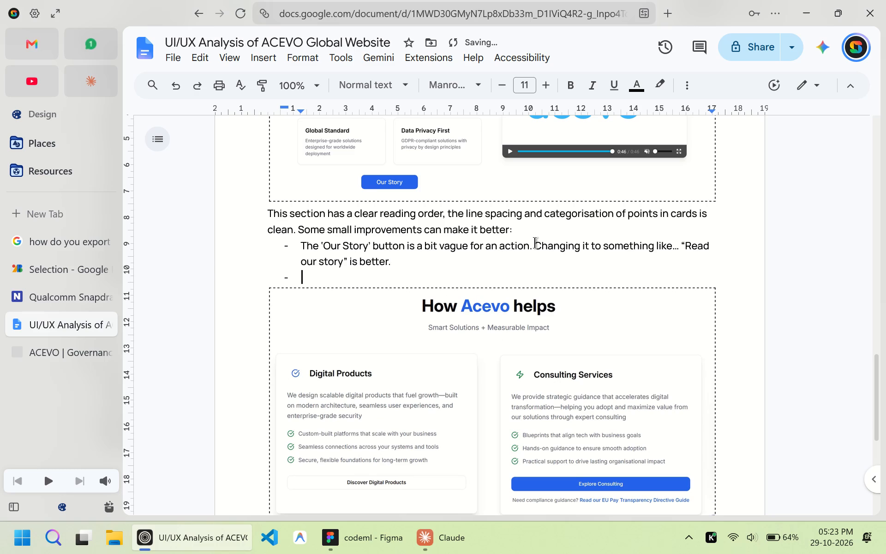
key("BackSpace")
key("BackSpace")
key("BackSpace")
key("space")
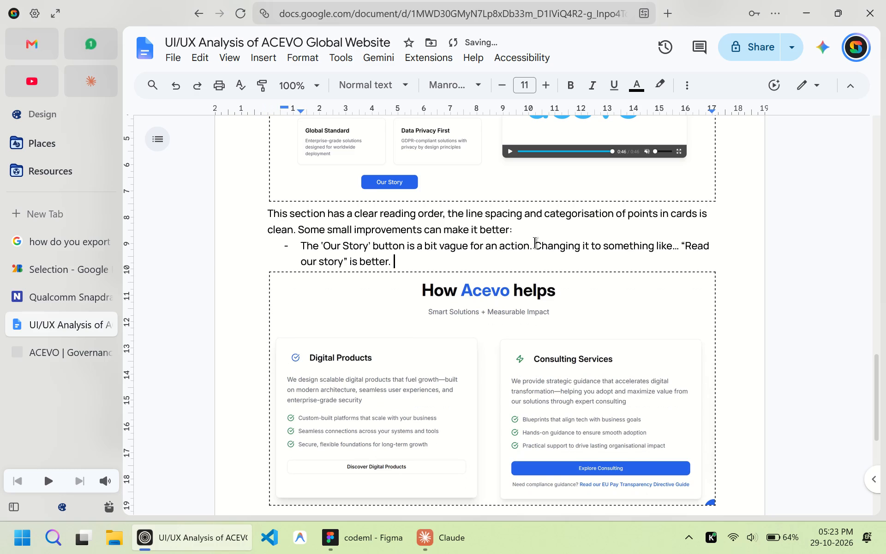
type("The button should also be left alig")
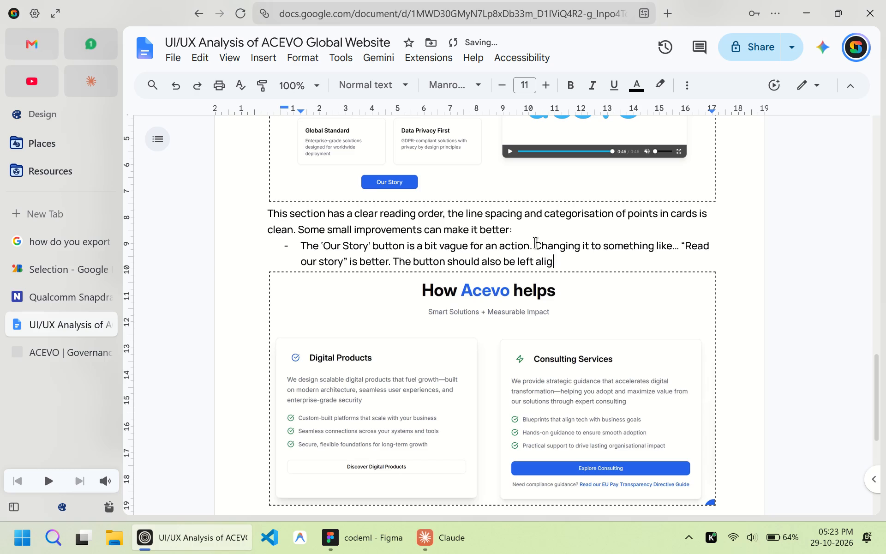
type("ned")
key("space")
key("space")
key("BackSpace")
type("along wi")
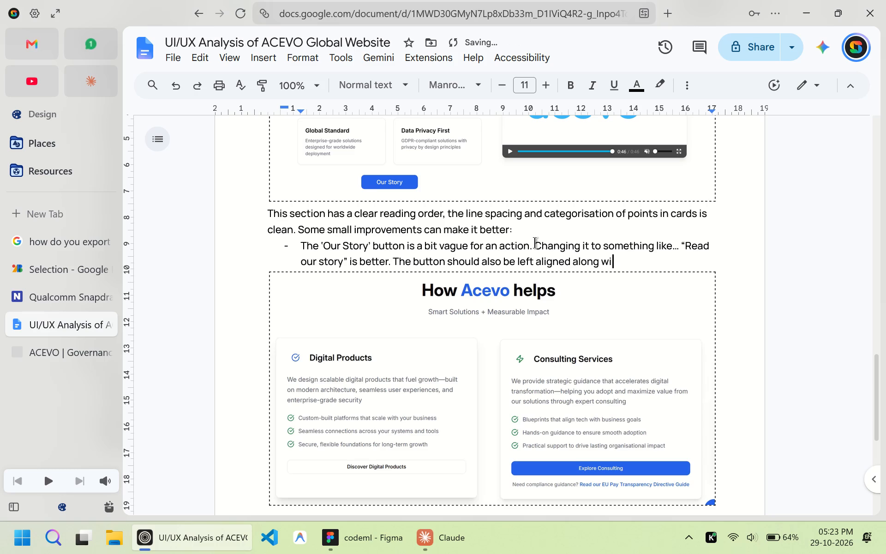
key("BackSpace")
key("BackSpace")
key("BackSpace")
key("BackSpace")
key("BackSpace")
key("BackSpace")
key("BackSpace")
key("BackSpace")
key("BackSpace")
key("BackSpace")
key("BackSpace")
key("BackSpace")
Finish the alignment sentence with "just like the other text on this page is left aligned.".
type("just like everything else on t")
key("BackSpace")
key("BackSpace")
key("BackSpace")
key("BackSpace")
key("BackSpace")
key("BackSpace")
key("BackSpace")
key("BackSpace")
key("BackSpace")
key("BackSpace")
key("BackSpace")
key("BackSpace")
key("BackSpace")
key("BackSpace")
key("BackSpace")
key("BackSpace")
key("BackSpace")
key("BackSpace")
key("BackSpace")
key("BackSpace")
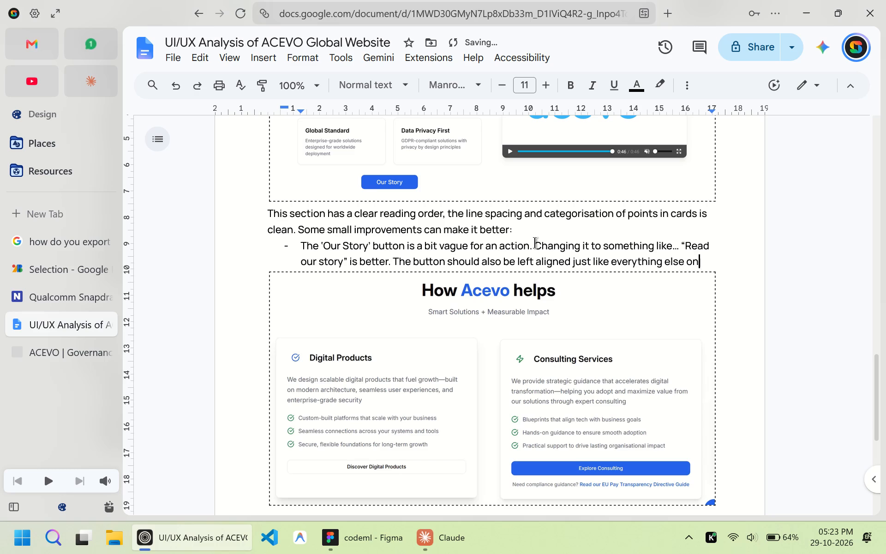
key("BackSpace")
type("the other text on this page is left a;i")
key("BackSpace")
key("BackSpace")
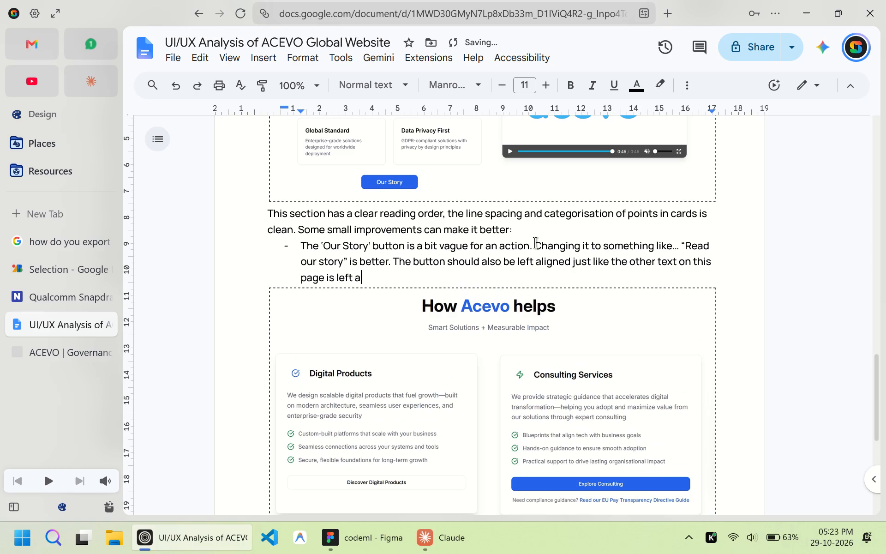
type("ligned.")
key("alt+Tab")
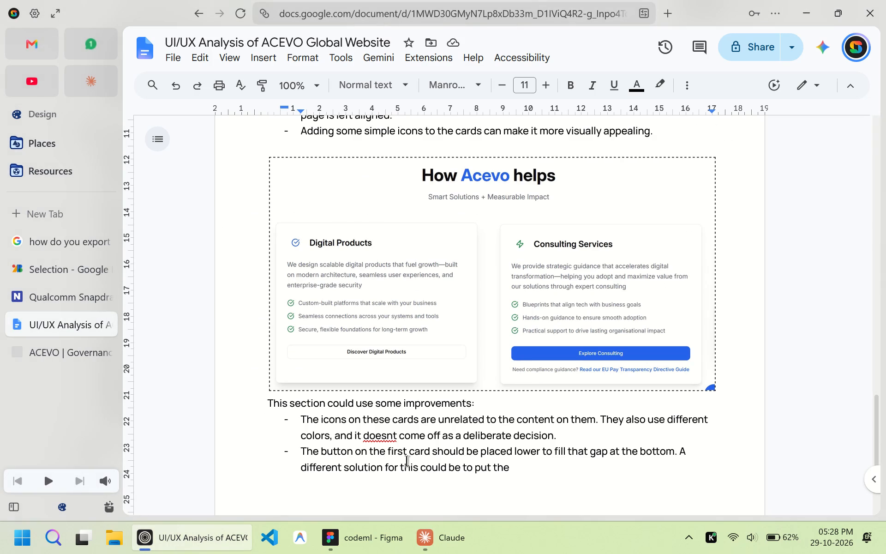
Split the "A different solution" sentence off into its own dashed point.
left_click(679, 452)
key("Return")
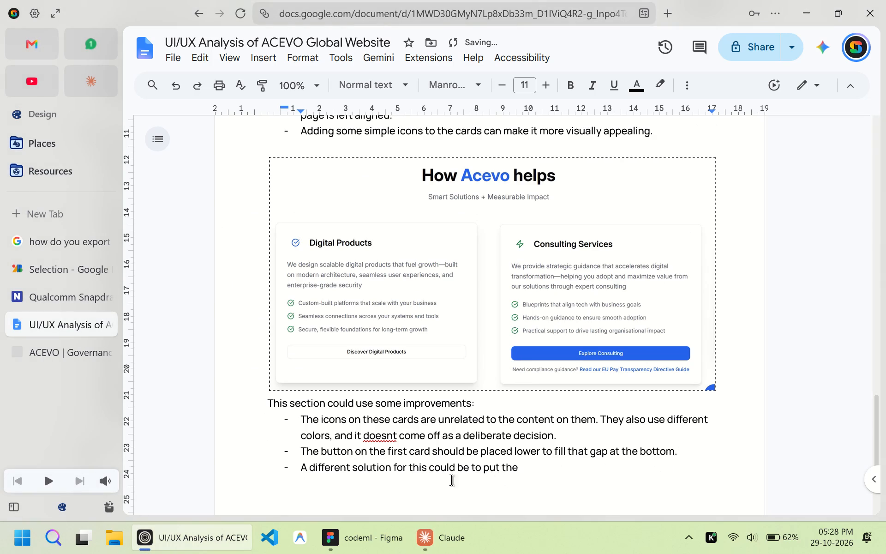
Complete the "A different solution" point with "EU Pay Transparency Directive Guide in a card of it's own.".
left_click(553, 476)
type("EU")
key("space")
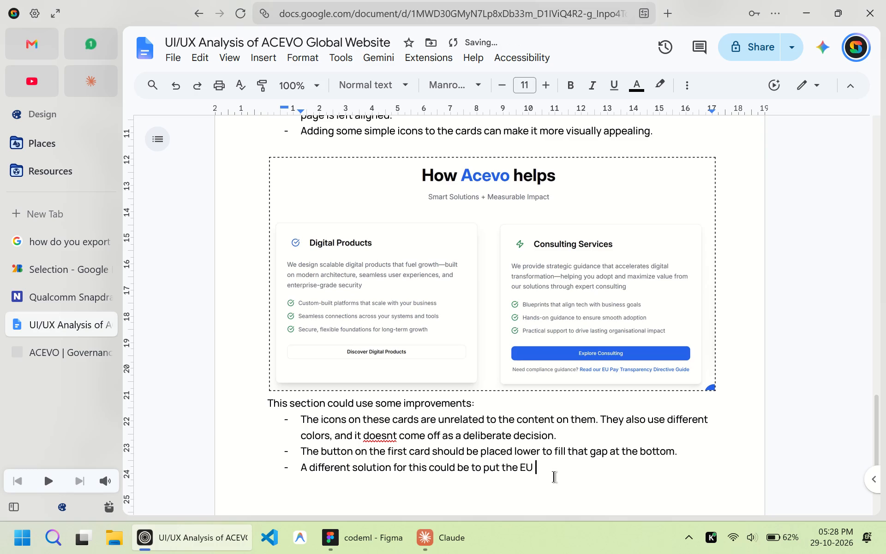
type("Pay")
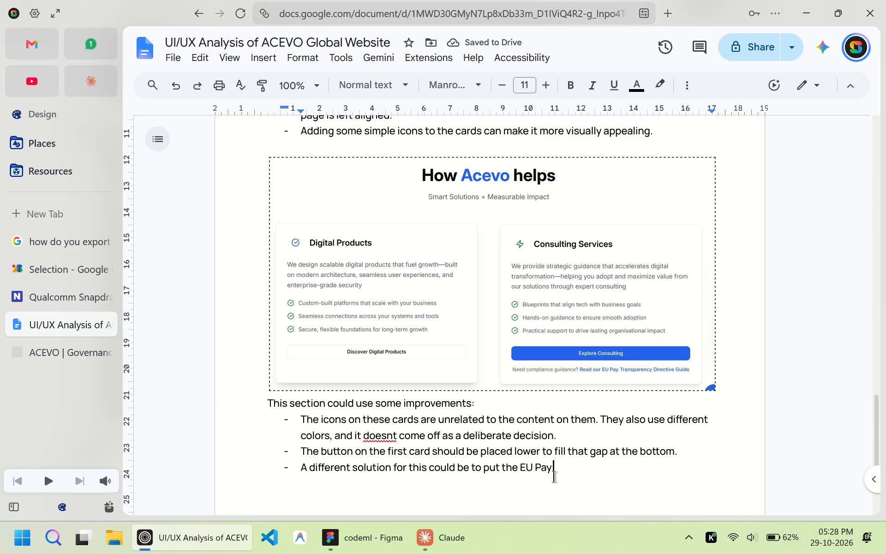
key("space")
type("Transparency")
key("space")
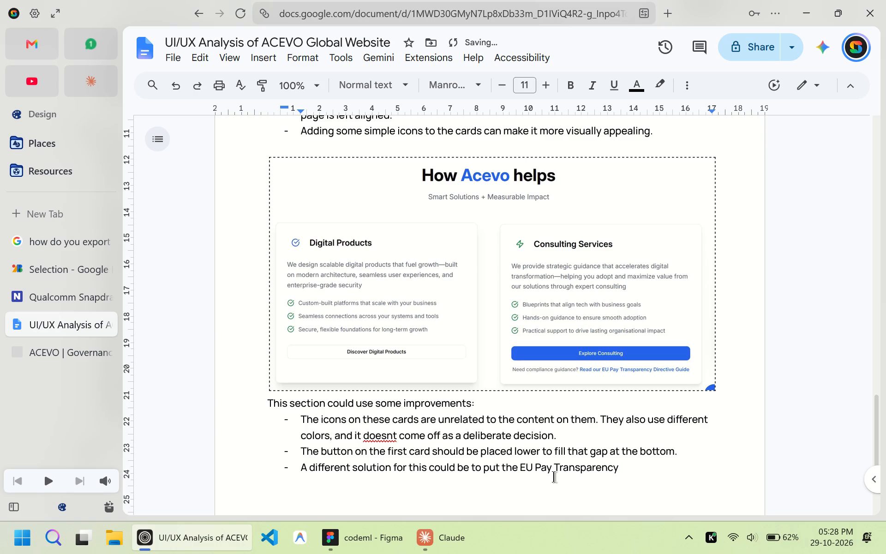
type("Directive Guide")
key("space")
type("ina")
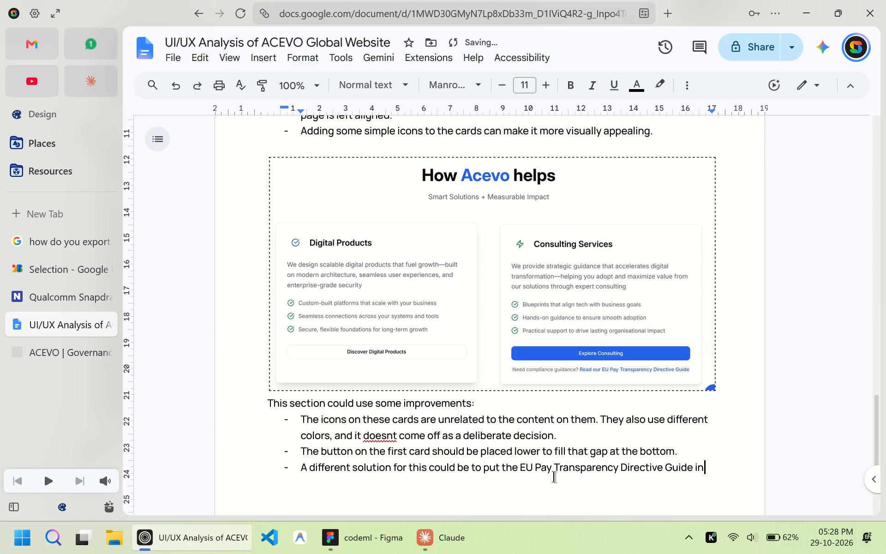
key("space")
key("space")
key("BackSpace")
key("BackSpace")
key("BackSpace")
key("BackSpace")
type("n a card of it")
type(";s")
key("BackSpace")
key("BackSpace")
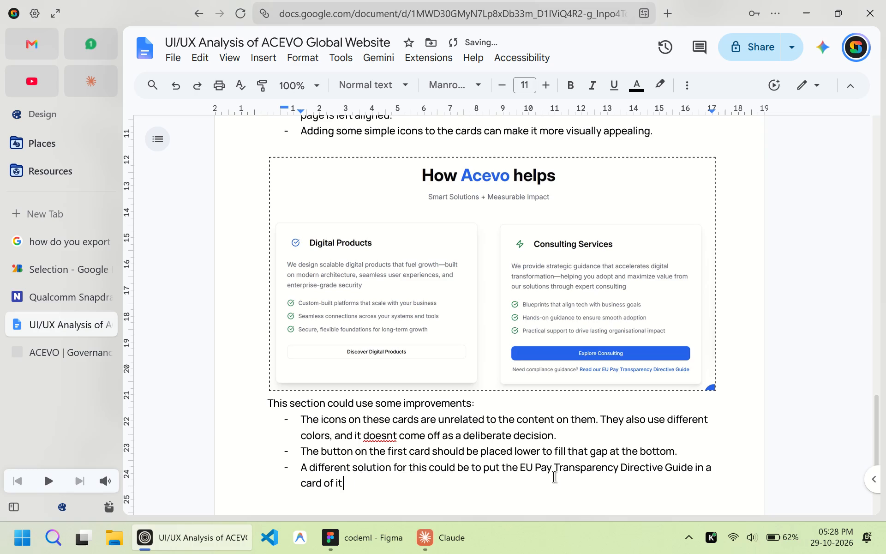
key("semicolon")
key("BackSpace")
type("'s own")
type(".")
Begin a second sentence in the "A different solution" point with the capitalized word "The".
key("space")
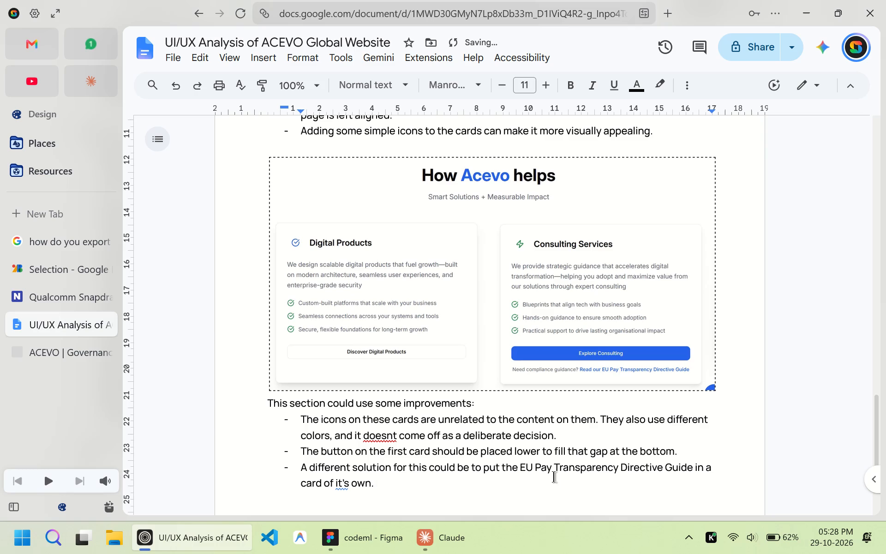
type("the")
key("space")
key("BackSpace")
key("BackSpace")
key("BackSpace")
key("BackSpace")
key("BackSpace")
type("The")
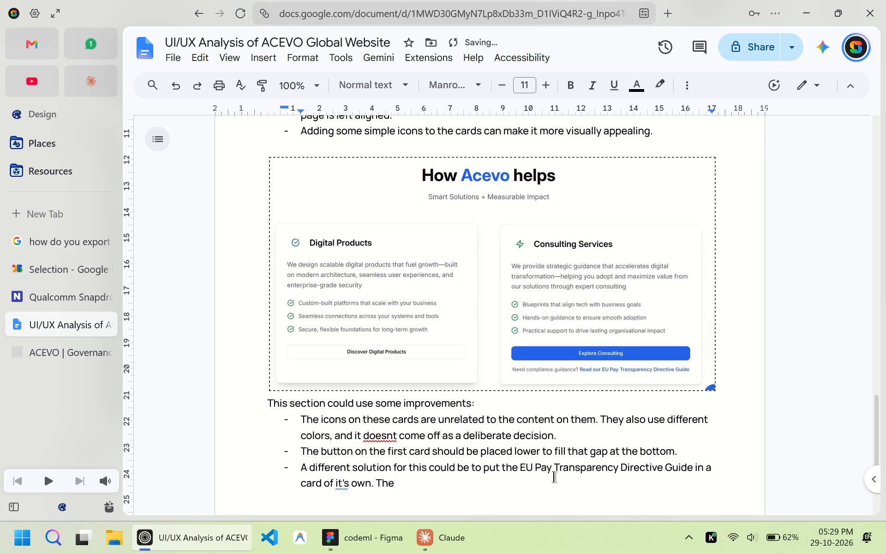
Correct "it's" to "its" in the "A different solution" point and return to the end of its text.
left_click(692, 451)
left_click(474, 485)
left_click(339, 484)
left_click(347, 464)
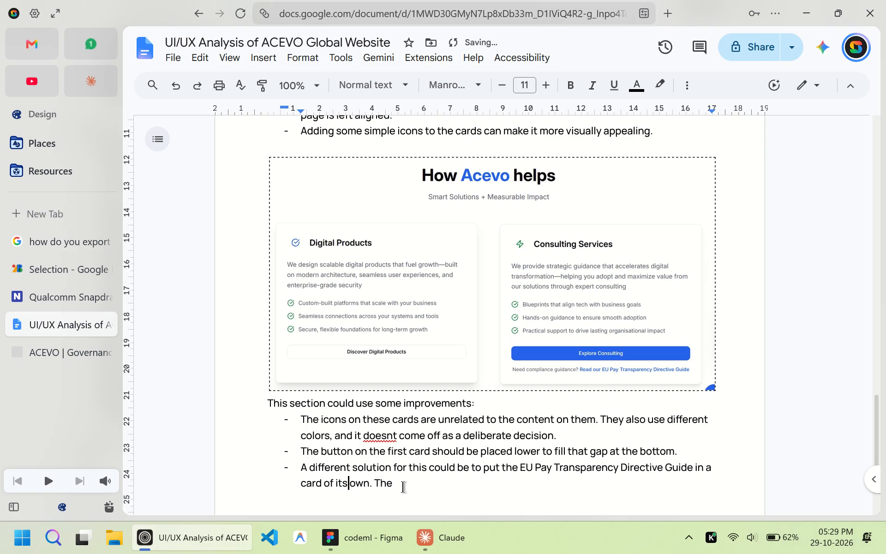
left_click(437, 487)
Complete the second sentence as "This is a highlighted item in the top bar so it does carry similar weight.".
key("space")
key("BackSpace")
key("BackSpace")
type("is")
key("space")
type("is a highlighted")
key("space")
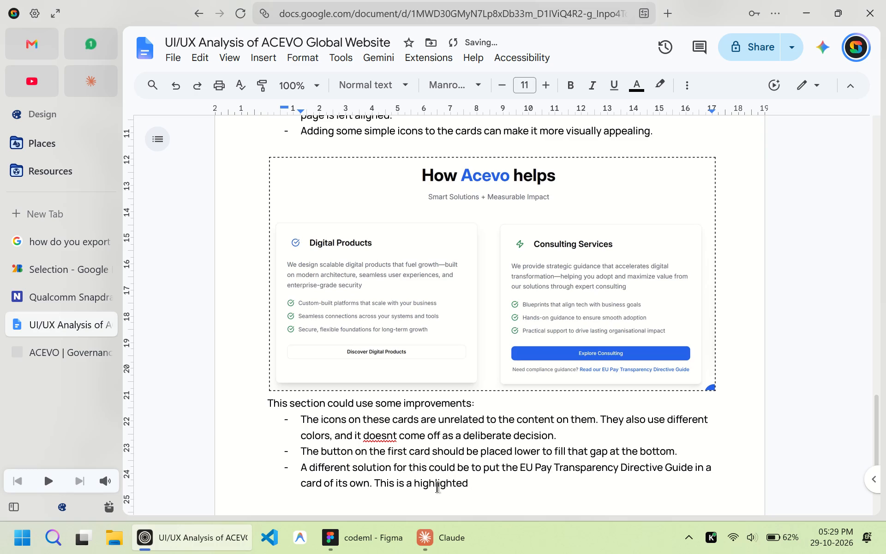
type("item in the top bar so it does ca")
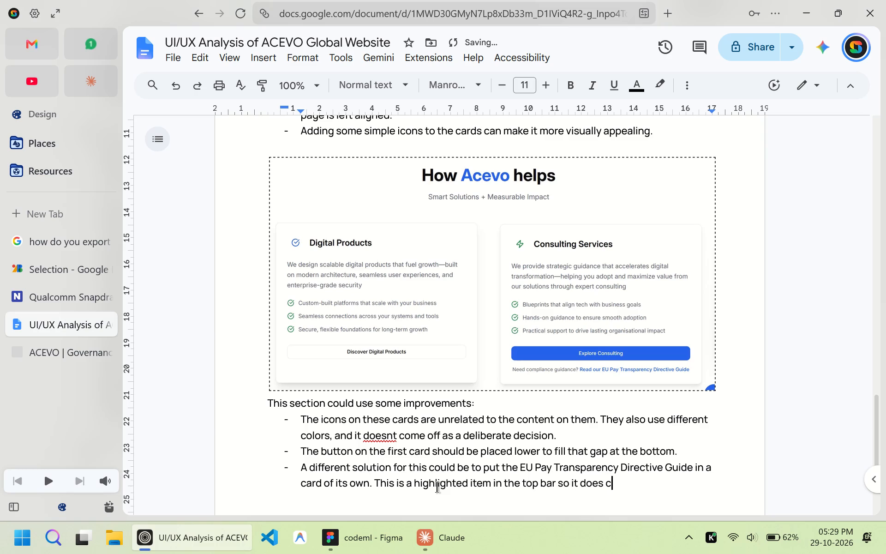
type("rry some")
key("BackSpace")
key("BackSpace")
key("BackSpace")
type("imilar weight.")
key("space")
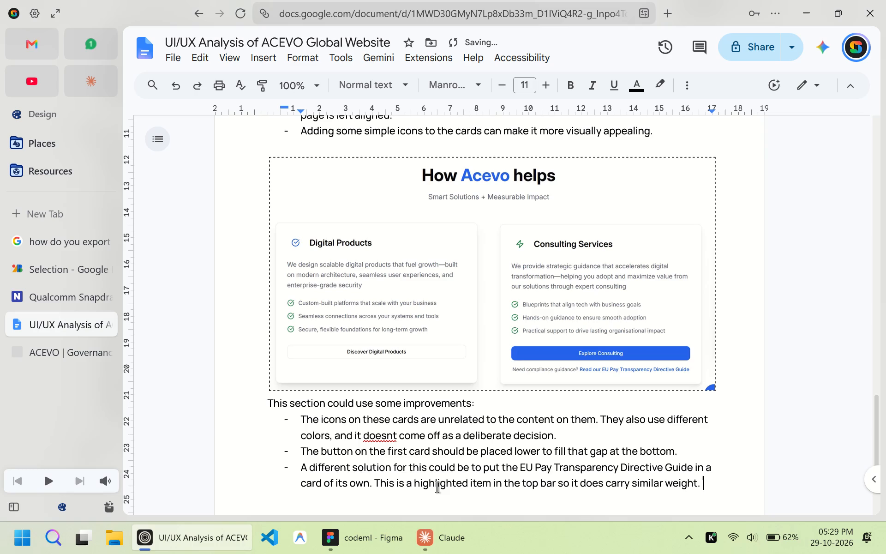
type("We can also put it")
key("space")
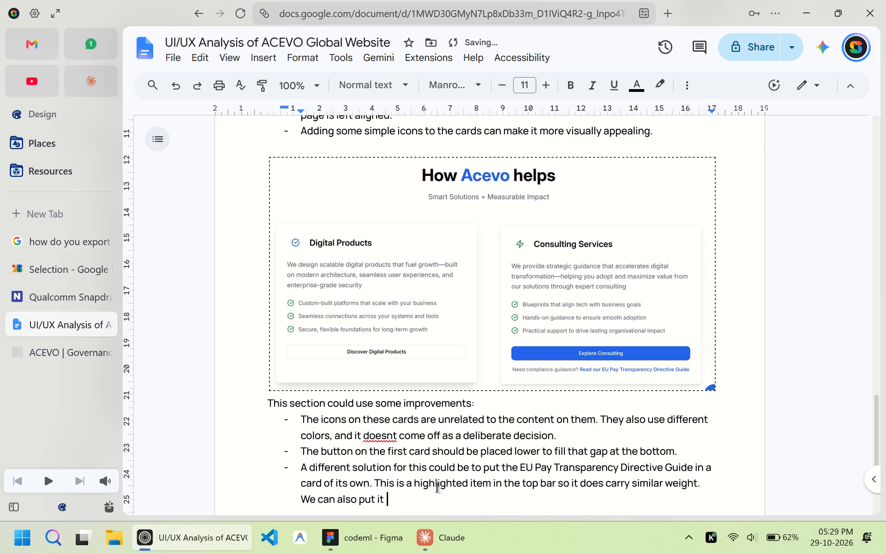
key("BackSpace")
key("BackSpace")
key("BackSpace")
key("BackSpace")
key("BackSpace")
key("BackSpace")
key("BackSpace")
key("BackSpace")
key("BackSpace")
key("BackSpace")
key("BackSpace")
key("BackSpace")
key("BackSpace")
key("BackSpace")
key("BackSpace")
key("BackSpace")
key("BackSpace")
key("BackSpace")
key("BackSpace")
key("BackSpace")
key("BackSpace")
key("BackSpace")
Add "We should definitely take this out of that card and place it someplace else." to the same point, and start a new dashed point.
type("We should definately take this out of th")
key("space")
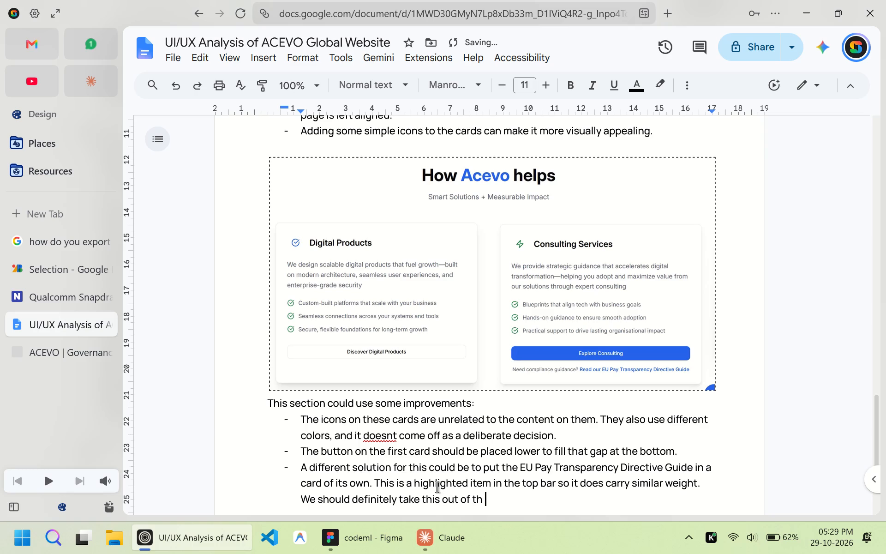
key("BackSpace")
key("e")
key("BackSpace")
type("at card and")
key("space")
type("place it")
key("space")
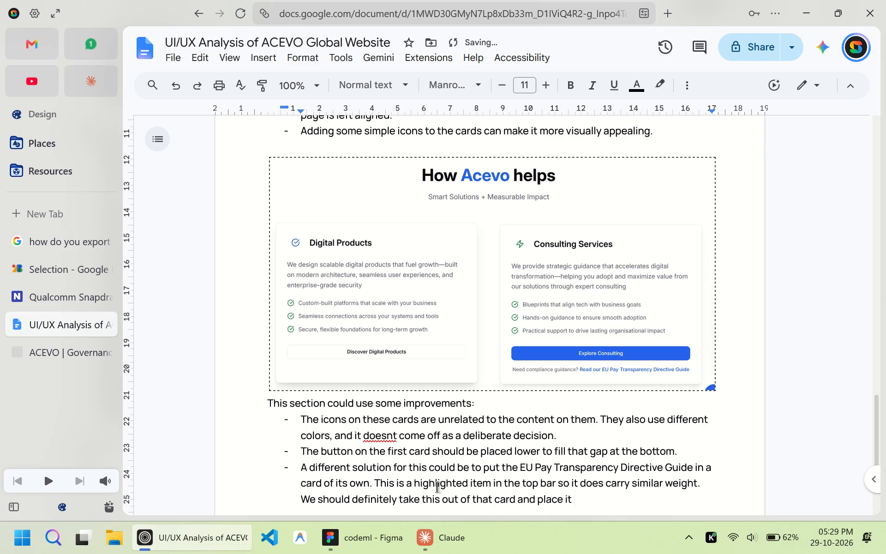
type("somewhere more")
key("space")
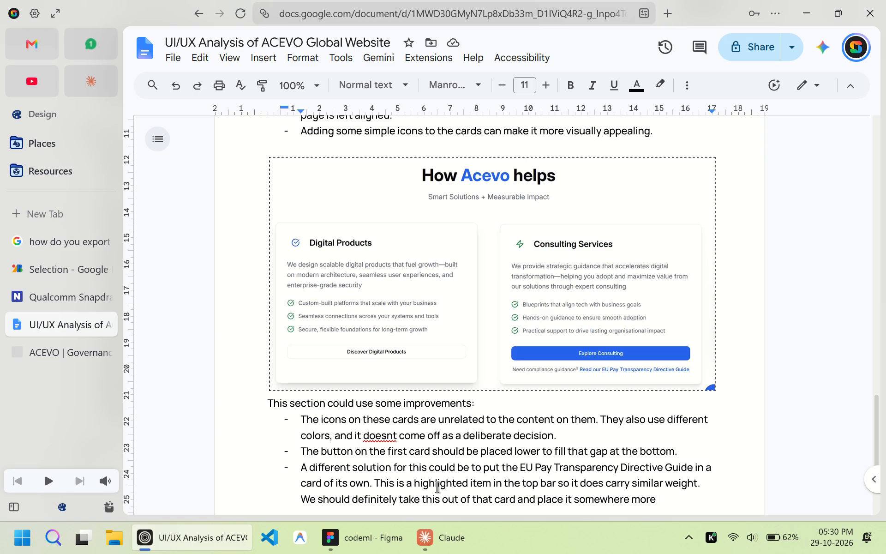
key("BackSpace")
key("BackSpace")
key("BackSpace")
key("BackSpace")
key("BackSpace")
key("BackSpace")
key("BackSpace")
key("BackSpace")
key("BackSpace")
key("BackSpace")
key("BackSpace")
key("BackSpace")
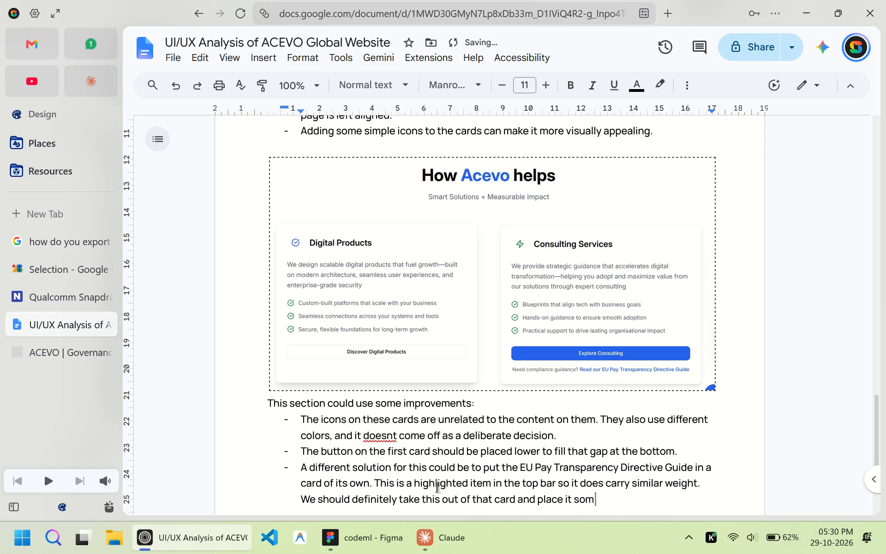
type("eplace else.")
key("Return")
key("alt+Tab")
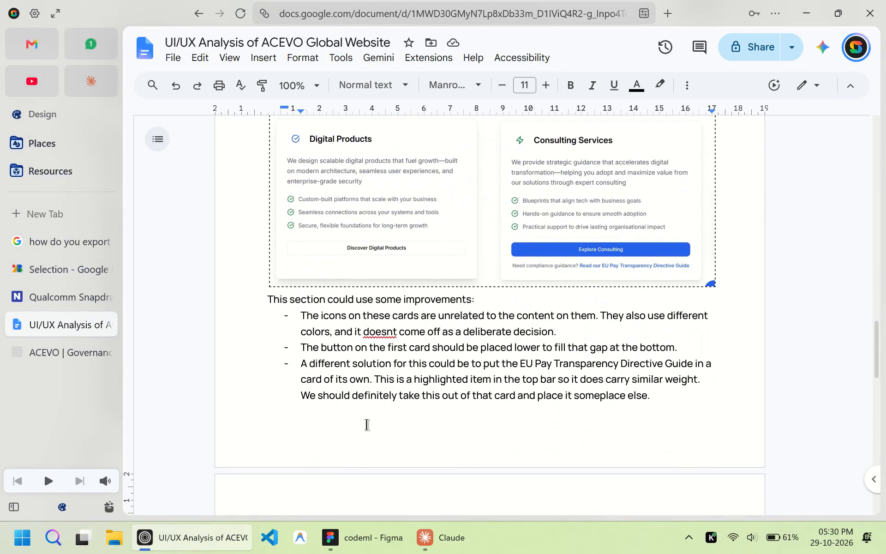
Fill the empty dashed point with "The wording could be better, we are repeating things from previous sections." and end the list with blank lines.
left_click(364, 432)
scroll(364, 432, "down", 3)
left_click(377, 328)
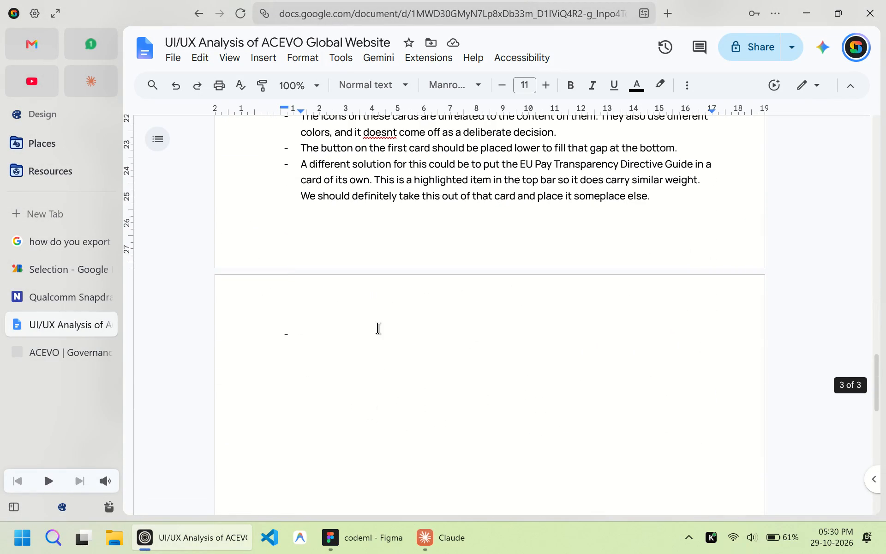
scroll(377, 328, "up", 1)
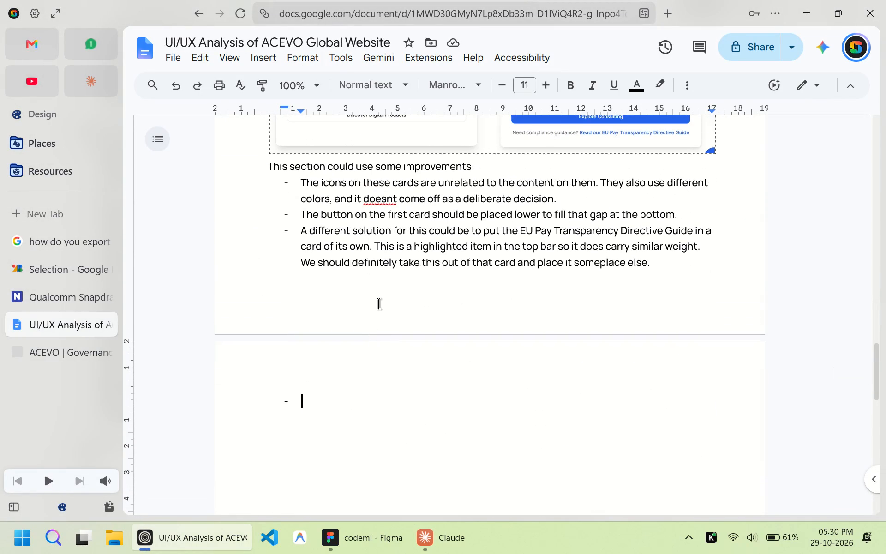
type("The wording could be better, we are repeti")
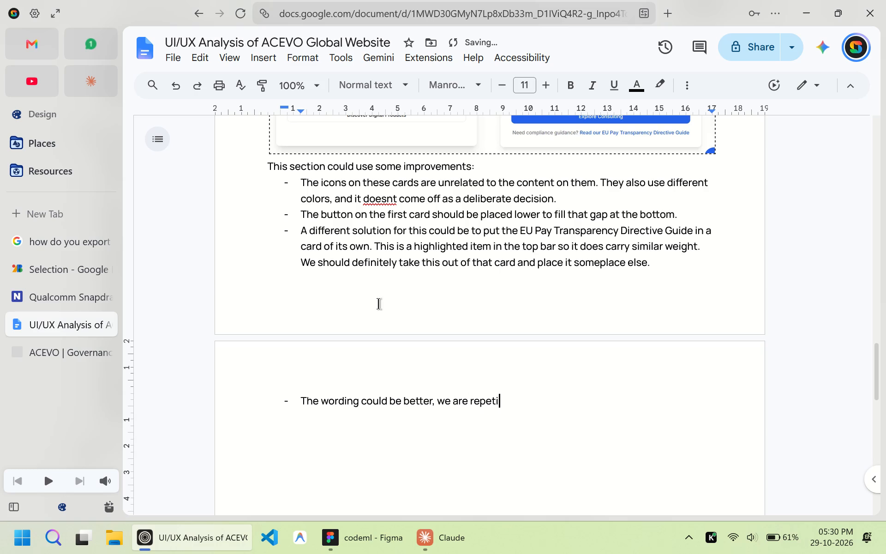
type("ng")
key("BackSpace")
key("BackSpace")
key("BackSpace")
key("BackSpace")
type("ating things from previous sections.")
key("Return")
key("Return")
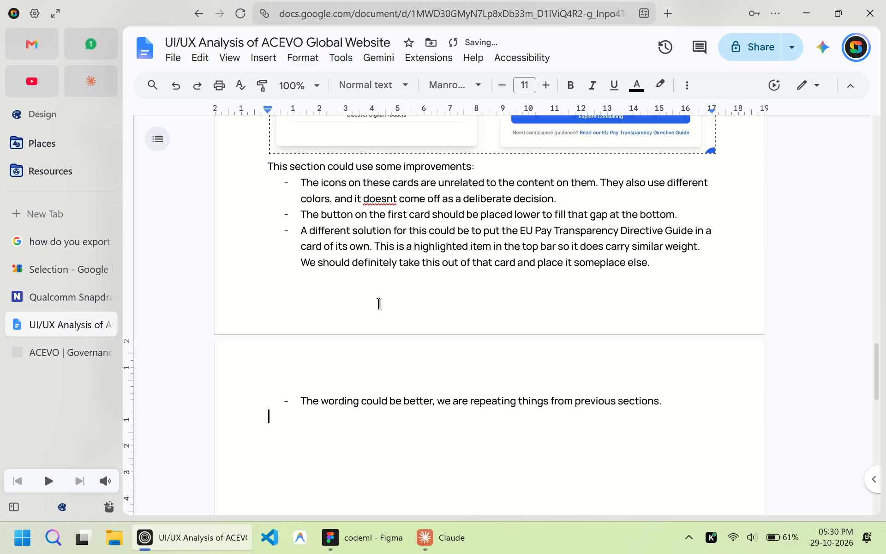
key("Return")
Switch to the ACEVO website tab, hide the browser's tab sidebar and reload the page.
scroll(408, 289, "up", 3)
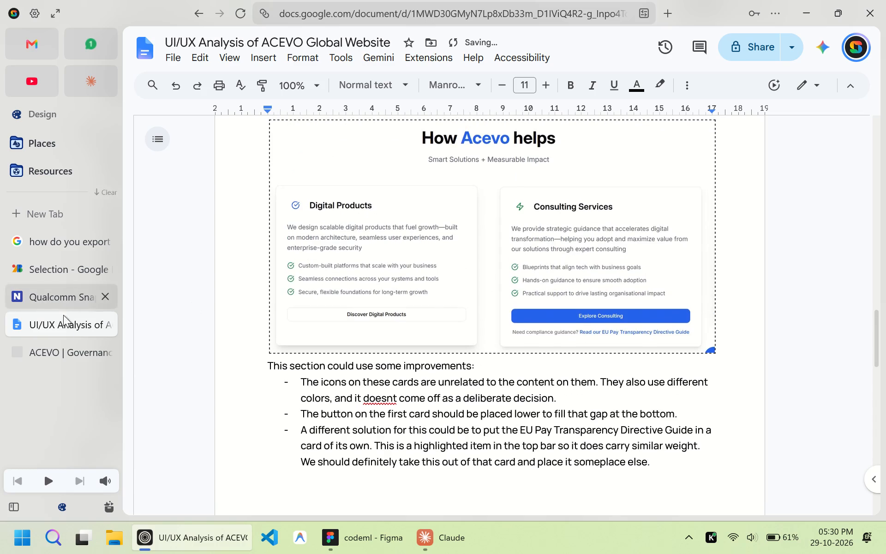
left_click(60, 347)
key("ctrl+r")
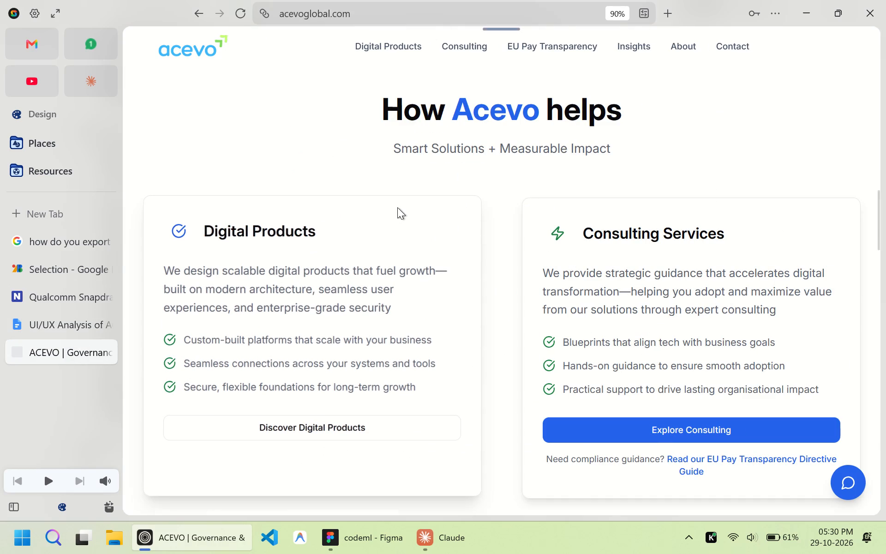
left_click(16, 503)
left_click(192, 9)
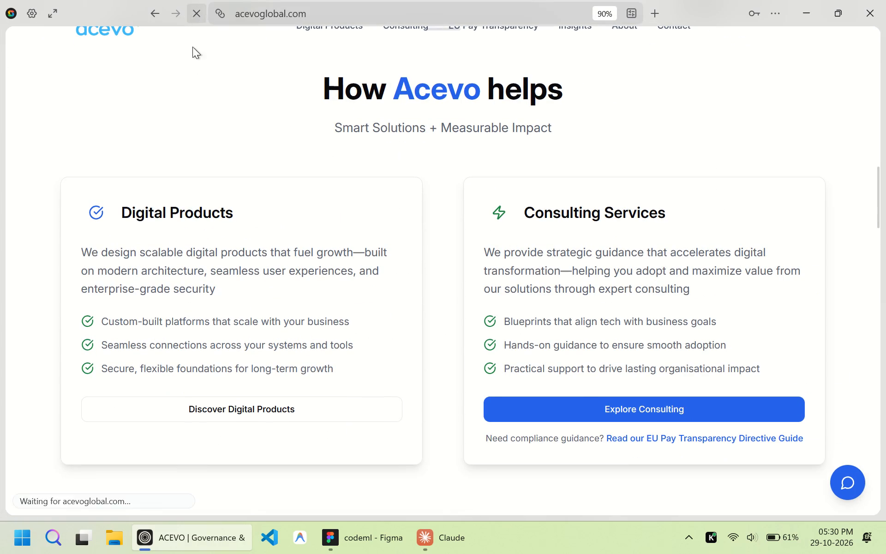
Capture a screenshot of "The Acevo Advantage" section from its heading down to all four cards.
scroll(293, 106, "down", 6)
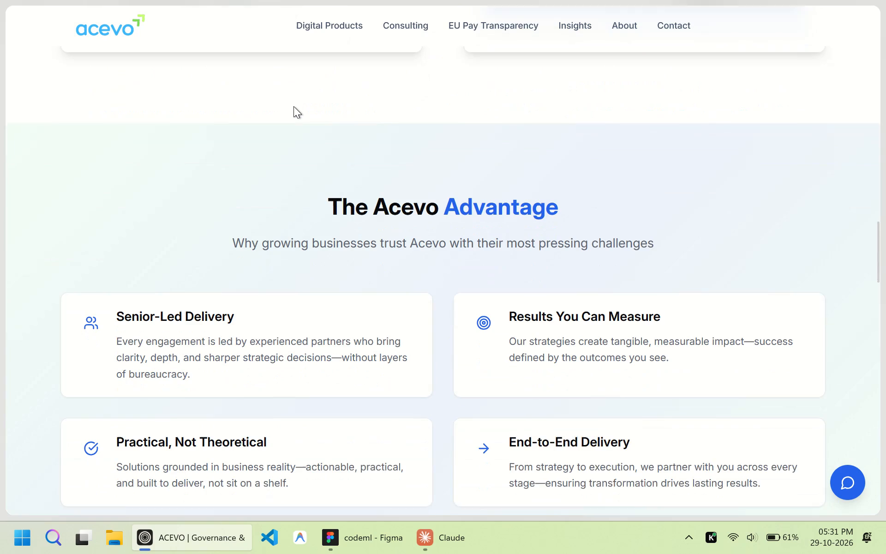
scroll(293, 106, "down", 2)
scroll(293, 106, "up", 1)
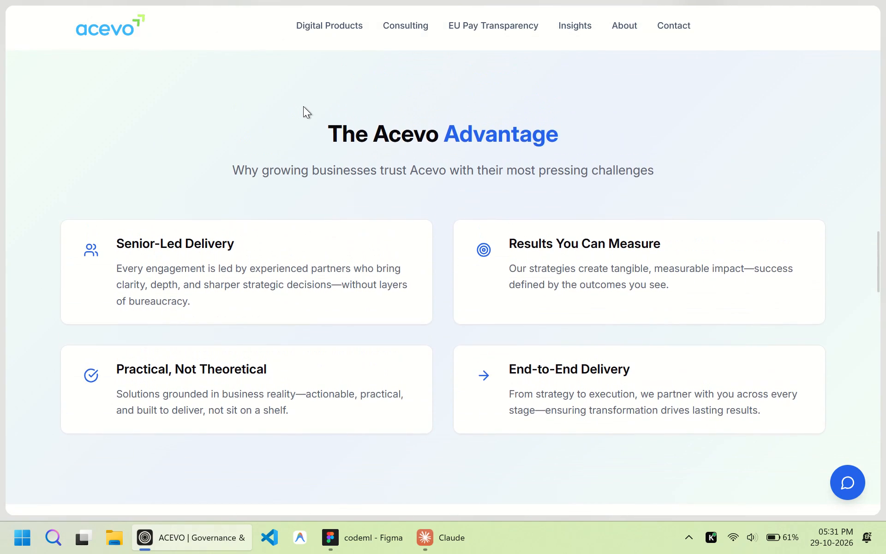
key("Print")
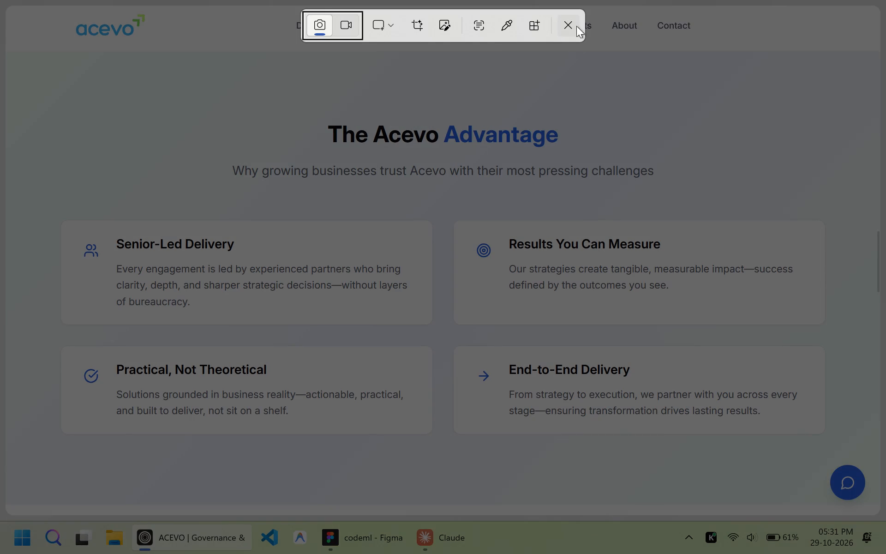
left_click(578, 18)
scroll(562, 103, "down", 1)
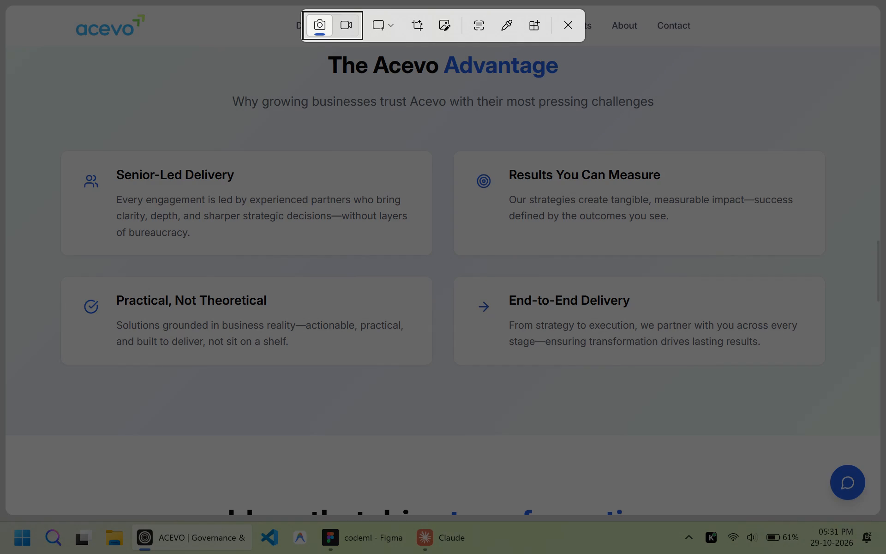
left_click_drag(39, 43, 850, 382)
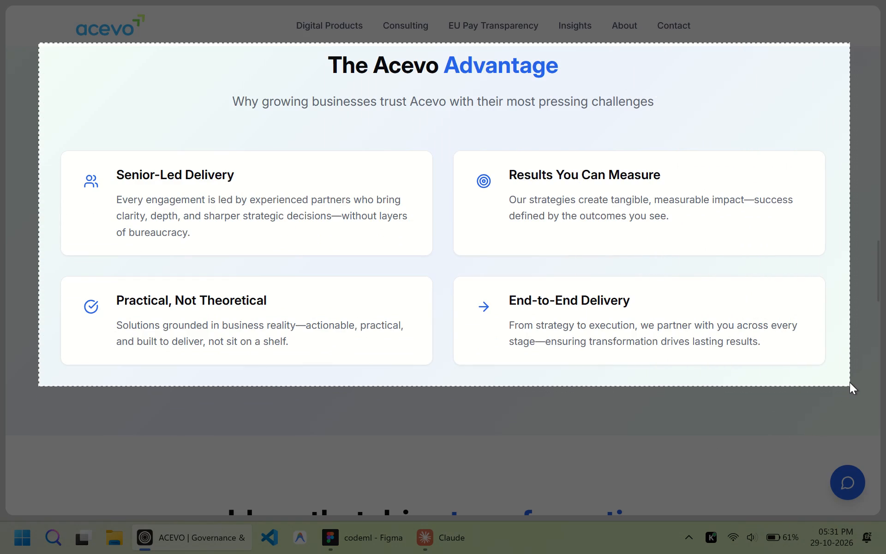
left_click_drag(850, 382, 850, 383)
Paste the "The Acevo Advantage" screenshot into the reply of the Claude website review chat.
left_click(466, 540)
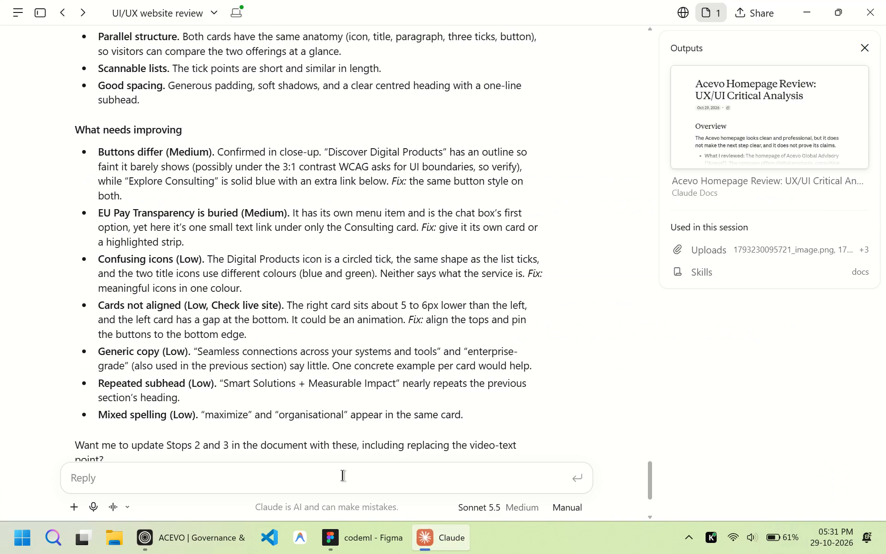
left_click(340, 474)
key("ctrl+v")
Switch to the ACEVO homepage and locate the "Ideas that drive transformation" section with its three article cards.
key("alt+Tab")
scroll(381, 305, "down", 2)
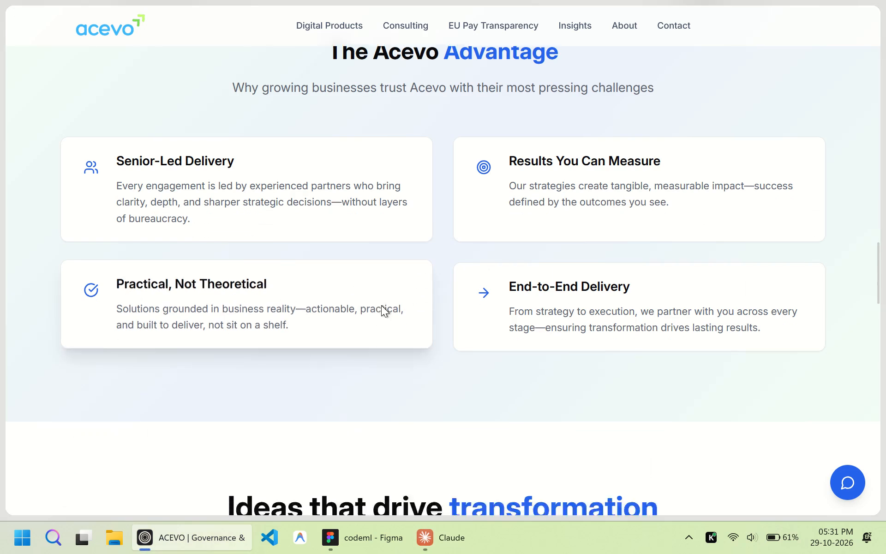
scroll(381, 305, "down", 5)
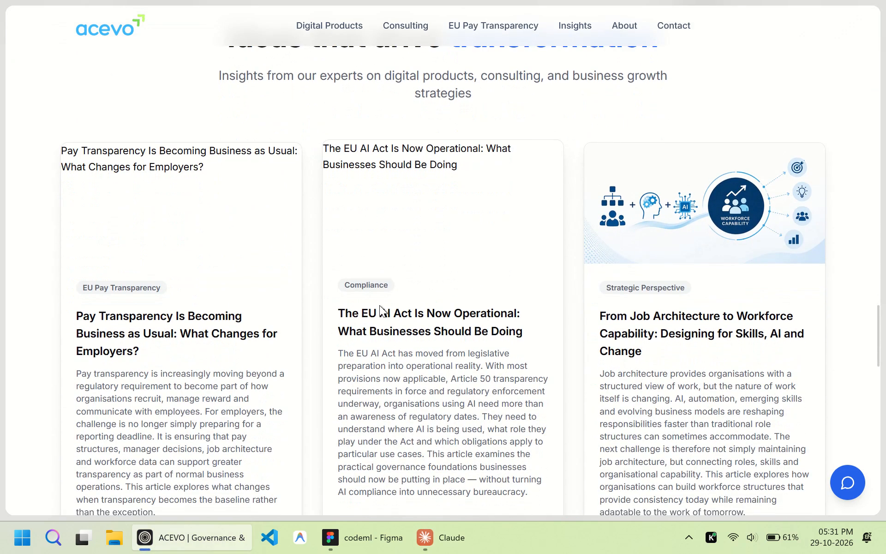
scroll(379, 305, "down", 1, "ctrl")
scroll(379, 305, "up", 1)
scroll(379, 305, "down", 1, "ctrl")
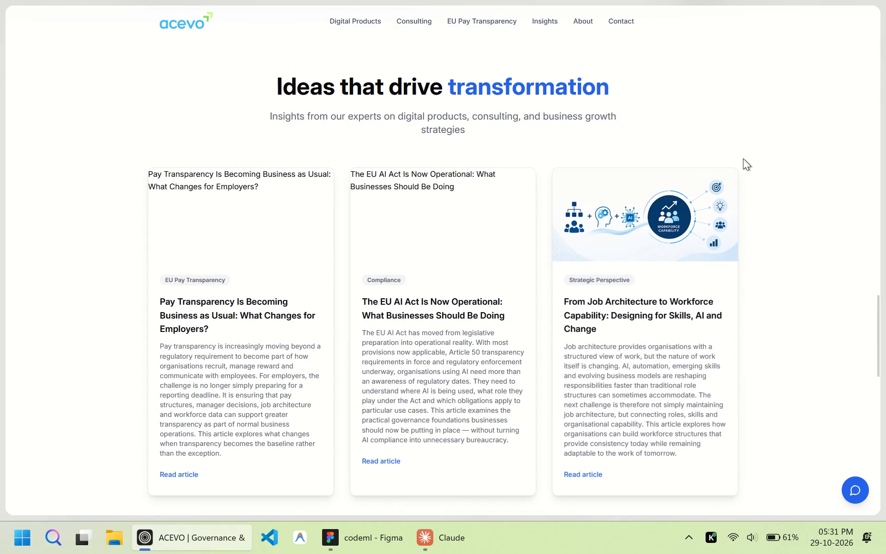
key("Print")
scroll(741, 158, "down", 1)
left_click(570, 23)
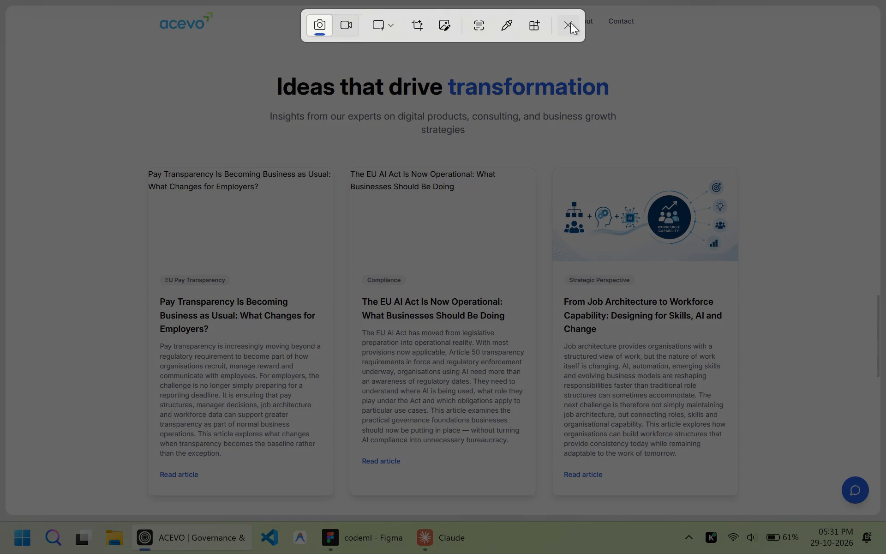
Capture a screenshot of the "Ideas that drive transformation" section from its heading down to "View All Insights".
scroll(575, 112, "down", 1)
scroll(575, 112, "up", 1)
scroll(575, 112, "down", 1, "ctrl")
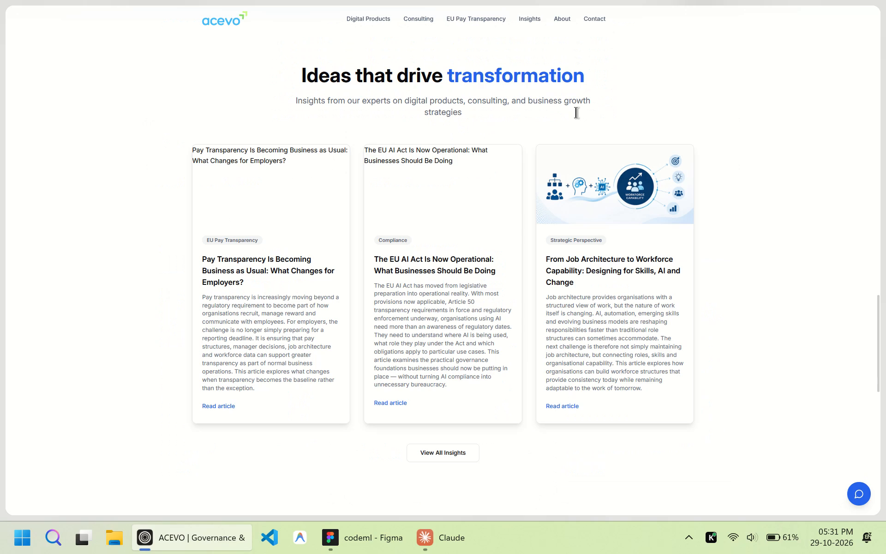
key("Print")
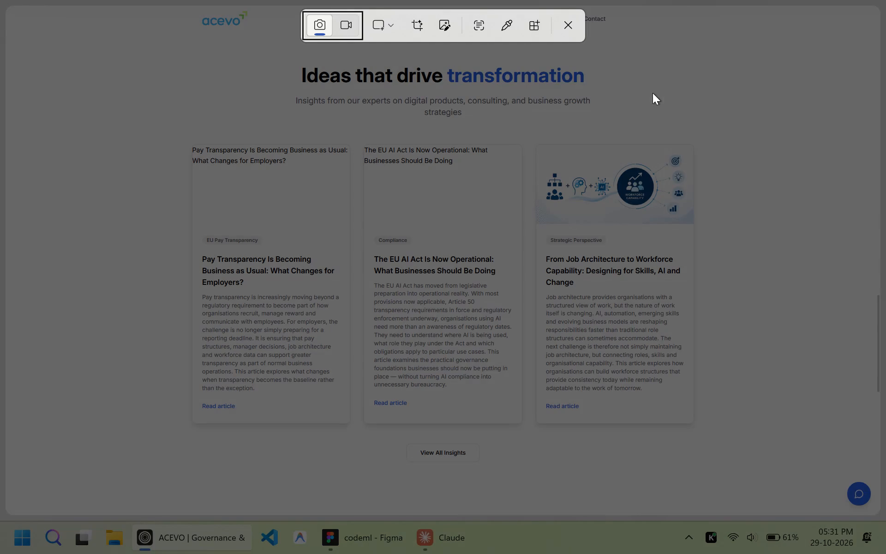
left_click_drag(174, 47, 483, 235)
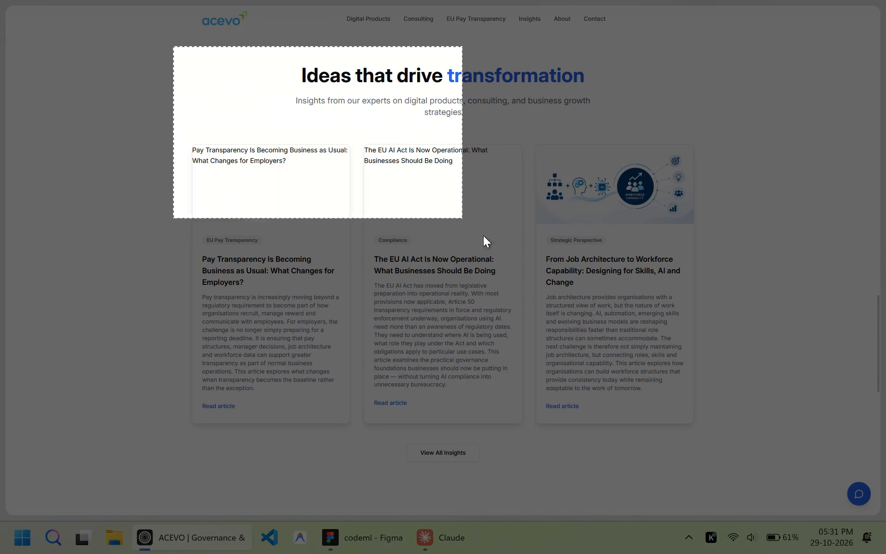
left_click_drag(483, 235, 711, 475)
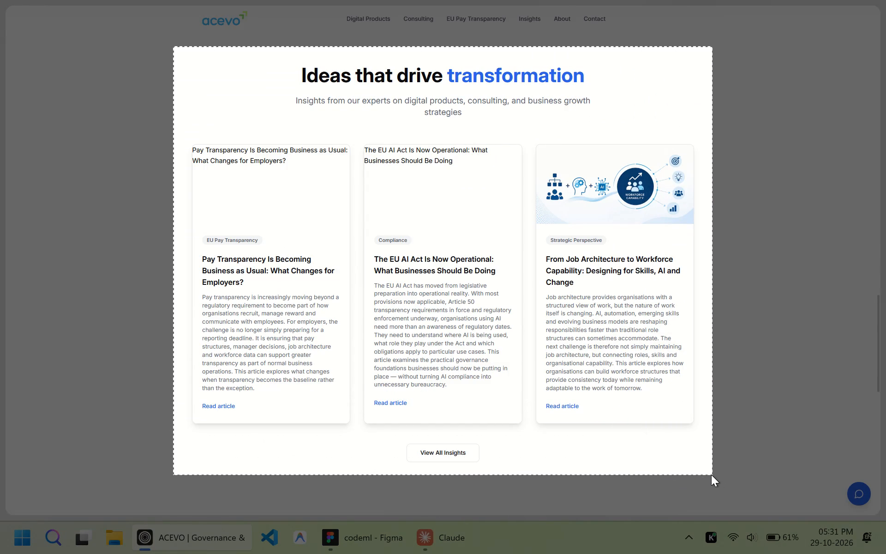
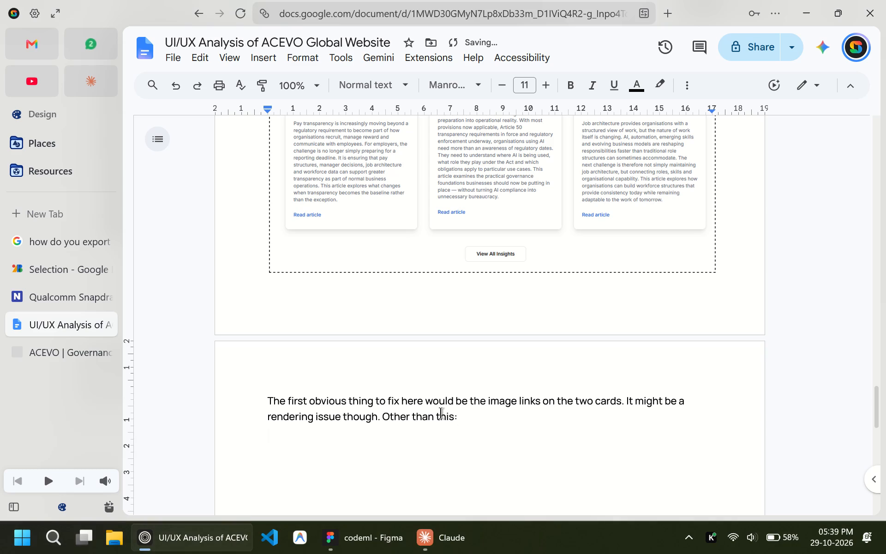
type("--")
key("BackSpace")
key("BackSpace")
key("BackSpace")
type("-")
key("space")
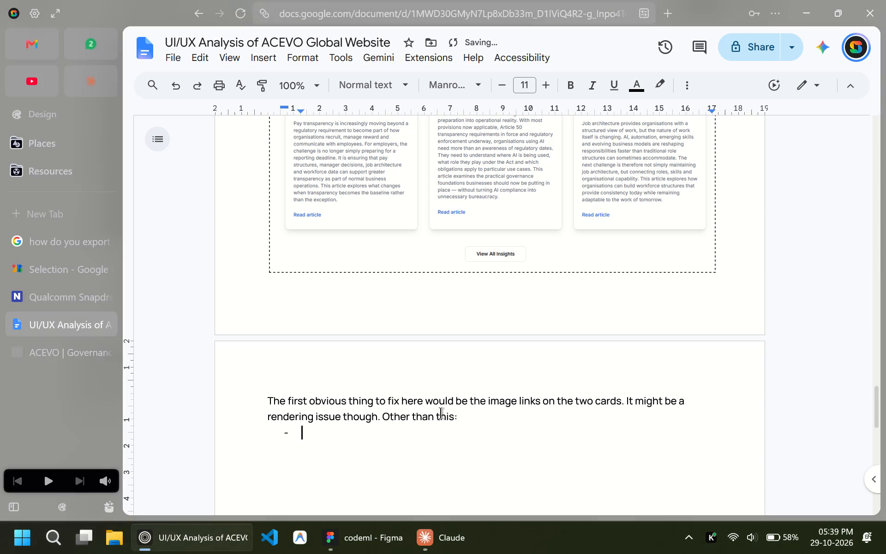
Begin the first bullet with "This cards on this section are links to articles are are made that way:".
type("Th")
type("is se")
key("BackSpace")
key("BackSpace")
key("BackSpace")
key("space")
type("cards on this section are")
key("space")
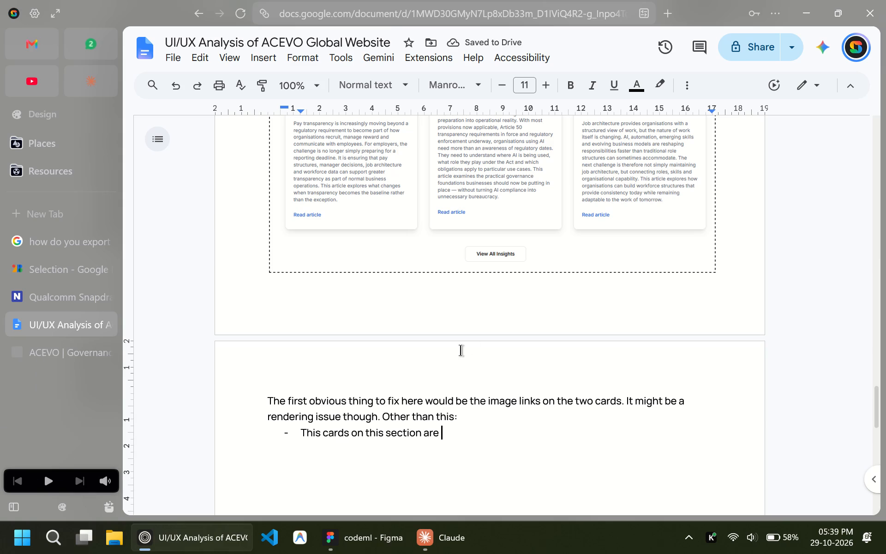
type("links to articles are are")
key("space")
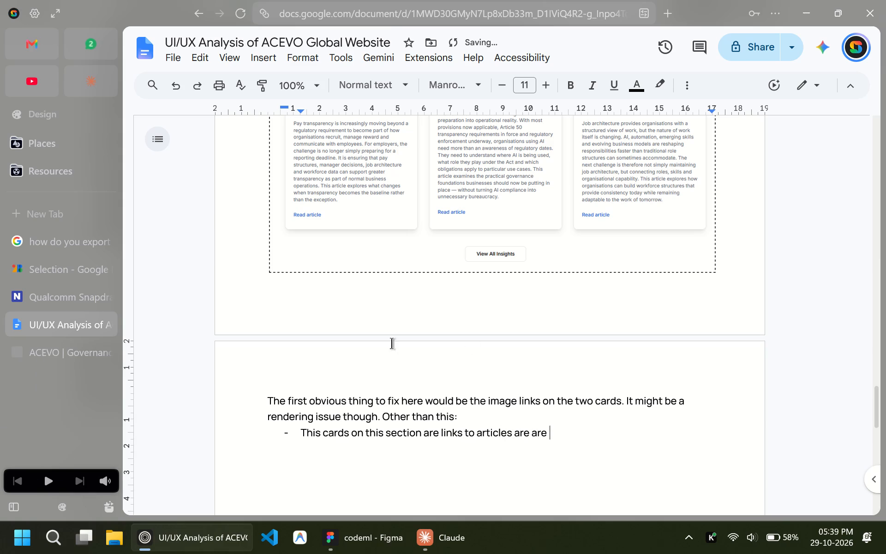
scroll(521, 222, "up", 3)
scroll(521, 222, "down", 3)
type("made that way:")
key("space")
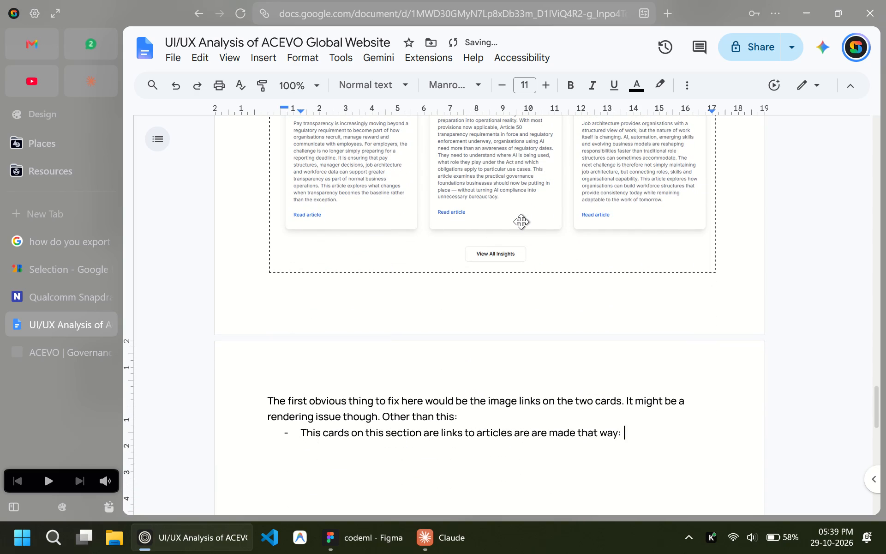
Continue the bullet with the card structure "Image → Title → Tags".
type("Image")
key("space")
type("->")
key("space")
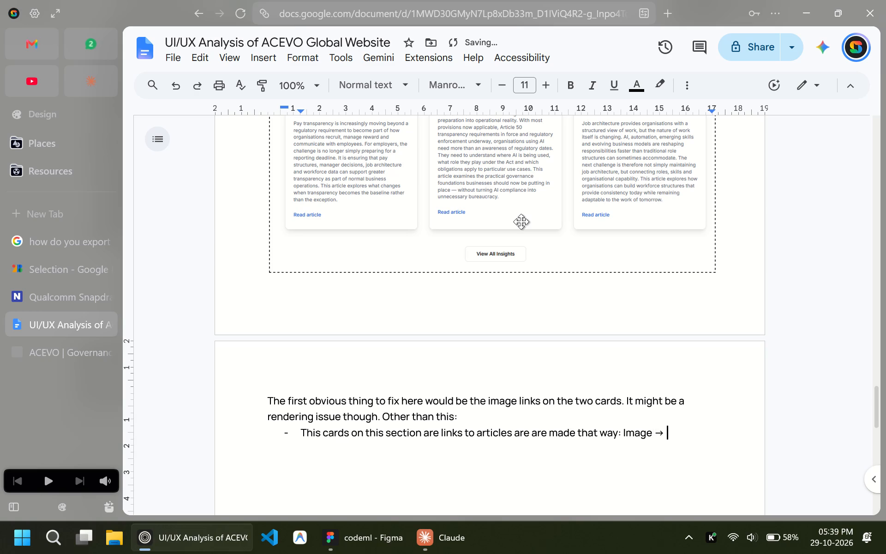
type("Title -> Tags")
Rework the card structure into "Image → Tags→ Title → Description → Link." and follow it with "This works well".
scroll(539, 166, "up", 3)
scroll(539, 166, "down", 4)
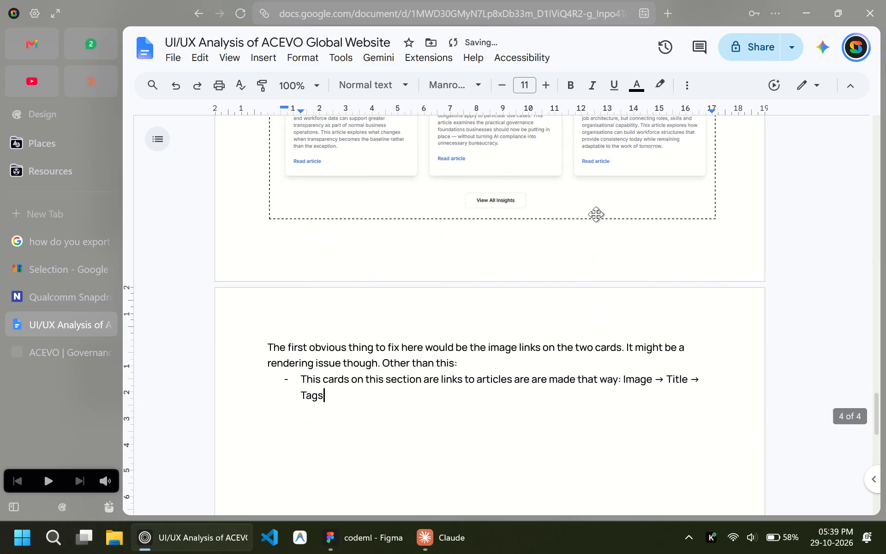
double_click(674, 364)
type("Tags")
double_click(306, 385)
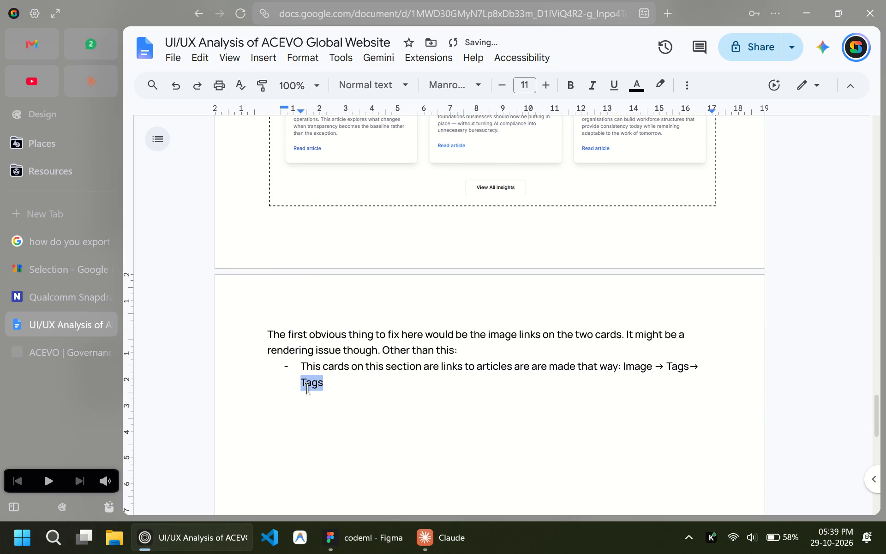
type("Title ->")
key("space")
type("Description -> Link")
type(".")
key("space")
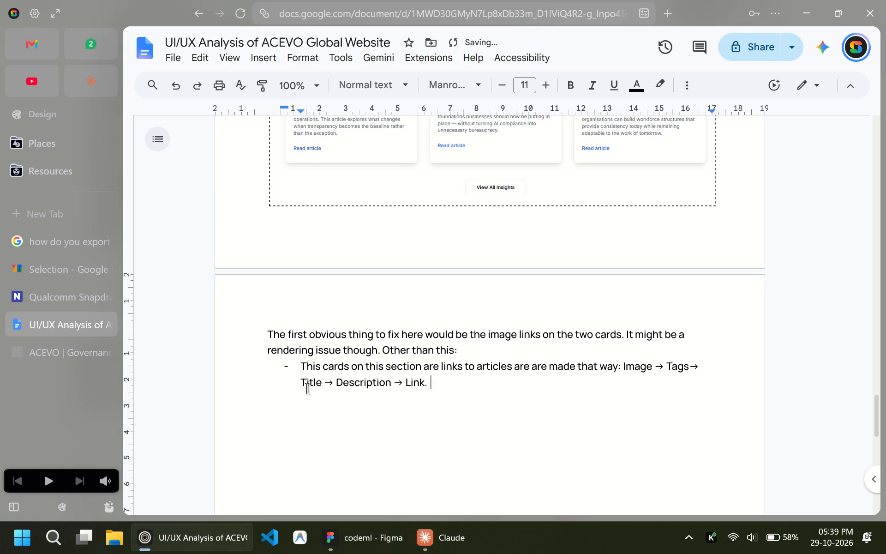
type("This works well")
scroll(515, 290, "up", 4)
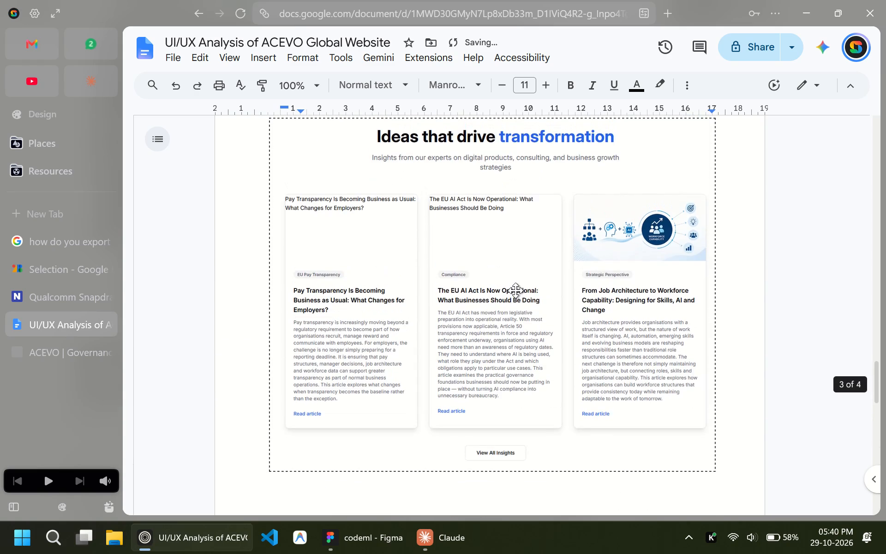
scroll(515, 290, "up", 1)
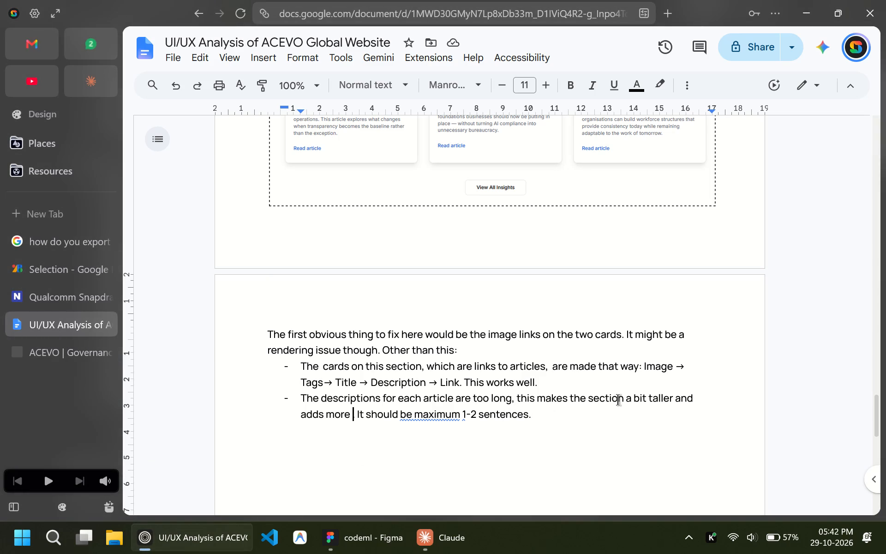
key("BackSpace")
key("BackSpace")
key("BackSpace")
key("BackSpace")
key("BackSpace")
key("BackSpace")
key("BackSpace")
key("BackSpace")
key("BackSpace")
key("BackSpace")
key("BackSpace")
key("BackSpace")
key("BackSpace")
key("BackSpace")
key("BackSpace")
key("BackSpace")
key("BackSpace")
key("BackSpace")
key("BackSpace")
key("BackSpace")
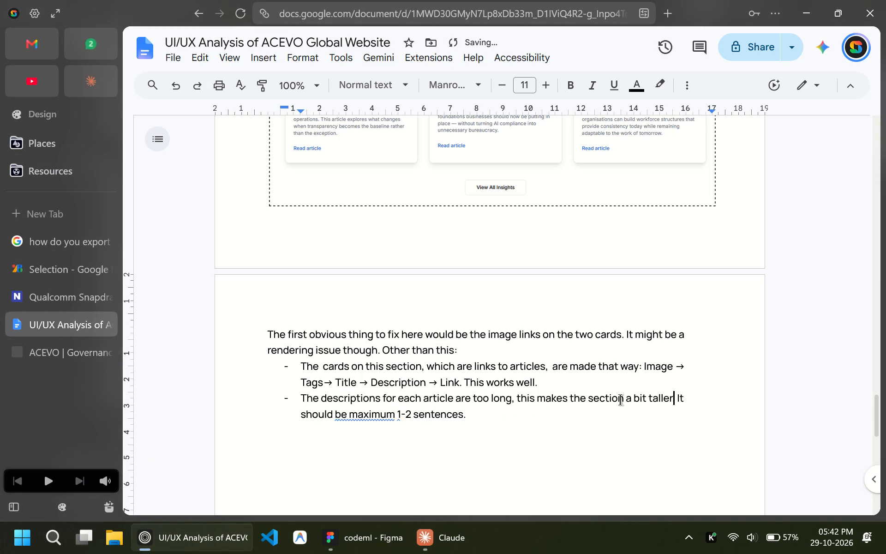
key("BackSpace")
key("BackSpace")
key("BackSpace")
key("BackSpace")
key("BackSpace")
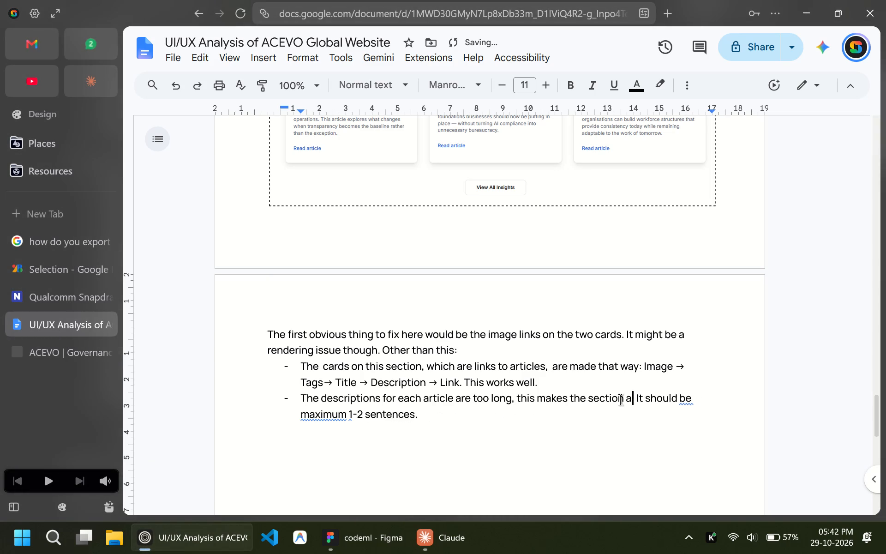
key("BackSpace")
type("dense")
key("BackSpace")
key("BackSpace")
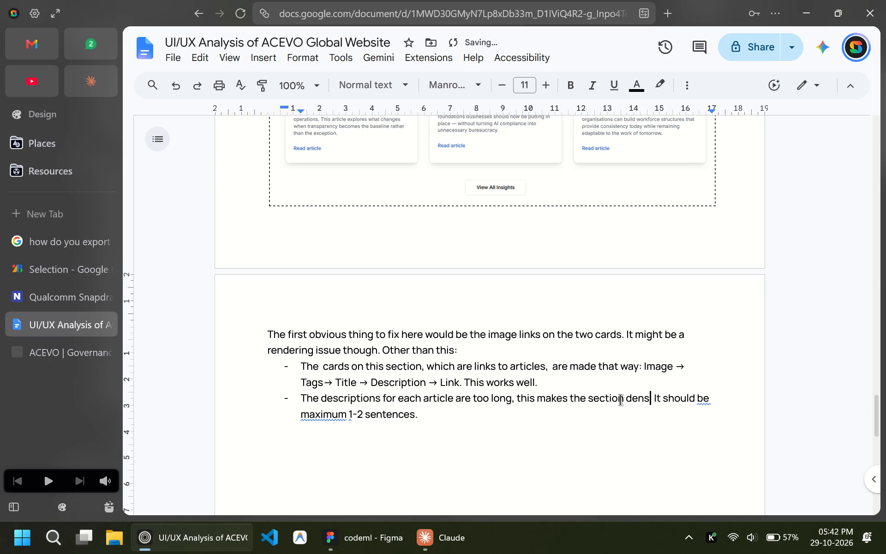
key("BackSpace")
key("BackSpace")
key("BackSpace")
type("more dense than it should be")
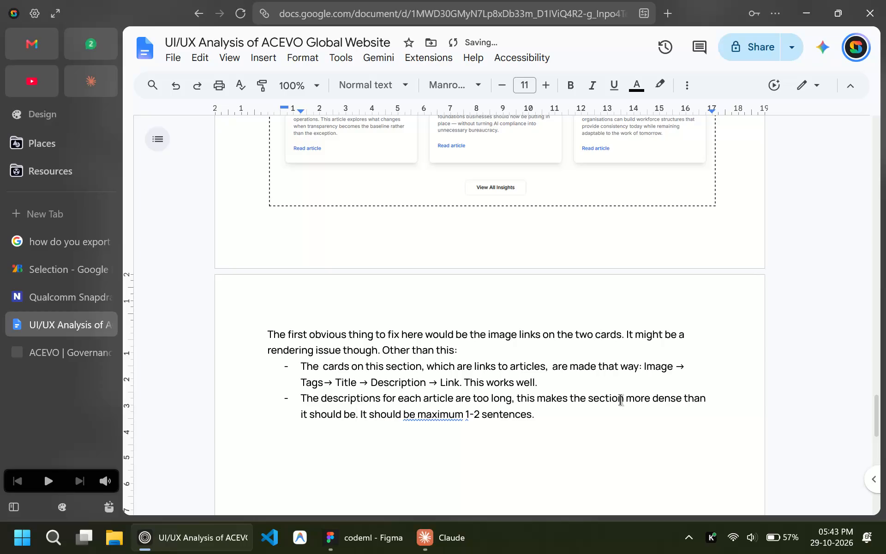
Accept the grammar suggestions in the second bullet so it reads "It should be a maximum of 1-2 sentences.".
left_click(449, 419)
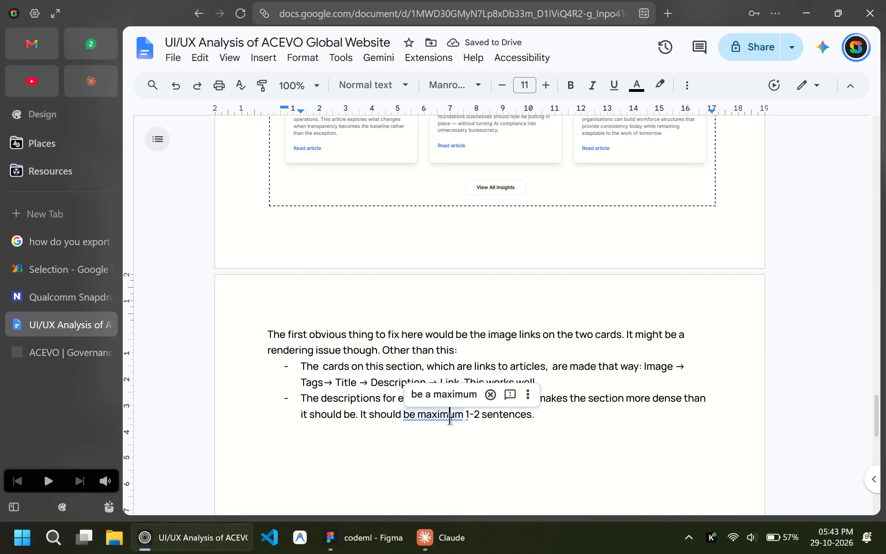
left_click(463, 402)
left_click(476, 417)
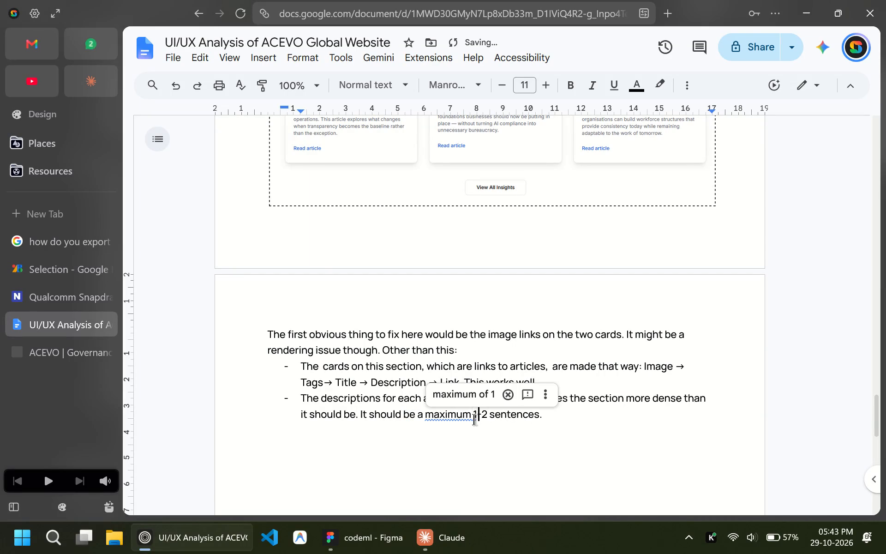
left_click(475, 394)
End the second bullet with "One fix for this is using truncation cause the descriptions are basically excerpts from the articles themselves.".
left_click(585, 416)
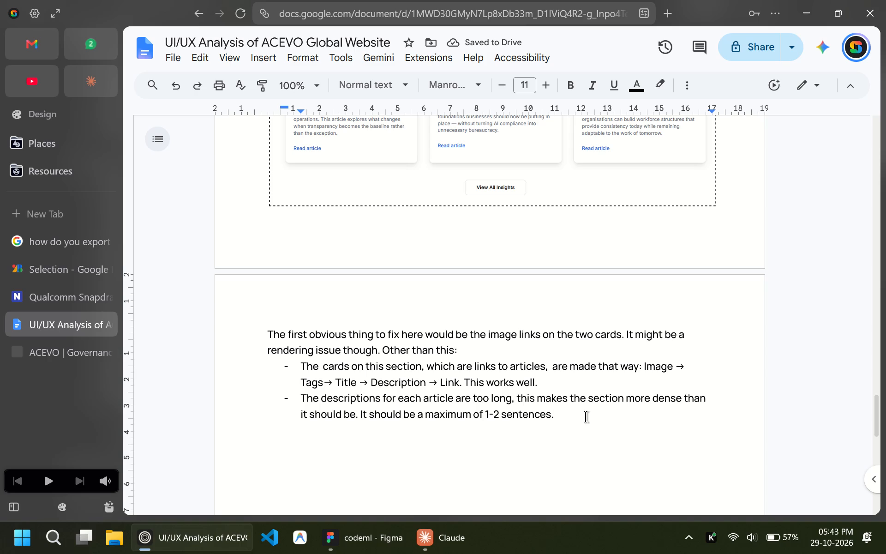
key("shift+o")
key("BackSpace")
type("On")
type("e fix for this is")
key("space")
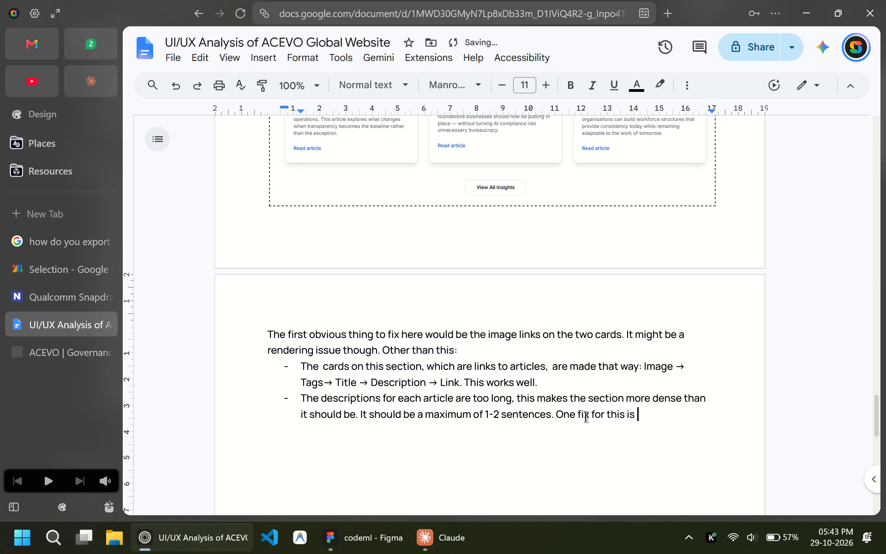
type("using trucat")
type("ion cause the descriptions are basically ex")
type("crepts from the articles themselves.")
key("space")
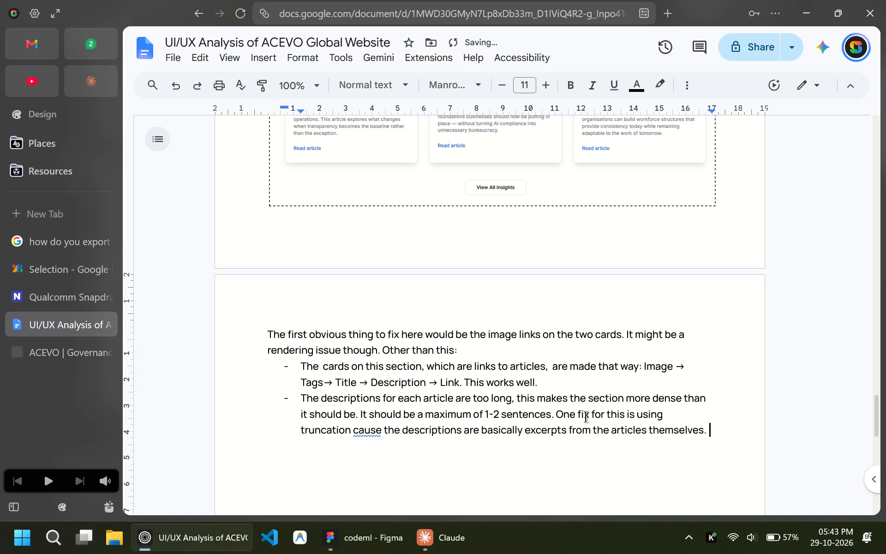
scroll(587, 408, "up", 3)
scroll(567, 415, "down", 3)
left_click(370, 434)
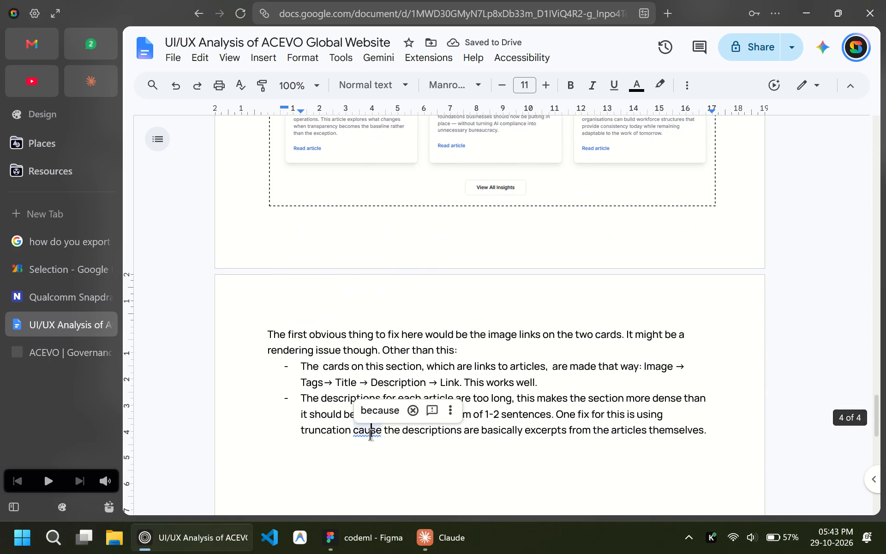
left_click(712, 424)
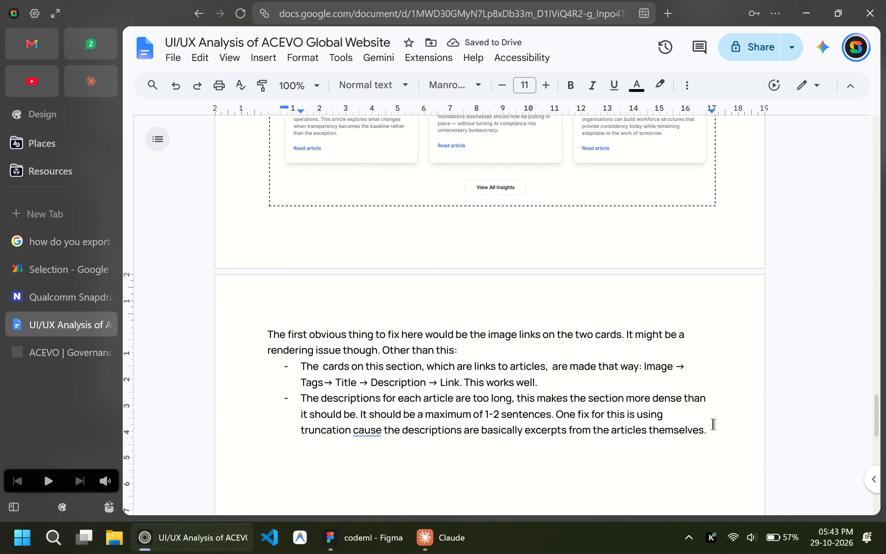
key("BackSpace")
key("space")
Review the "Ideas that drive transformation" capture in the document against the comments written below it.
scroll(576, 373, "up", 1)
scroll(576, 373, "down", 2)
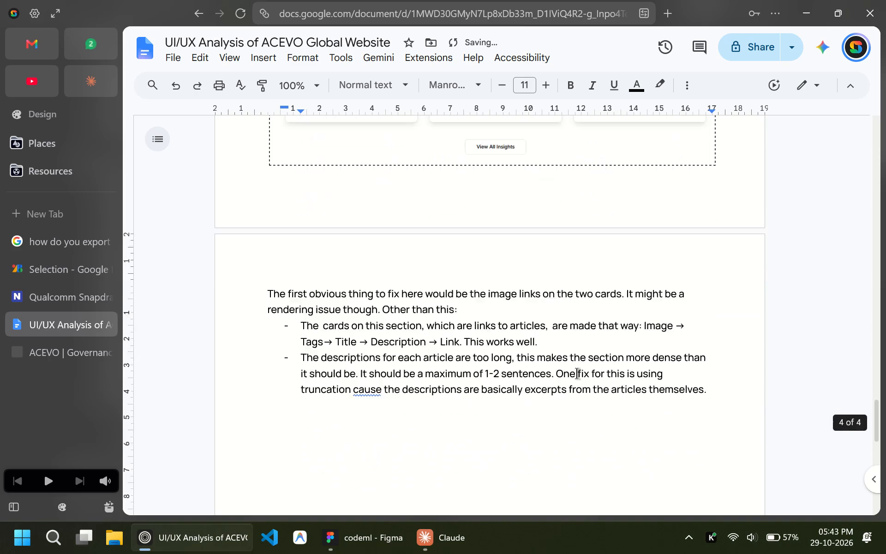
scroll(576, 373, "up", 5)
scroll(576, 373, "down", 3)
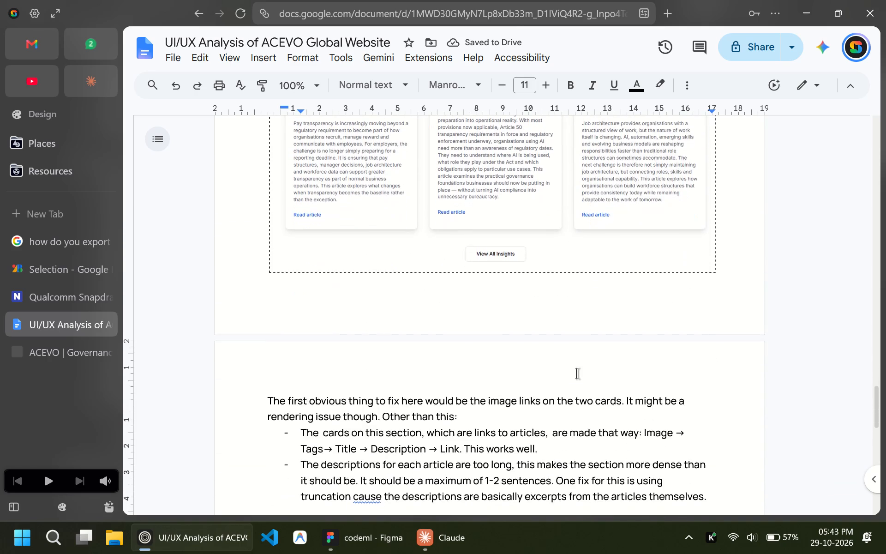
scroll(576, 373, "up", 2)
scroll(588, 300, "up", 1)
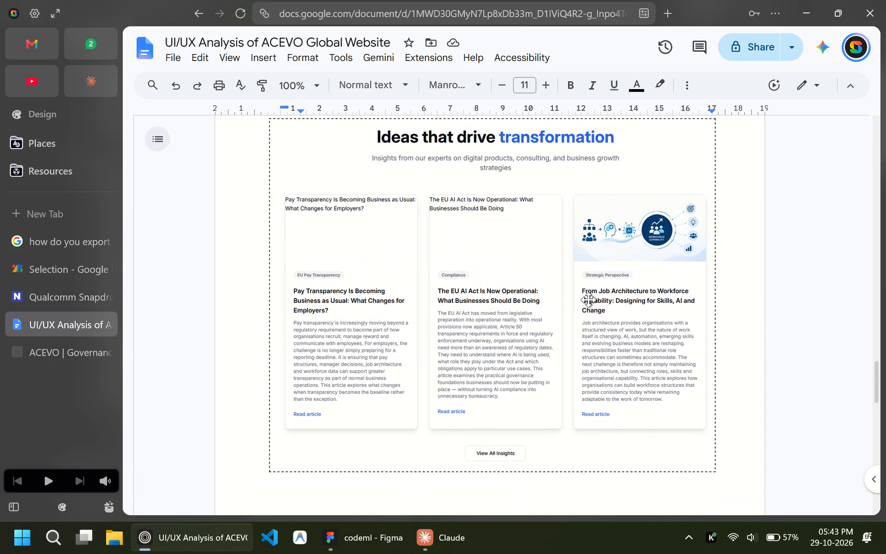
scroll(588, 300, "down", 1)
scroll(586, 288, "up", 2)
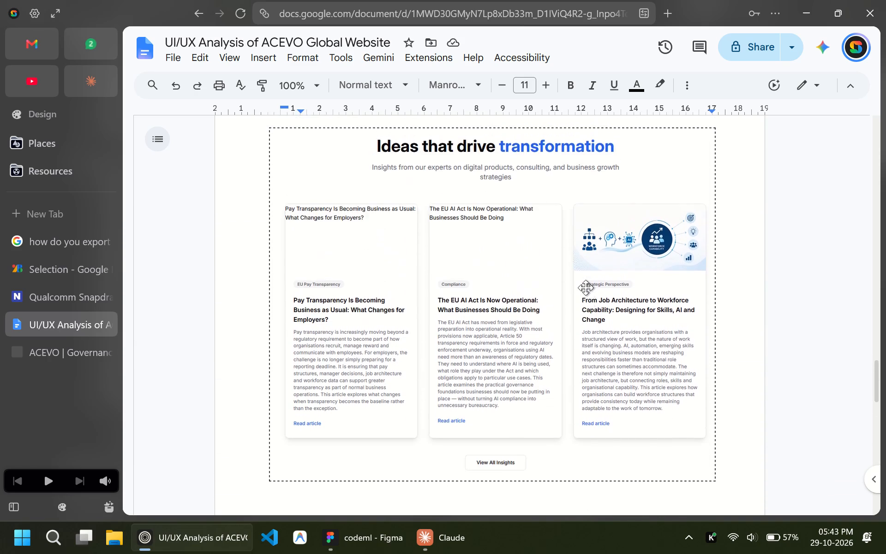
scroll(582, 287, "down", 5)
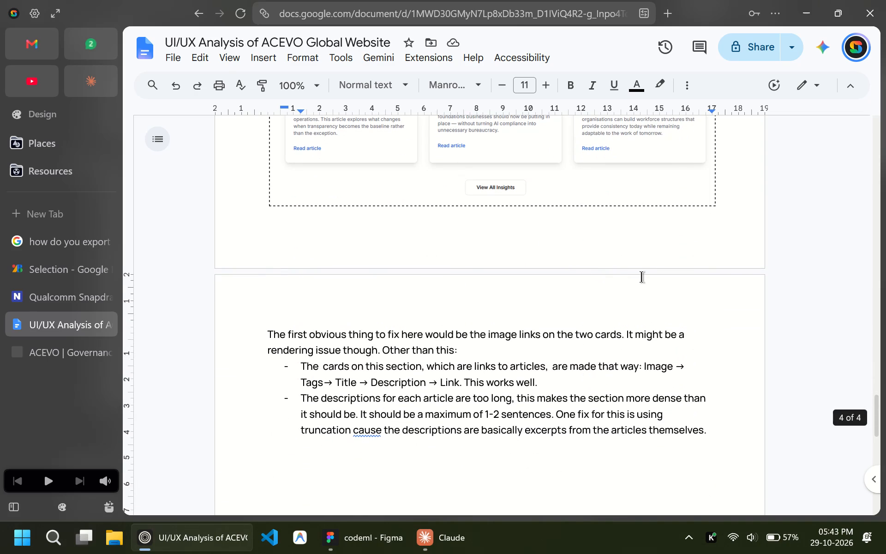
Add a third bullet reading "One possible layout would be letting the cards overflow and be scrolled horizontally.".
key("Return")
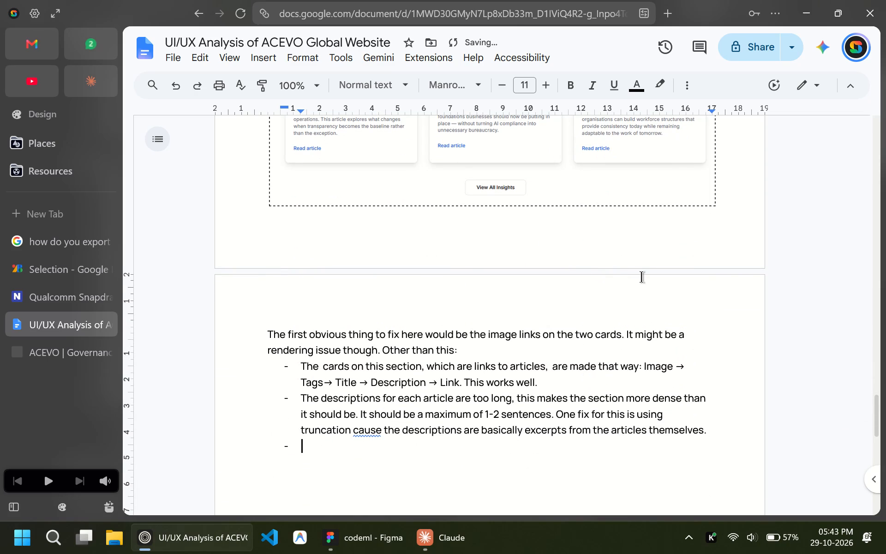
type("One possible")
key("space")
type("layout")
key("space")
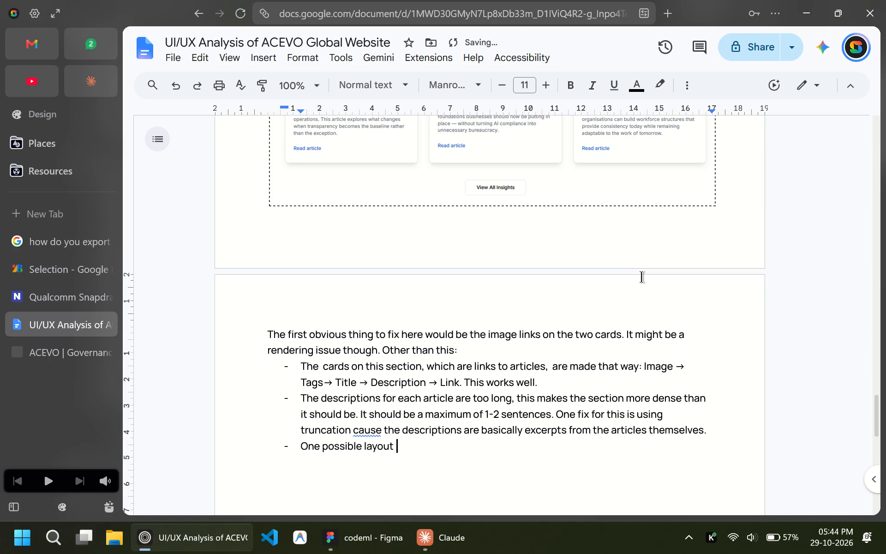
type("would be adding")
key("space")
key("BackSpace")
key("BackSpace")
key("BackSpace")
key("BackSpace")
key("BackSpace")
key("BackSpace")
key("BackSpace")
key("BackSpace")
key("BackSpace")
key("BackSpace")
type("letting the cards")
key("space")
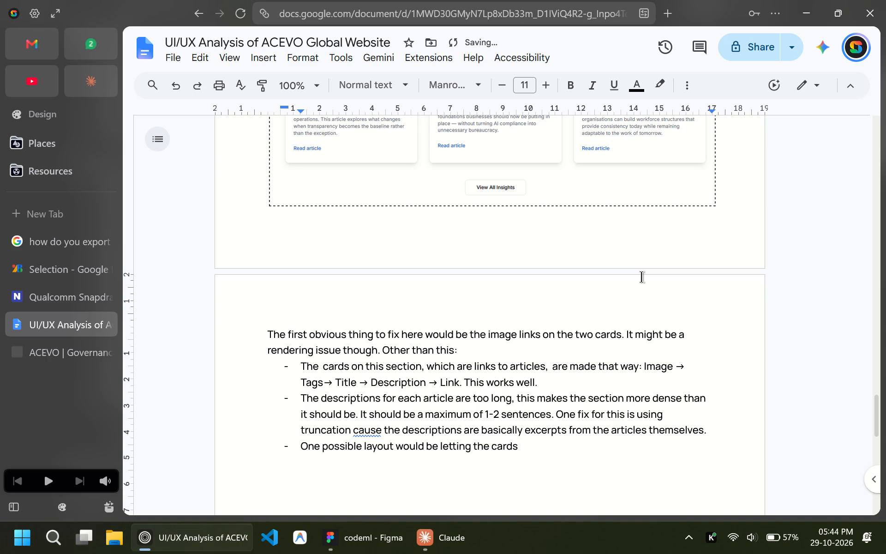
type("overflow and")
key("space")
type("be")
key("space")
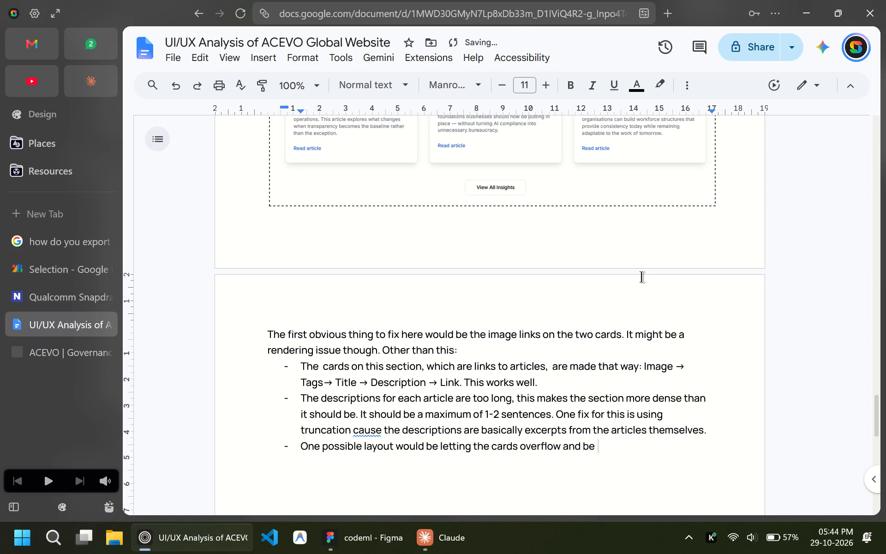
type("scrolled horix")
key("BackSpace")
type("zontally. a")
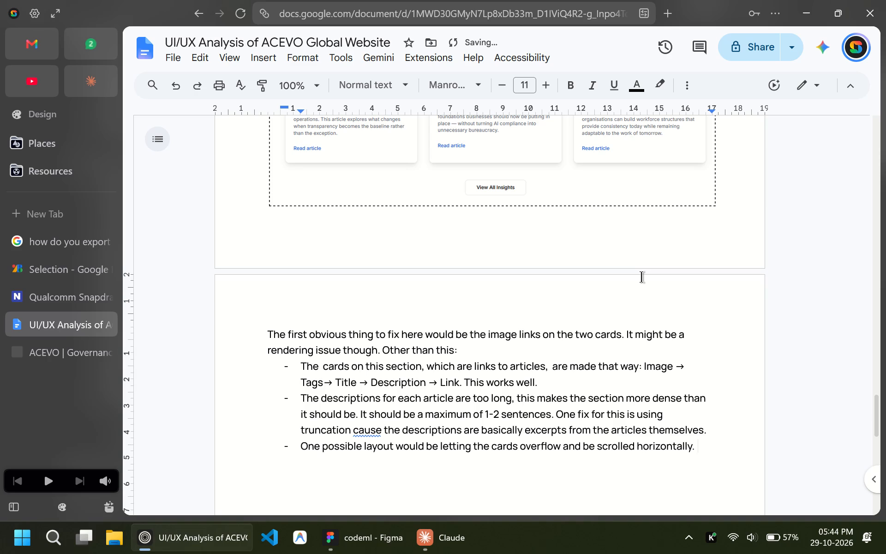
Continue the third bullet with "So at one point only 2 cards would be visible and the third card would peek though.".
key("BackSpace")
type("so at one")
key("space")
type("point only")
key("space")
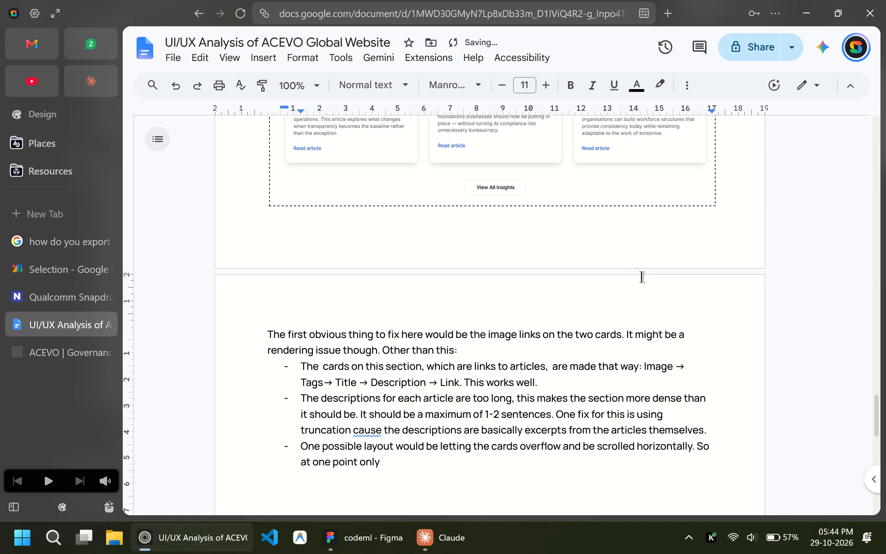
type("2 cards would be visile")
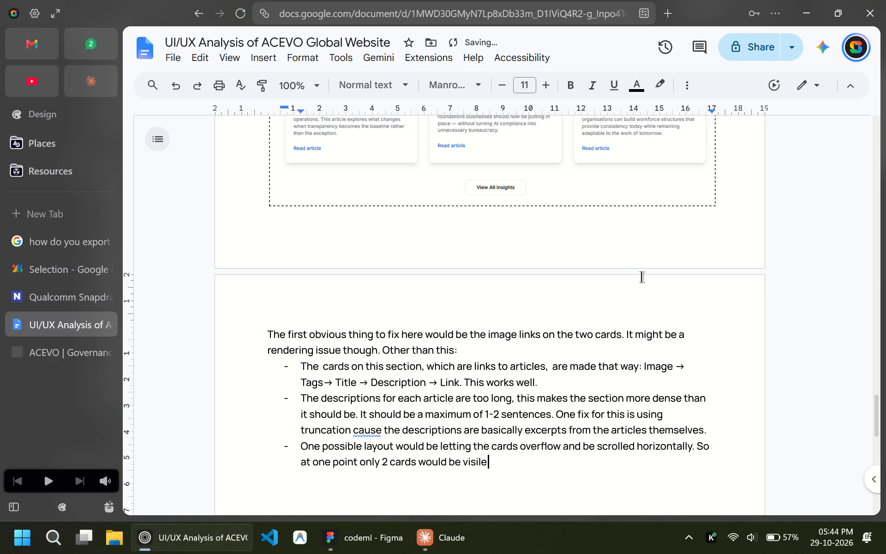
key("BackSpace")
key("BackSpace")
type("bb")
key("BackSpace")
type("le and the thri")
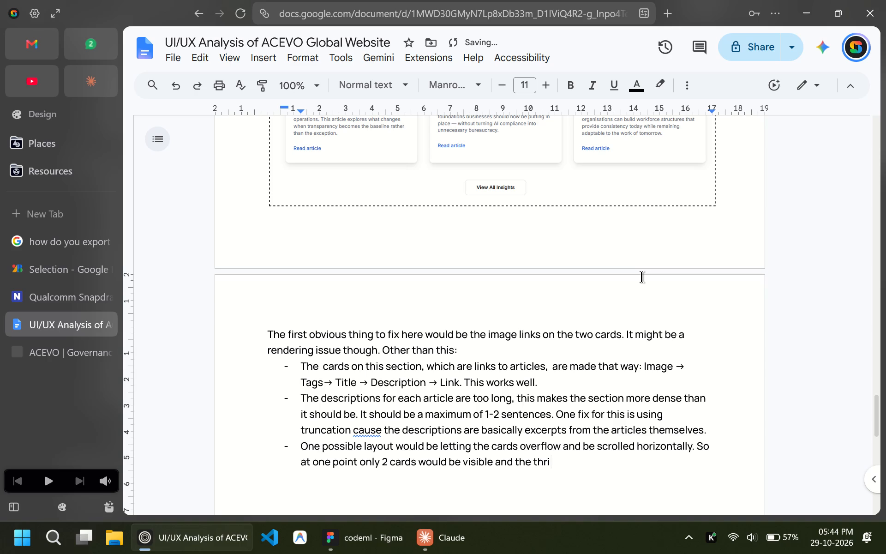
key("BackSpace")
key("BackSpace")
type("ird card would peek thought.")
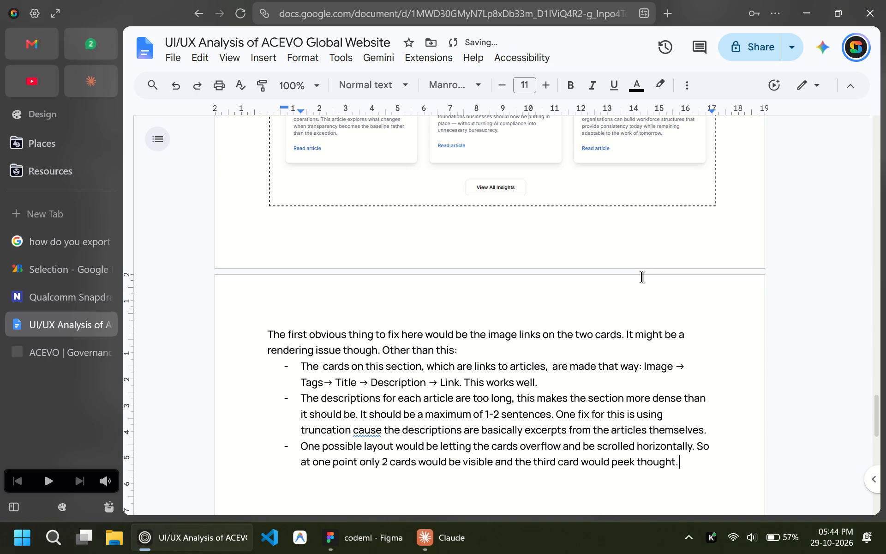
key("BackSpace")
key("BackSpace")
type(".")
key("space")
key("shift+parenleft")
type("THis")
key("space")
key("BackSpace")
key("BackSpace")
key("BackSpace")
key("BackSpace")
key("BackSpace")
type("THis chang")
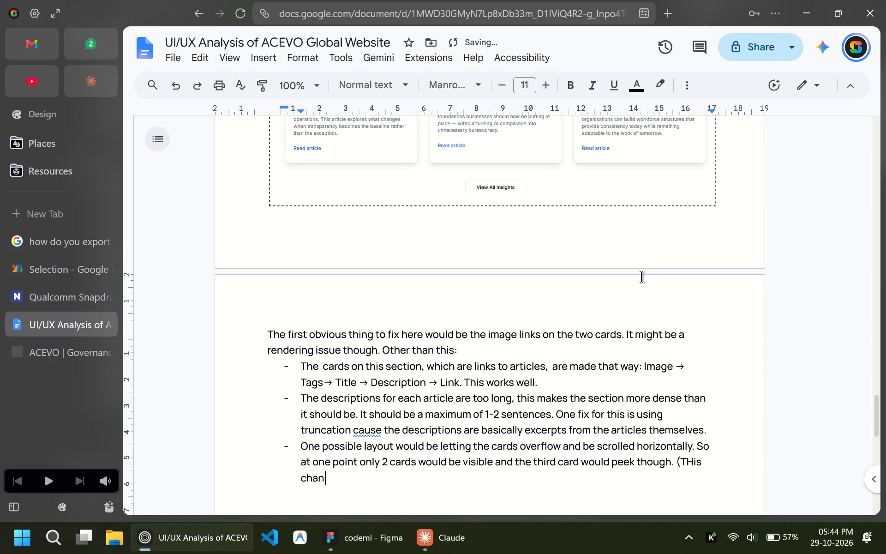
key("space")
key("BackSpace")
type("w would need testin")
key("BackSpace")
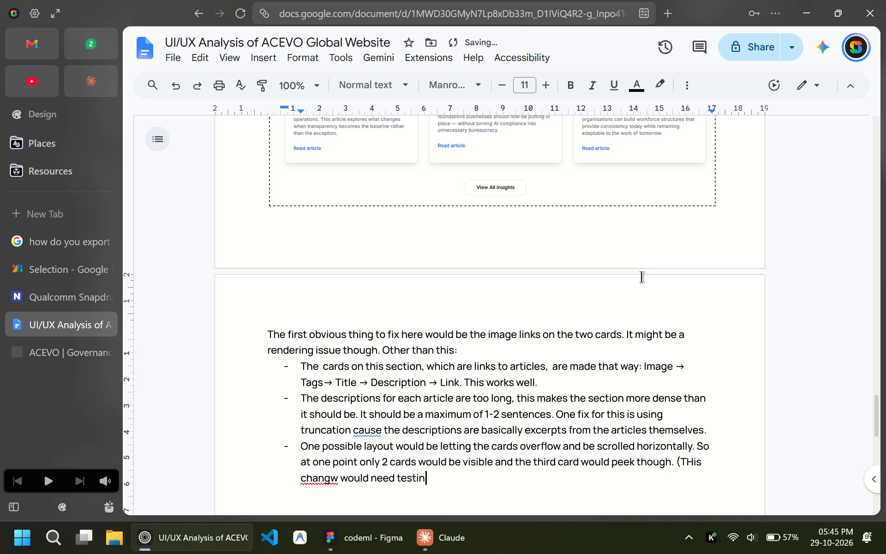
key("BackSpace")
key("BackSpace")
key("BackSpace")
key("BackSpace")
key("BackSpace")
type("to be tested before being applied thought")
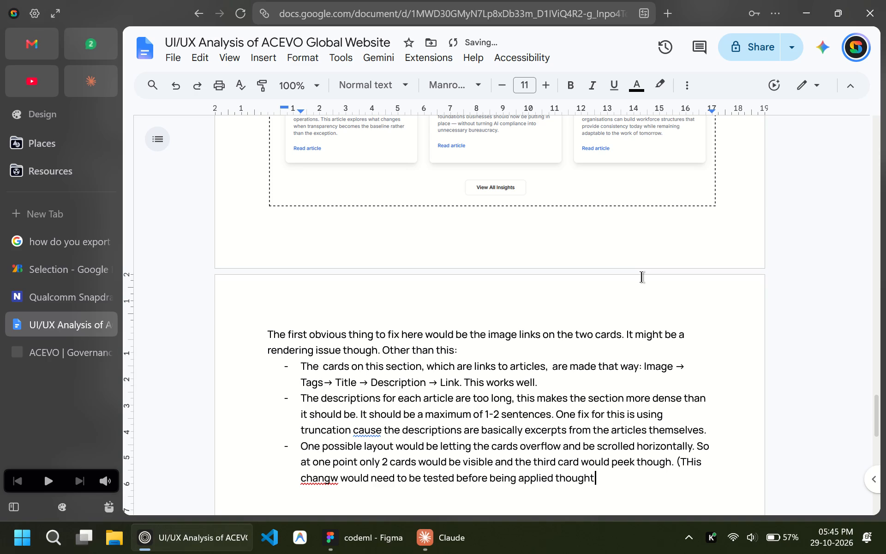
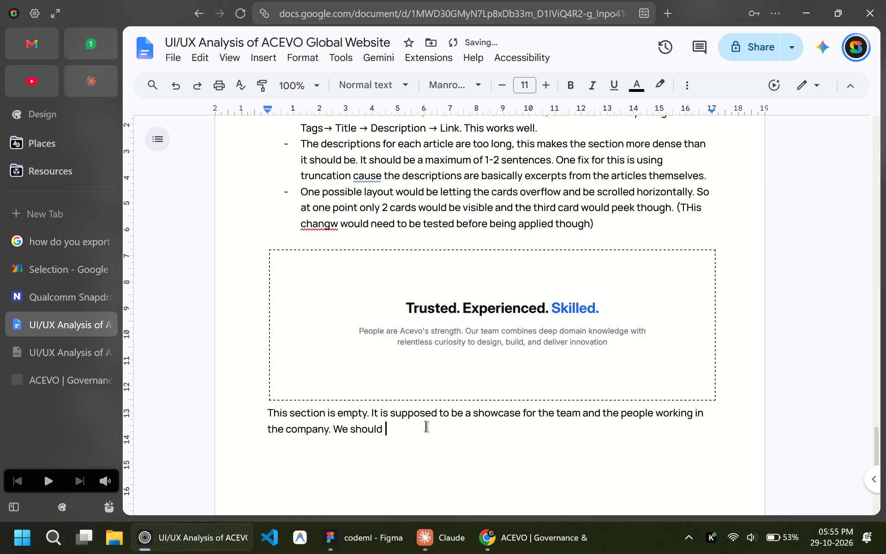
Continue the sentence after "We should" with "implement a moving carousel of".
type("implement a")
key("space")
type("caroser")
key("BackSpace")
key("BackSpace")
key("BackSpace")
key("BackSpace")
key("BackSpace")
key("BackSpace")
key("BackSpace")
key("BackSpace")
key("BackSpace")
type("moving carosel")
key("space")
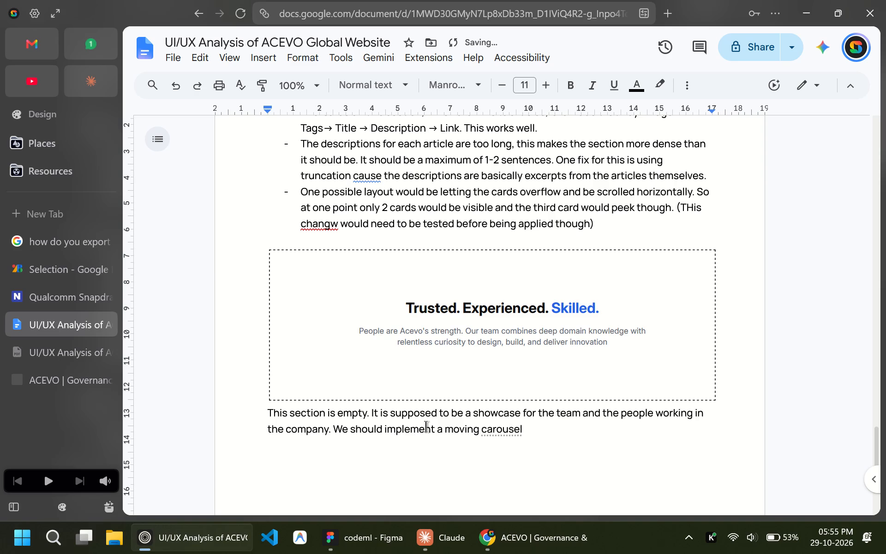
type("of")
key("space")
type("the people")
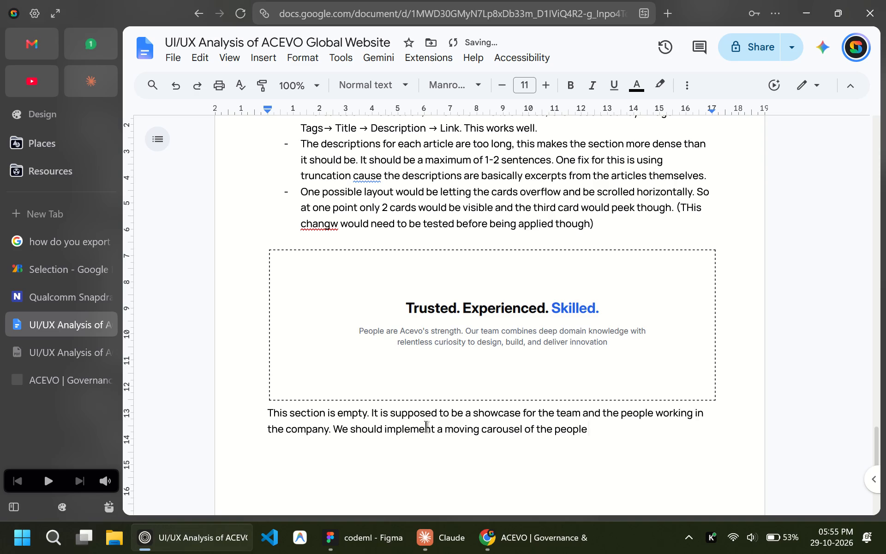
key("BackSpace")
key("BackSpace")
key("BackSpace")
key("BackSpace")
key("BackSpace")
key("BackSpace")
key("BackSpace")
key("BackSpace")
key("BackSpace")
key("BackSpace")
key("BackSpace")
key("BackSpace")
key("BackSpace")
Finish the carousel sentence with "cards of people working with their names + profiles.".
key("space")
type("cards")
key("space")
type("of people")
key("space")
type("working with th")
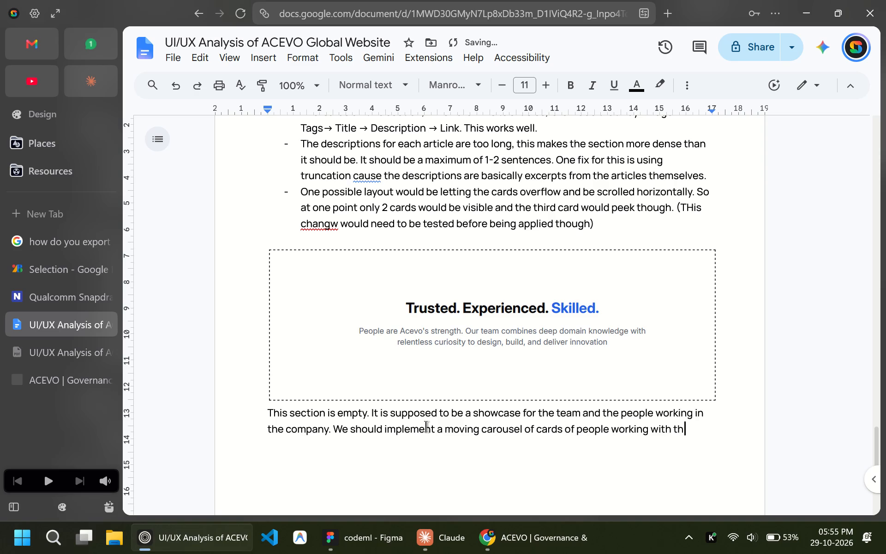
type("ier names")
key("space")
type("+")
key("space")
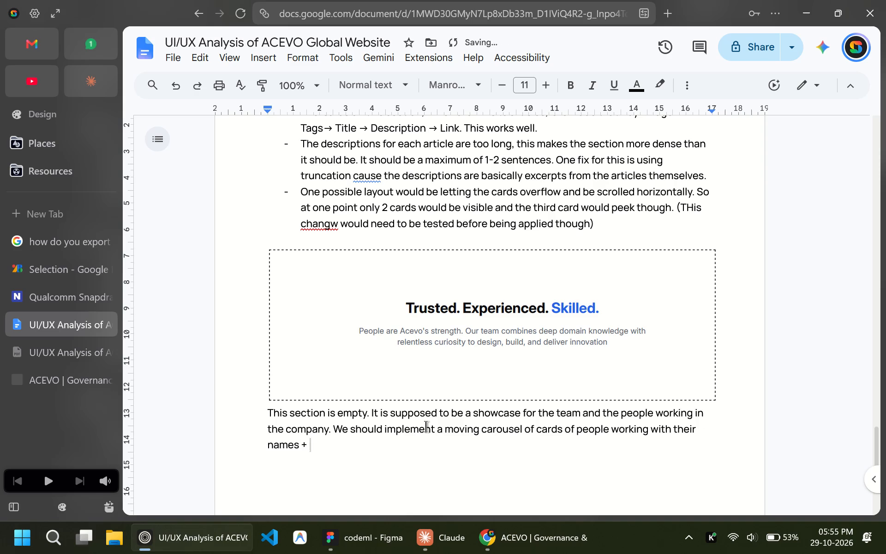
type("profiles")
type(".")
key("space")
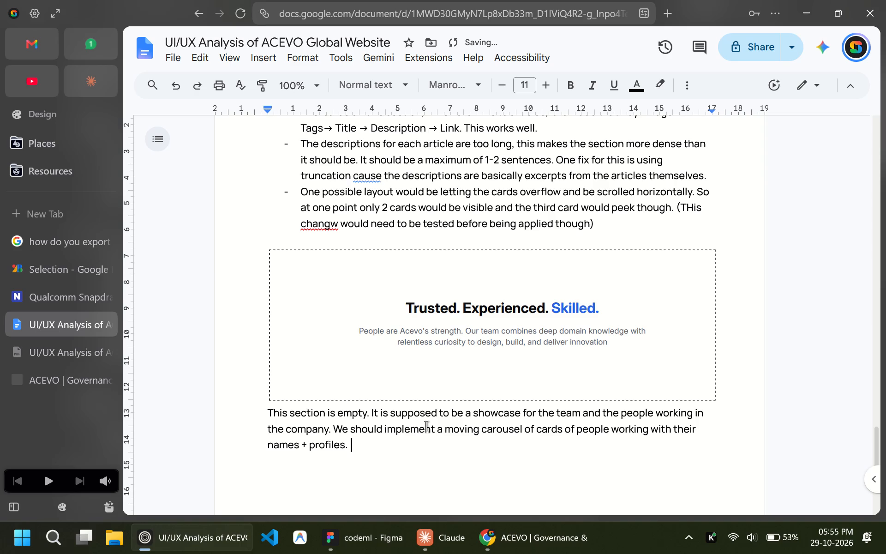
Begin a new sentence in the same paragraph with "That would also".
type("TH")
key("BackSpace")
type("hat would")
key("space")
type("also")
key("space")
key("alt+Tab")
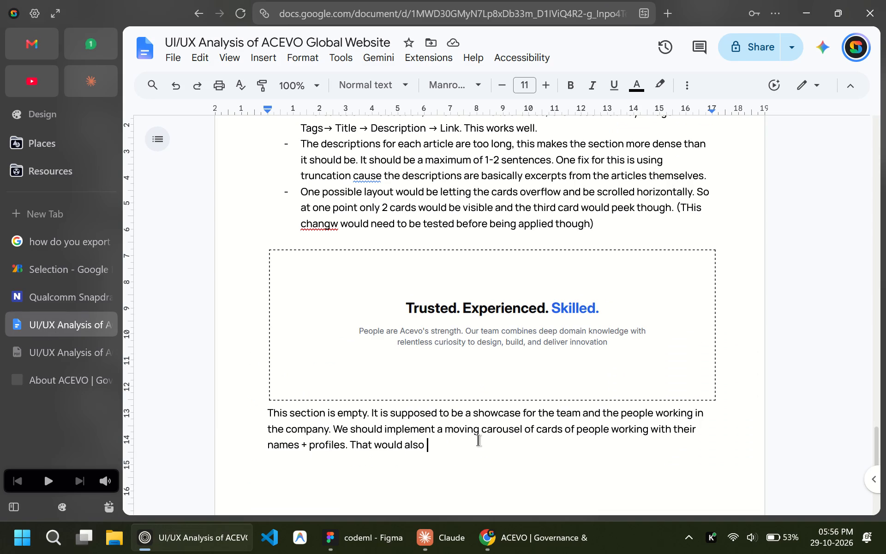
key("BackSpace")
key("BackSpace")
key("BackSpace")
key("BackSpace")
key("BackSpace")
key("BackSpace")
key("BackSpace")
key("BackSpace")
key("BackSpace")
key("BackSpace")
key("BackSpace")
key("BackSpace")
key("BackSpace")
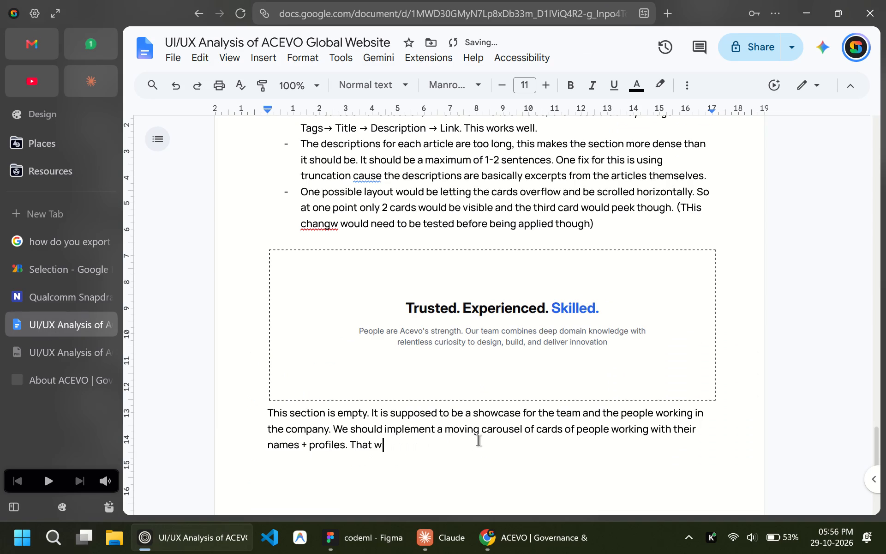
type("carousel can also be used o")
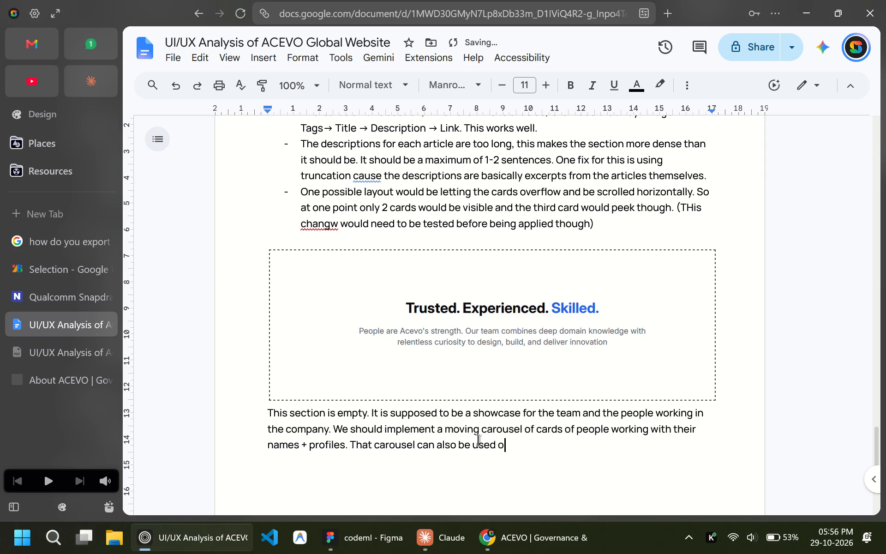
key("BackSpace")
type("in the abu")
key("BackSpace")
type("out us page.")
key("space")
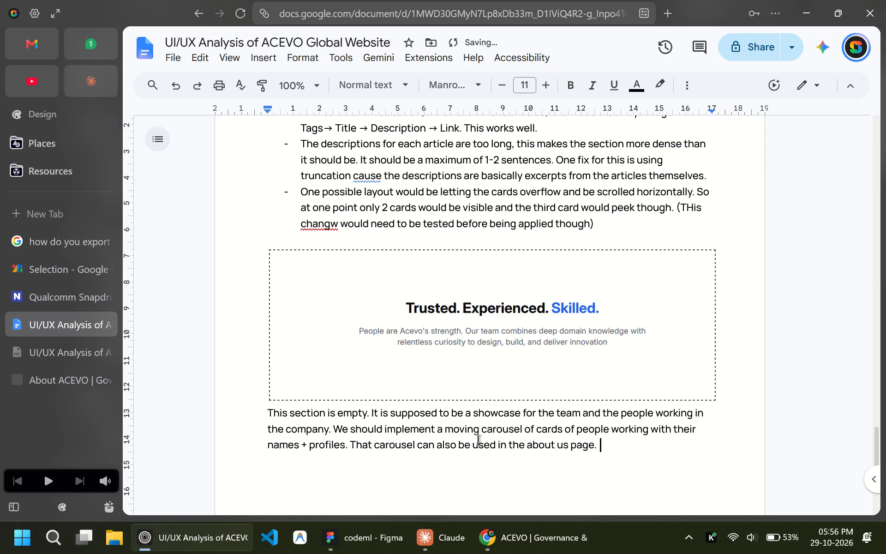
Go back to the ACEVO About page and examine its sections from the company story through to Our Culture.
left_click(38, 388)
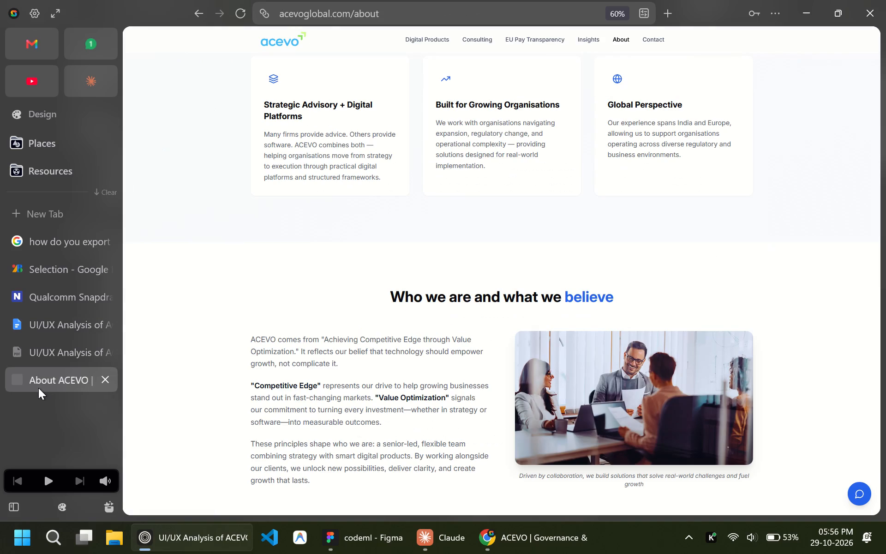
scroll(418, 227, "up", 5)
scroll(483, 197, "up", 9)
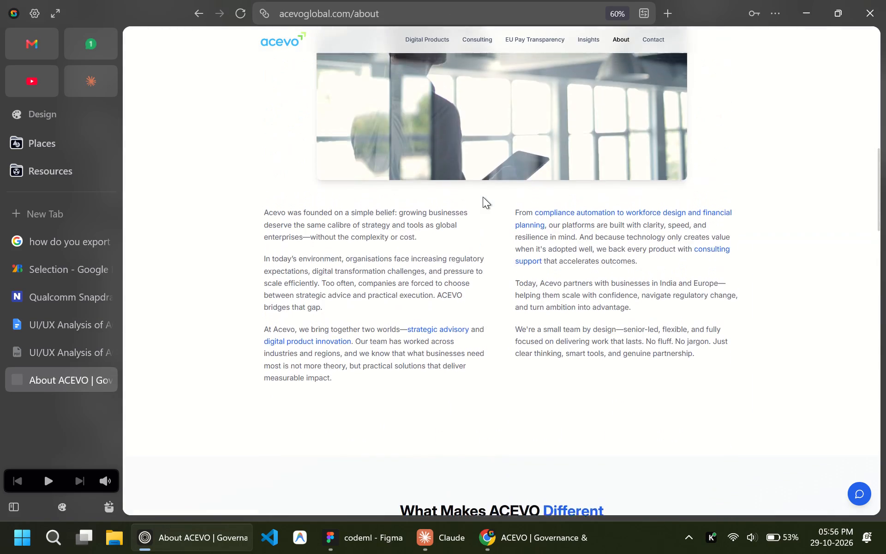
scroll(483, 197, "up", 5)
scroll(484, 197, "down", 15)
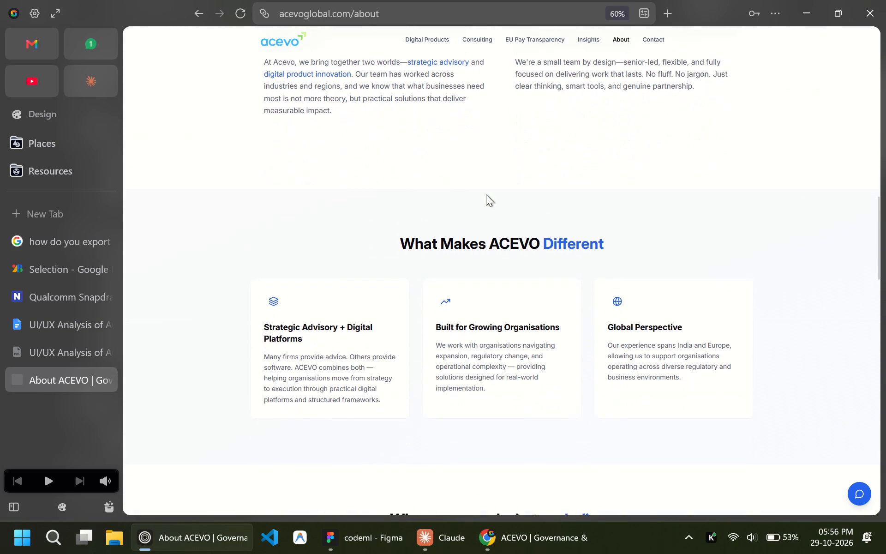
scroll(736, 261, "down", 6)
scroll(498, 295, "down", 8)
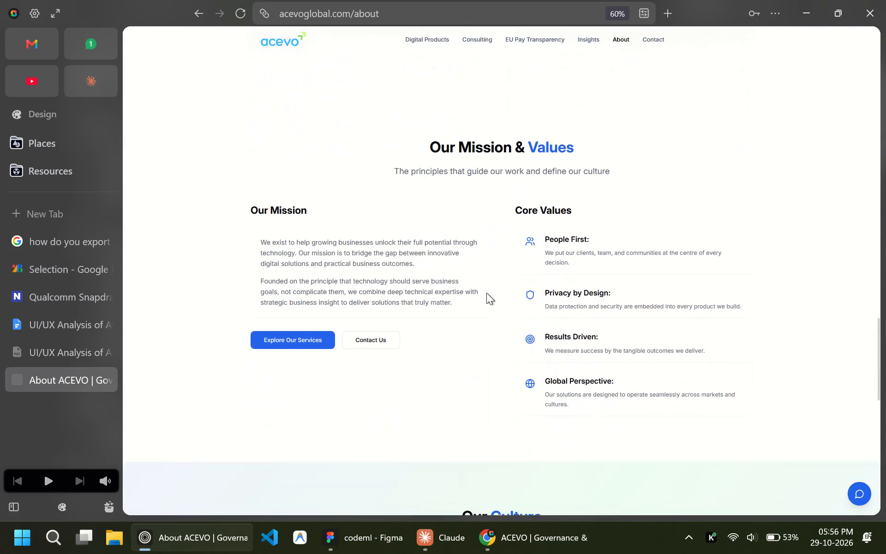
scroll(486, 293, "down", 8)
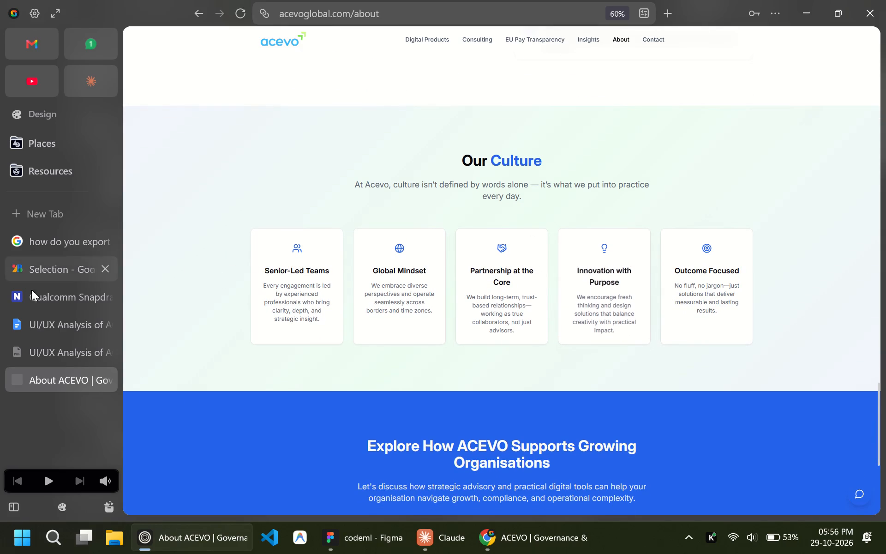
Return to the analysis document and insert "mostly" before "empty" in the paragraph's first sentence.
left_click(30, 327)
scroll(535, 288, "down", 4)
scroll(671, 304, "up", 2)
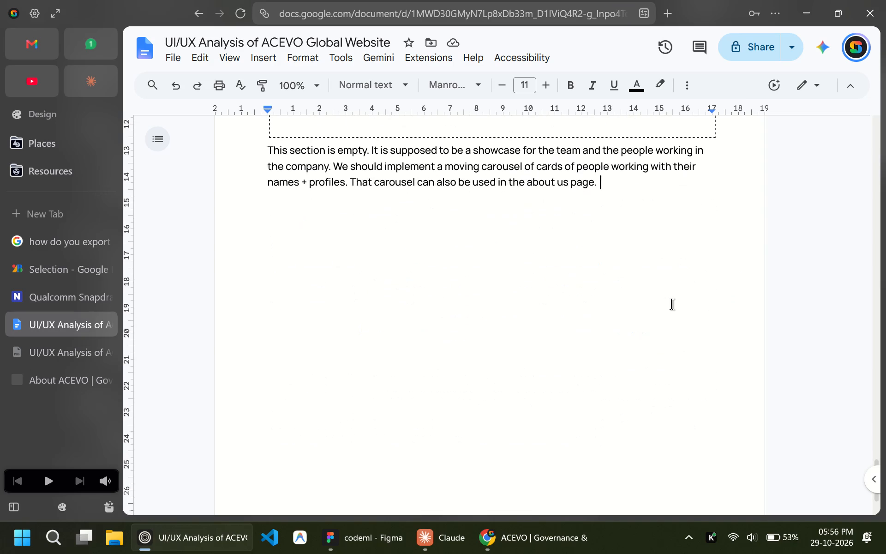
scroll(621, 333, "up", 1)
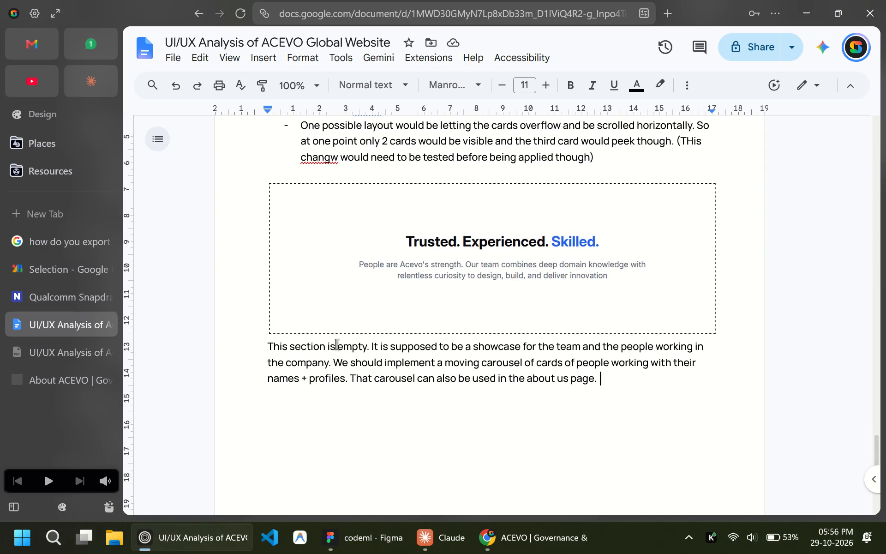
left_click(335, 344)
key("space")
type("mostly")
key("space")
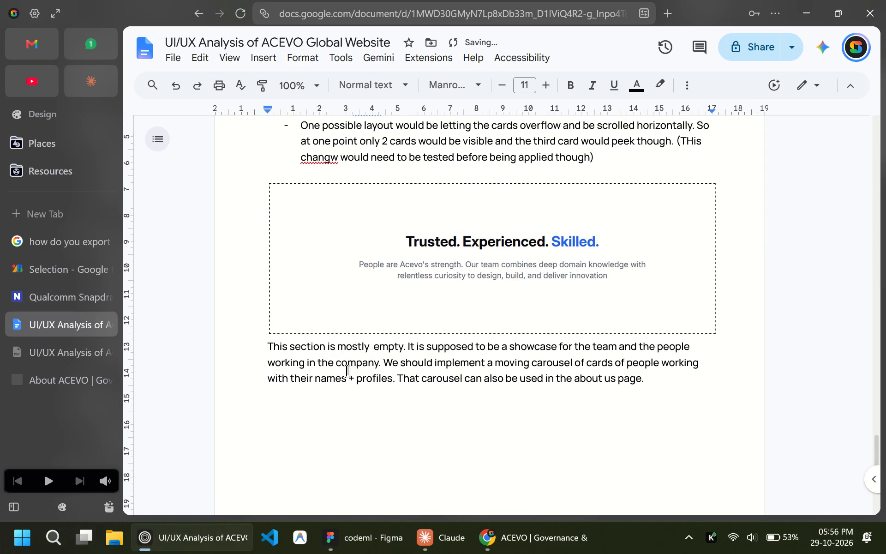
Start a new paragraph after the team section's text, leaving one blank line between them.
left_click(353, 424)
left_click(668, 382)
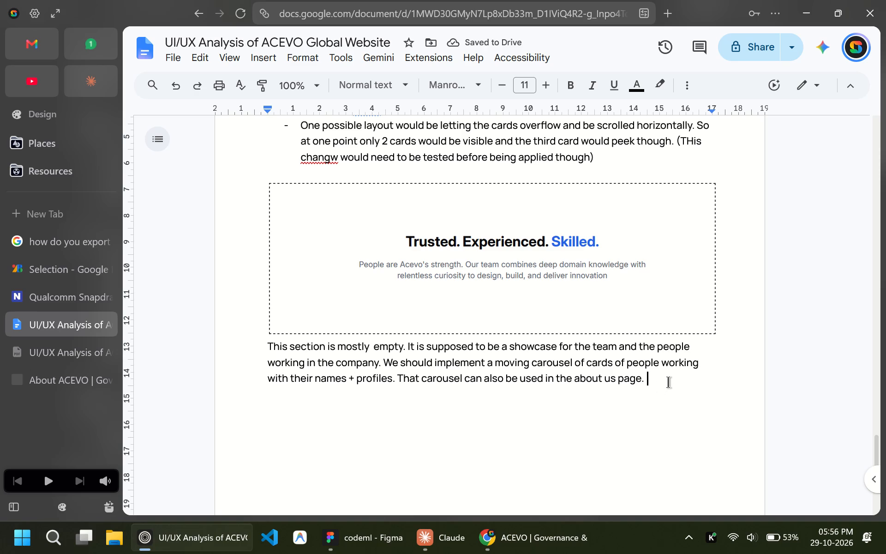
key("Return")
key("Return")
Go from the ACEVO About page to the site's home page and capture the "Let's get there together" banner with some surrounding margin.
left_click(42, 374)
scroll(581, 244, "down", 2)
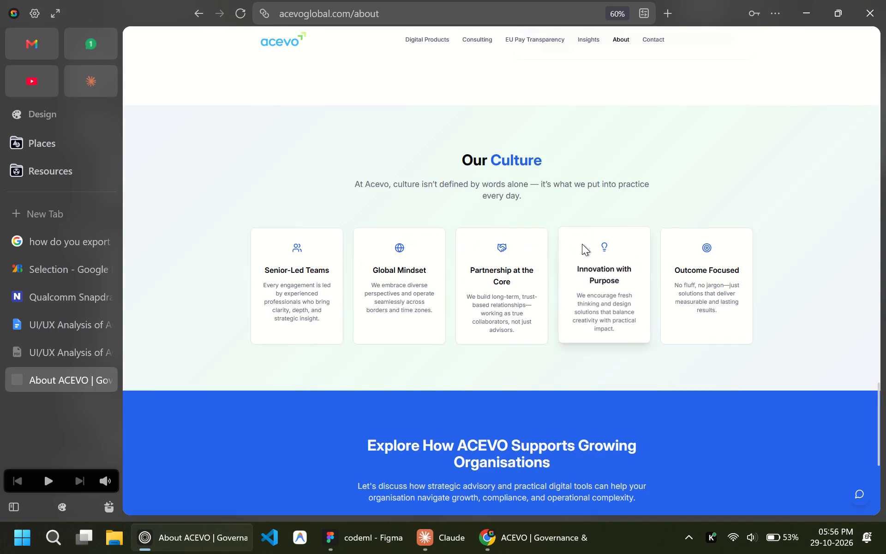
scroll(582, 244, "down", 6)
scroll(582, 244, "up", 20)
scroll(582, 244, "up", 20)
scroll(582, 244, "up", 5)
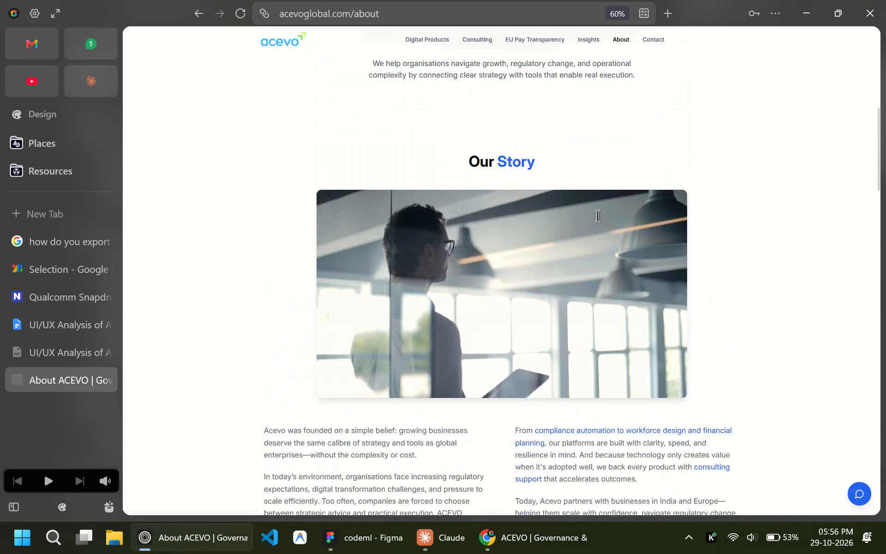
scroll(597, 216, "up", 16)
left_click(277, 45)
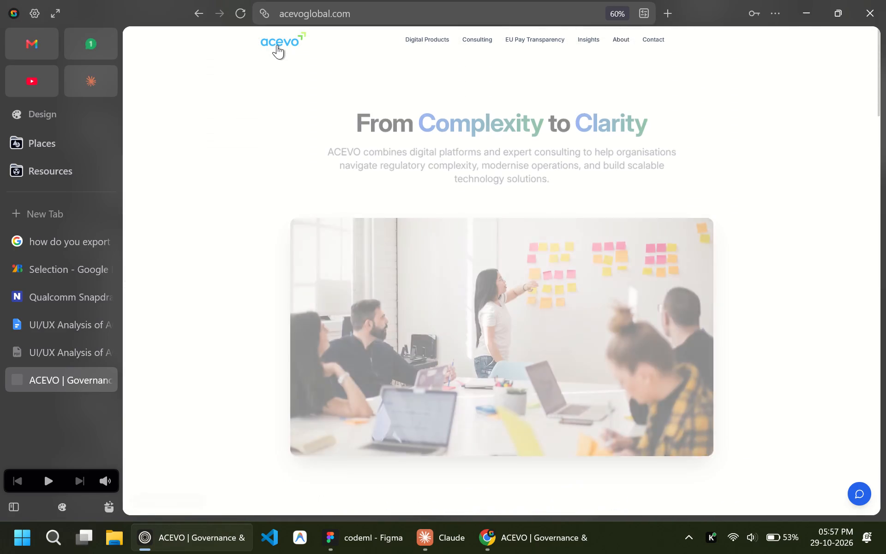
scroll(622, 183, "down", 18)
scroll(635, 169, "down", 18)
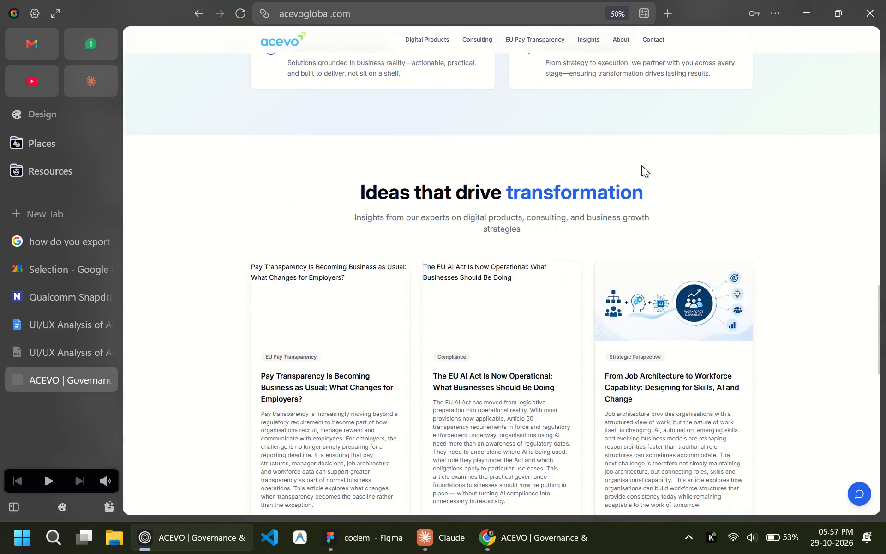
scroll(641, 165, "down", 13)
scroll(642, 165, "up", 4)
scroll(642, 165, "down", 7)
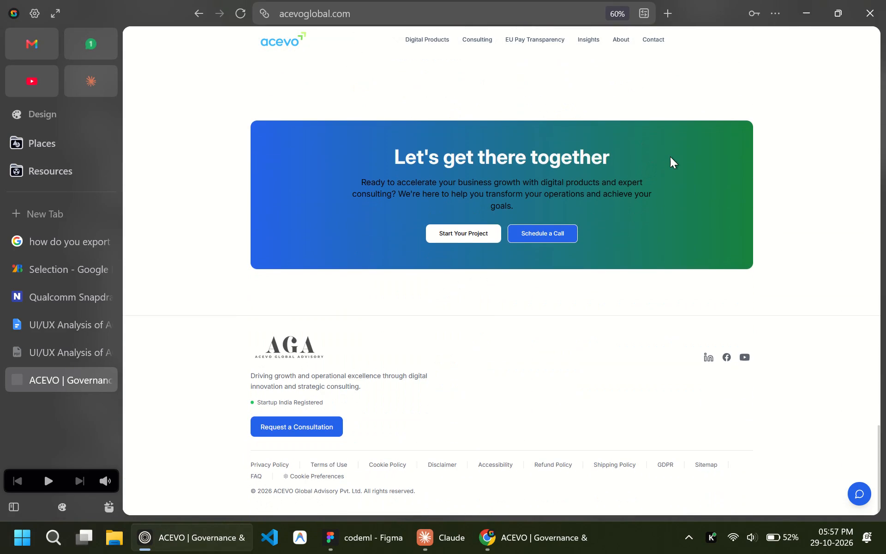
key("Print")
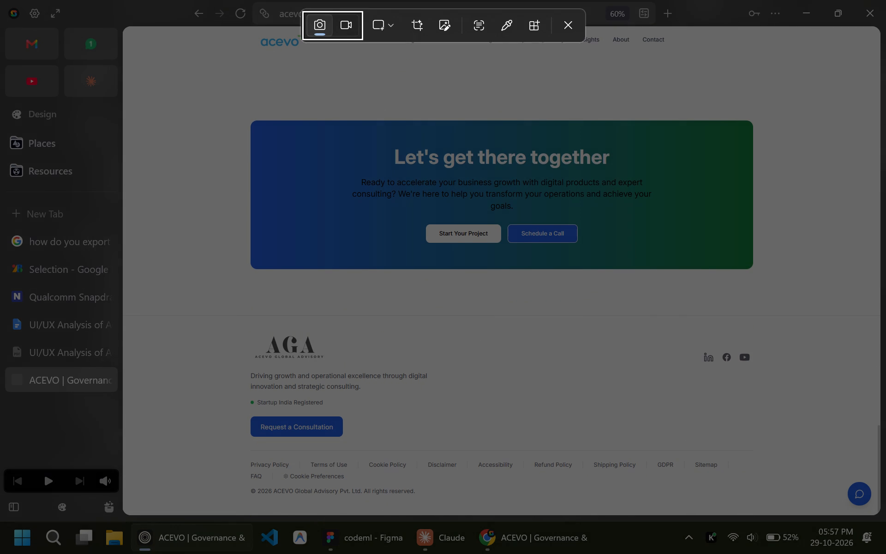
left_click_drag(234, 106, 763, 295)
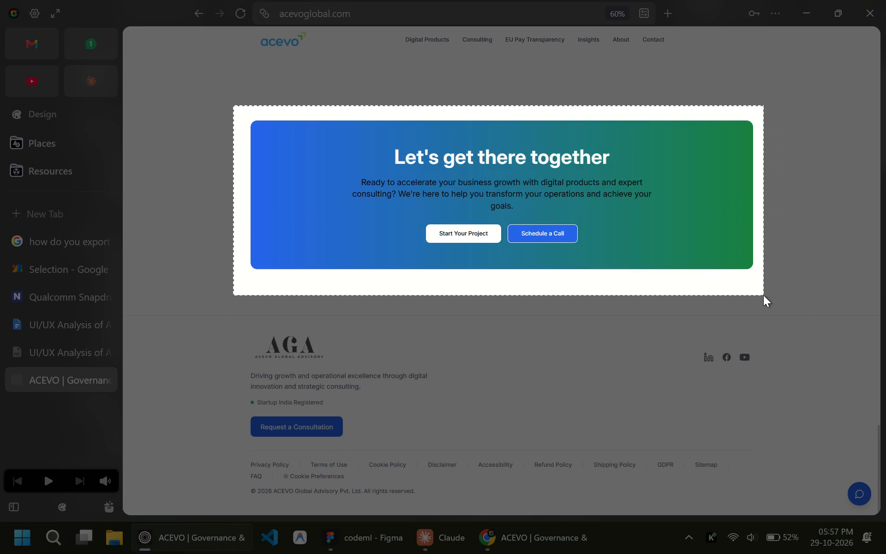
left_click_drag(763, 295, 773, 288)
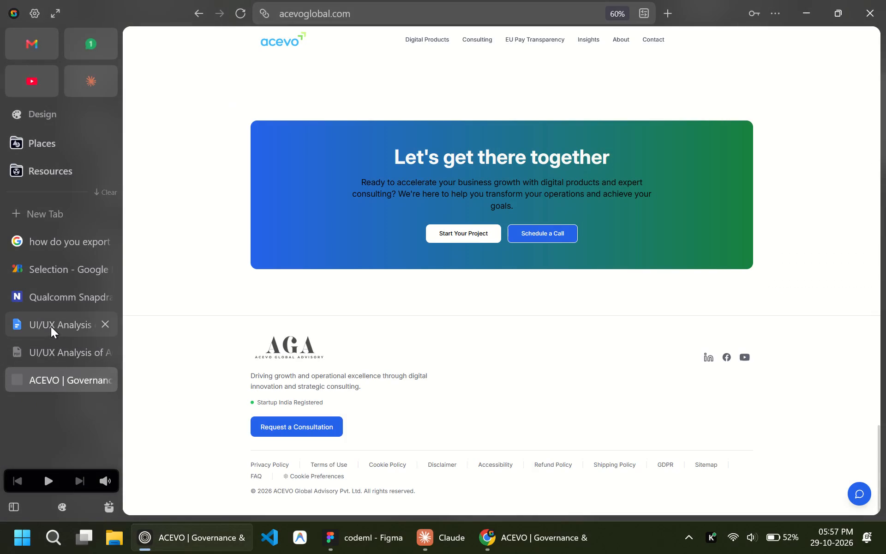
Return to the analysis document and paste the banner capture below the team section's text.
left_click(51, 326)
key("ctrl+v")
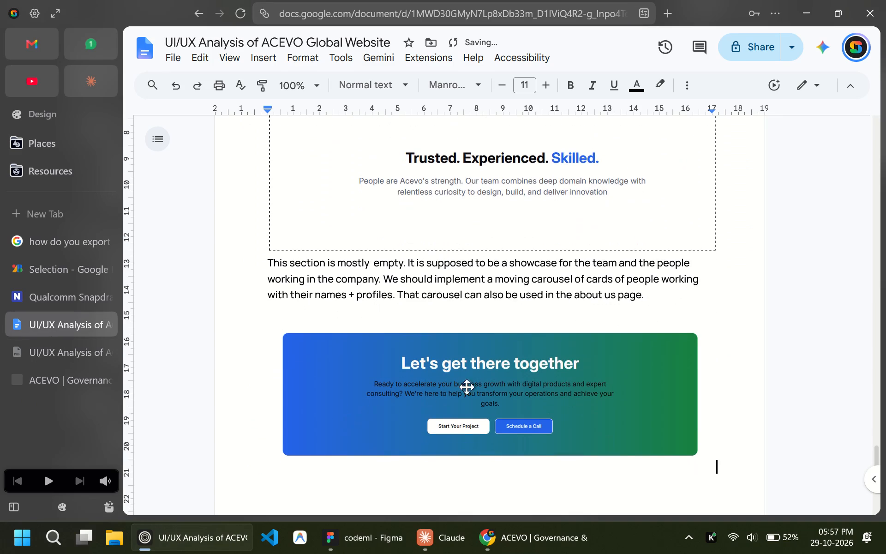
Give the pasted banner image a 1 pt dashed border like the other captures.
left_click(530, 375)
left_click(634, 85)
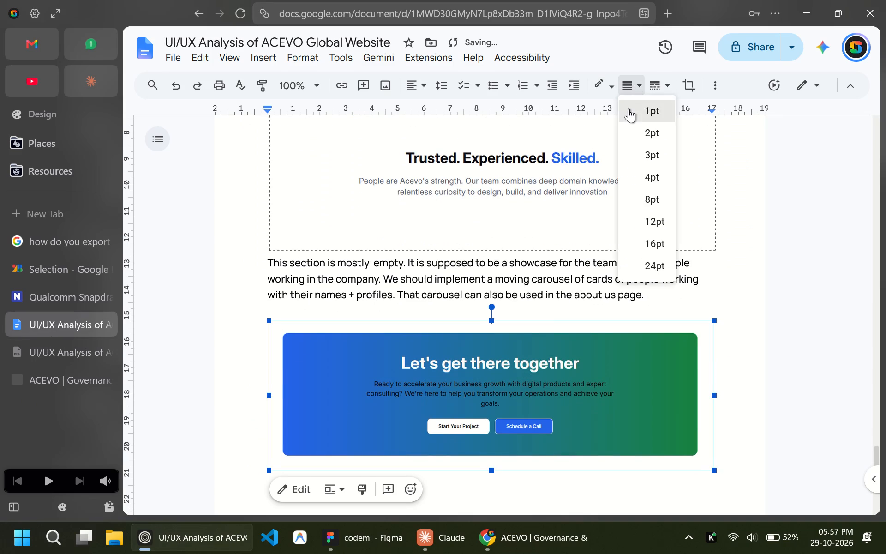
left_click(635, 111)
left_click(653, 89)
left_click(677, 151)
Start a new line directly below the "Let's get there together" banner image.
scroll(552, 259, "down", 4)
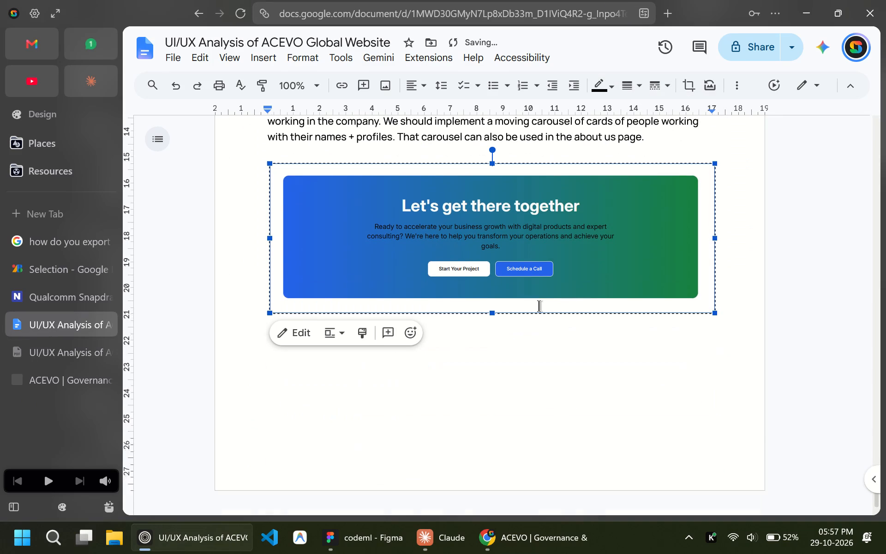
left_click(515, 350)
left_click(553, 282)
left_click(733, 259)
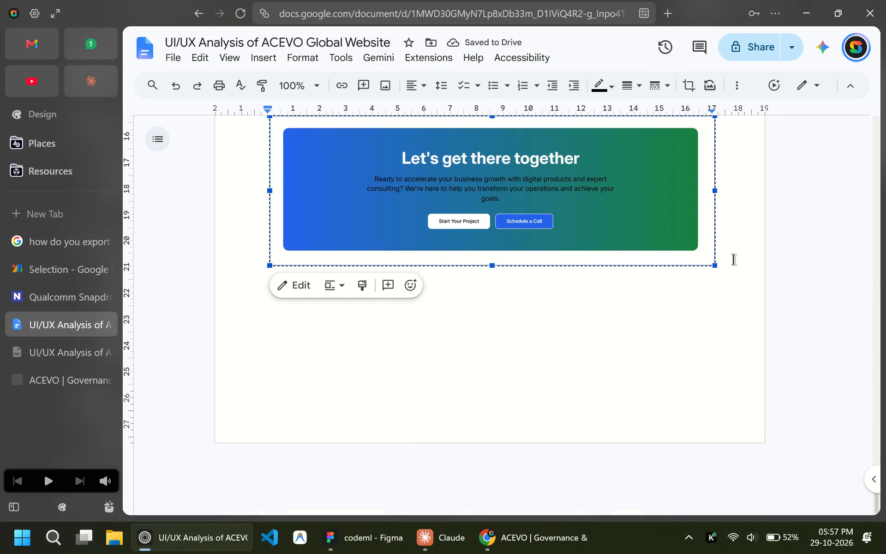
key("Return")
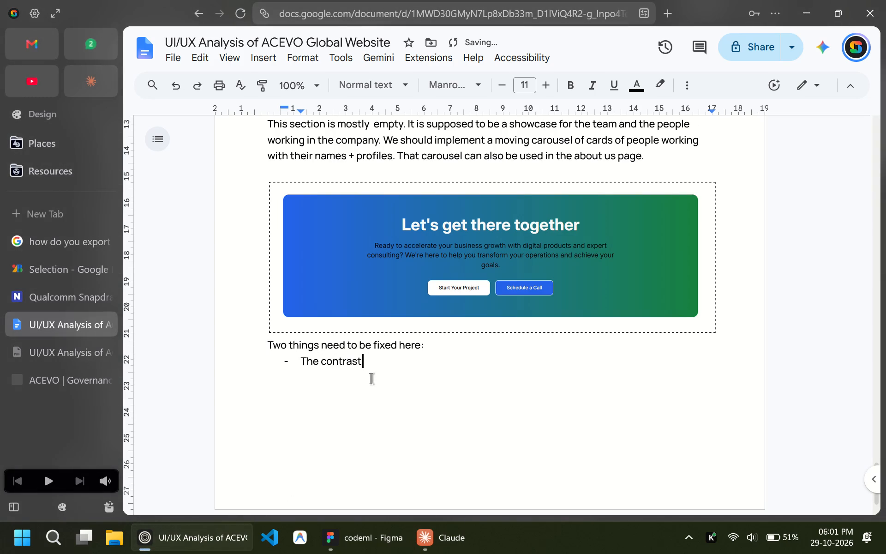
key("space")
type("of the")
key("space")
key("alt+Tab")
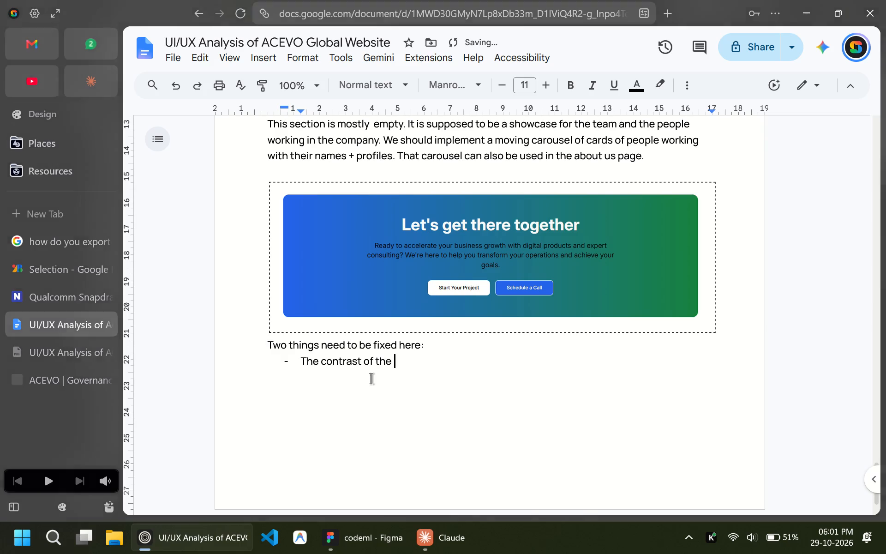
key("alt+Tab")
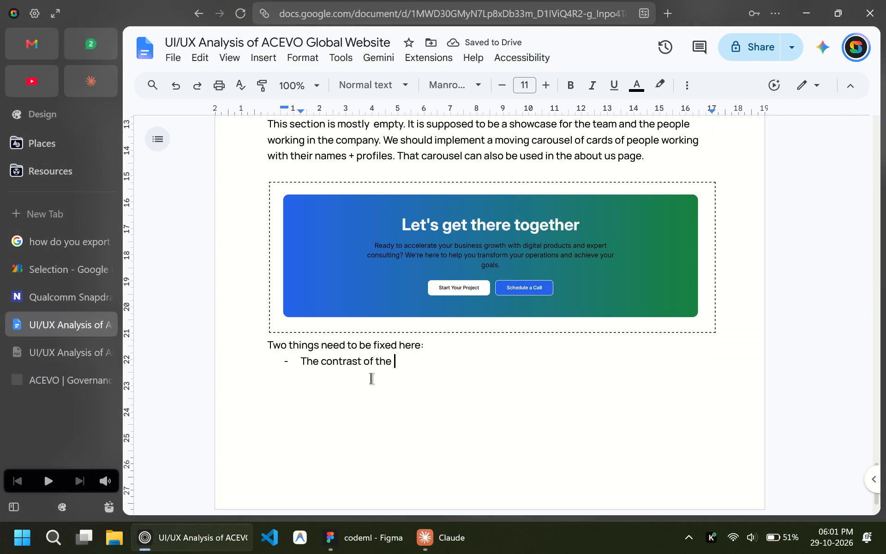
key("b")
type("ody text is")
key("space")
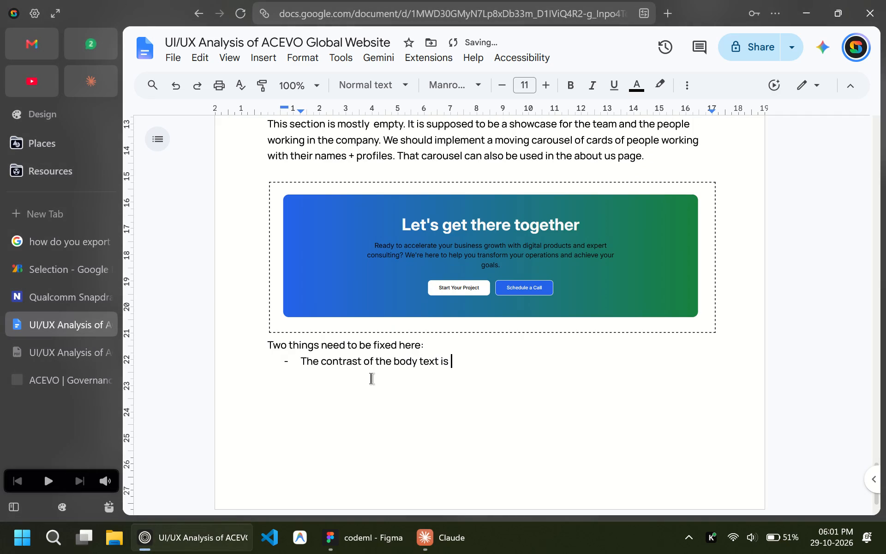
type("bad.")
key("space")
type("The gradient behinf")
key("BackSpace")
type("d it")
key("space")
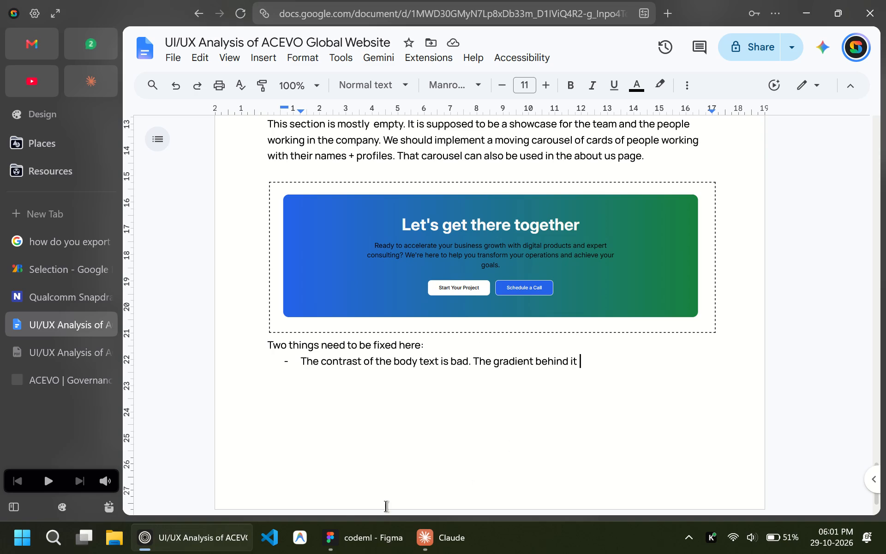
Switch to Figma, inspect the fill colour of a CodeML logo group on the Workboard page, and return to the Google Docs analysis.
left_click(377, 546)
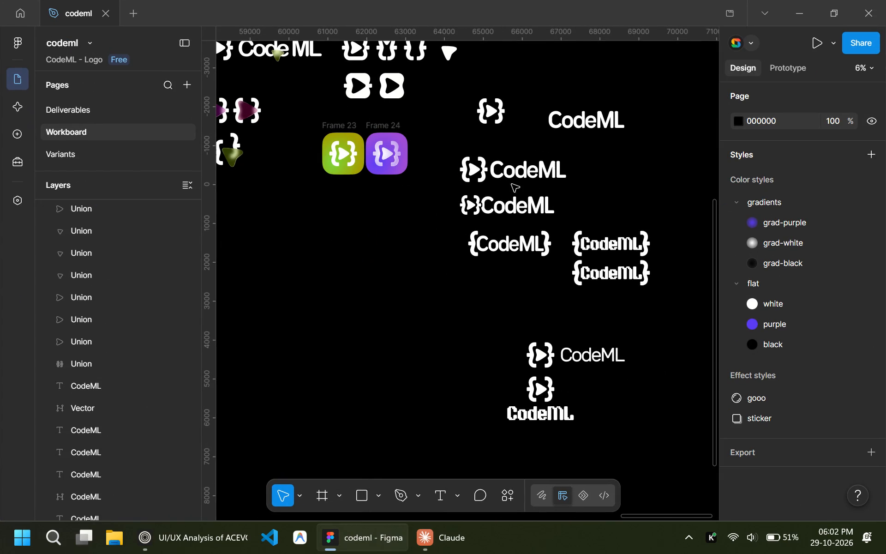
left_click(522, 200)
left_click(740, 421)
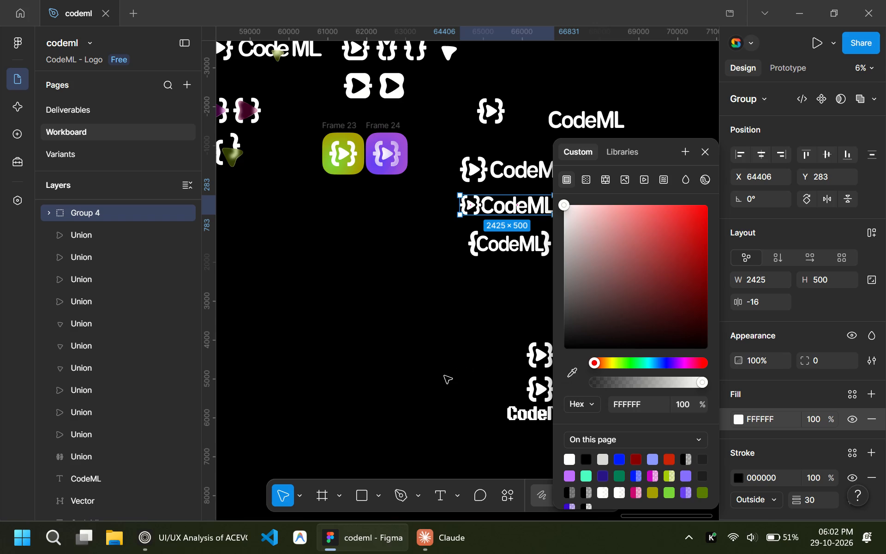
left_click(370, 345)
left_click(221, 534)
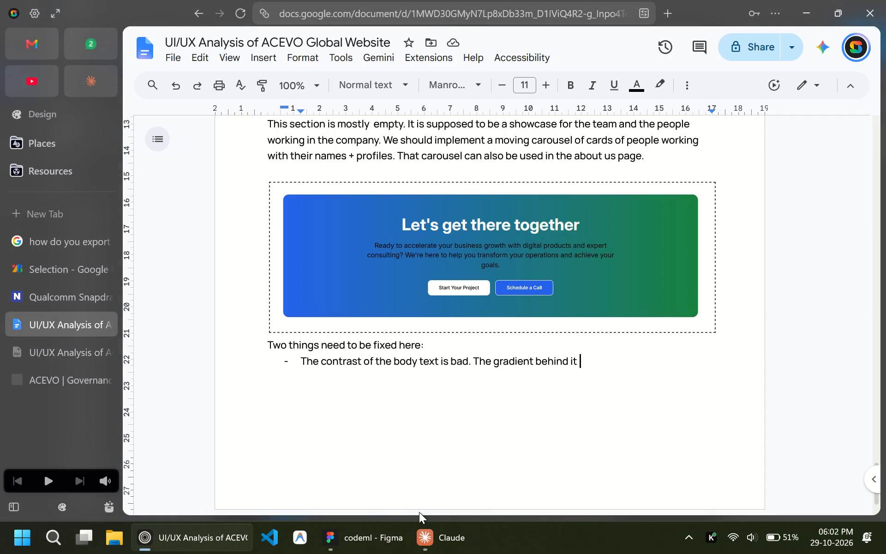
Complete the first dashed item with "is in darker shade so the text on it should be in white or light gray.".
type("is dar")
key("BackSpace")
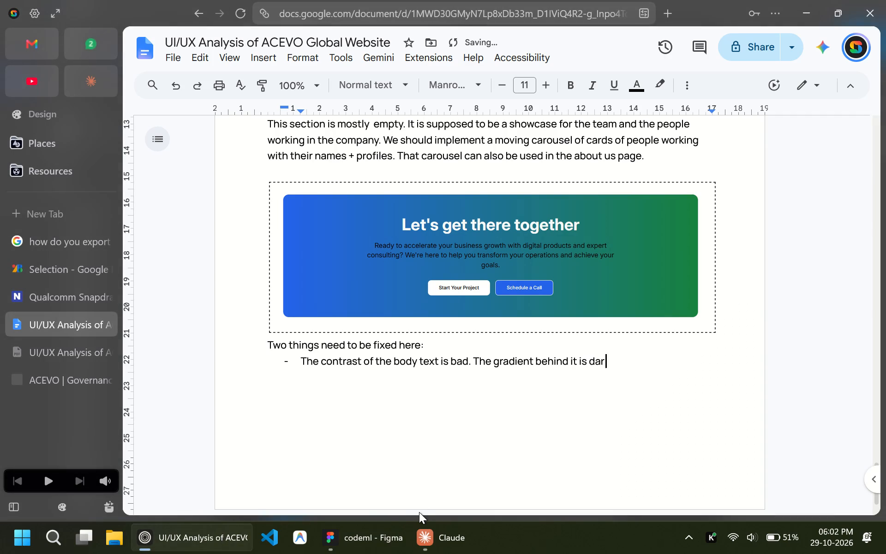
key("BackSpace")
key("BackSpace")
type("in darker shade")
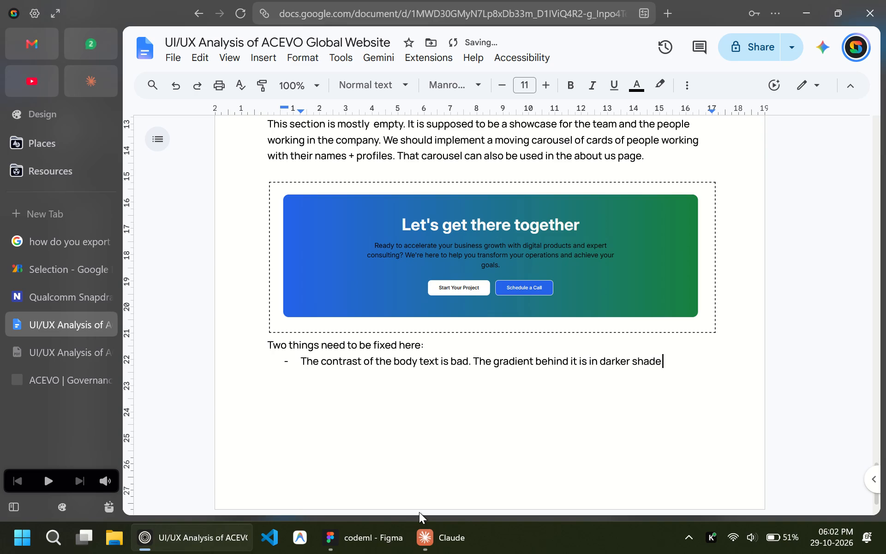
key("space")
type("so the text on it should be")
key("space")
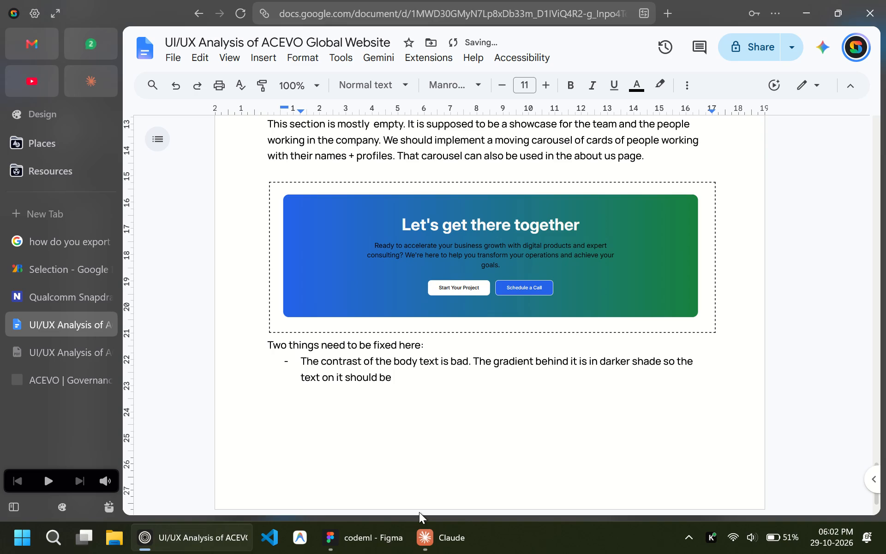
type("in white")
key("space")
key("BackSpace")
type("(#")
key("BackSpace")
key("BackSpace")
key("space")
type("or light gray")
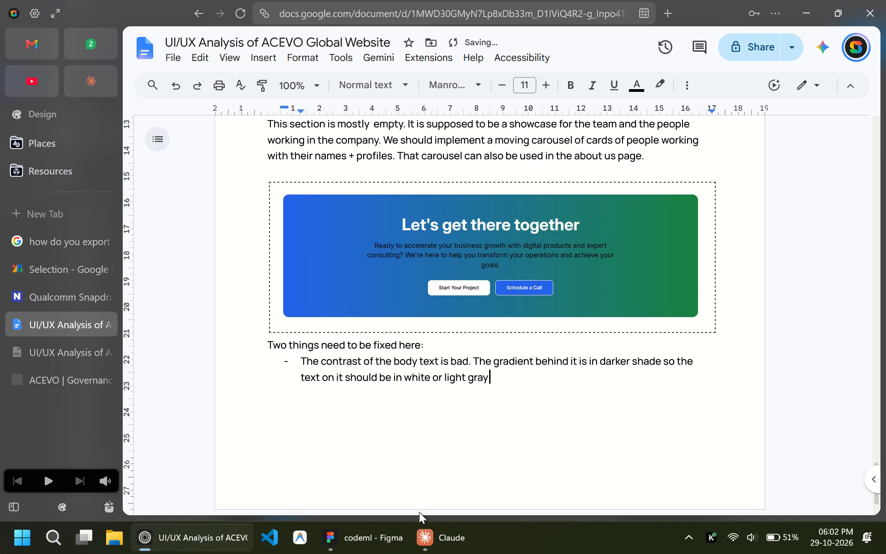
type(".")
key("space")
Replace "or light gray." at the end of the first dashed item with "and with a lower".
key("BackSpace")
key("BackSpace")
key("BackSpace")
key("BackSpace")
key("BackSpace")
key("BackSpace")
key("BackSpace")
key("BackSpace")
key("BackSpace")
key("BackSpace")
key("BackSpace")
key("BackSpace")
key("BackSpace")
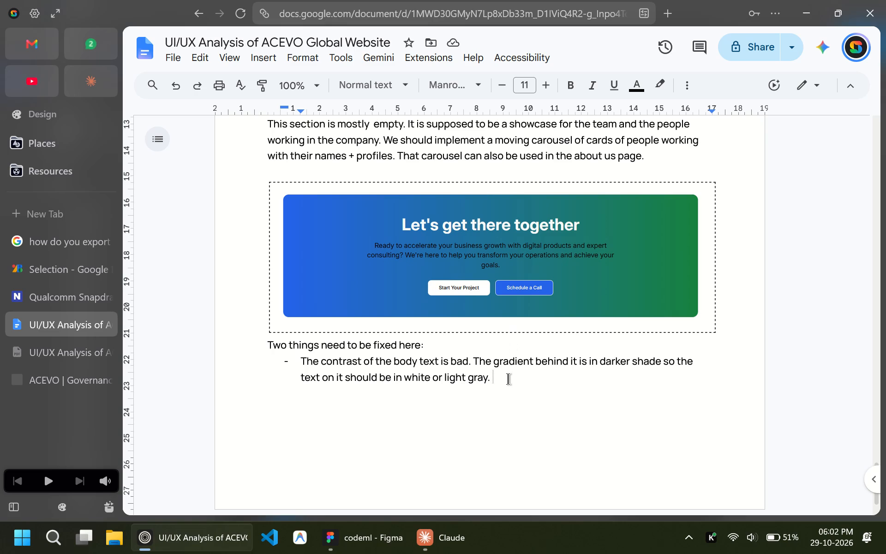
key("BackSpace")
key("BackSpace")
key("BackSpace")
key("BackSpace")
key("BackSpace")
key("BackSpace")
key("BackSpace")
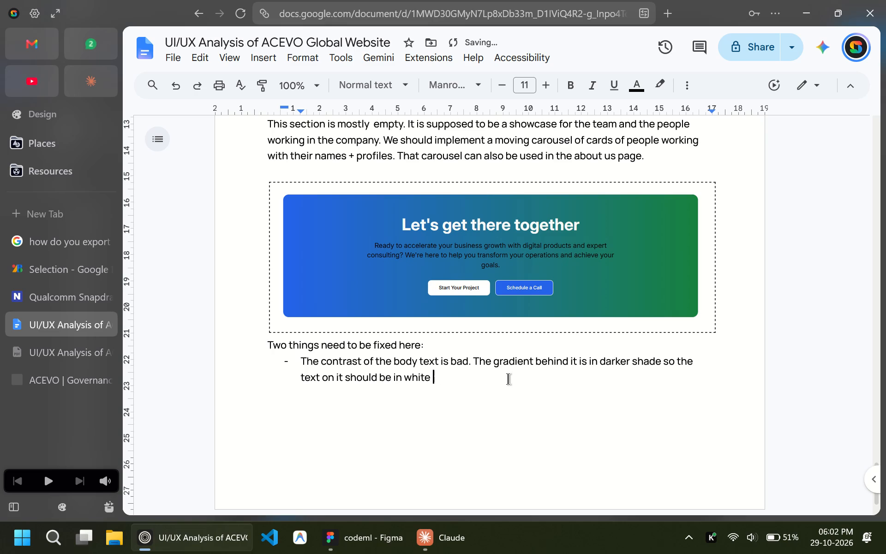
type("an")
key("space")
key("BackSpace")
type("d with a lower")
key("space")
left_click(400, 548)
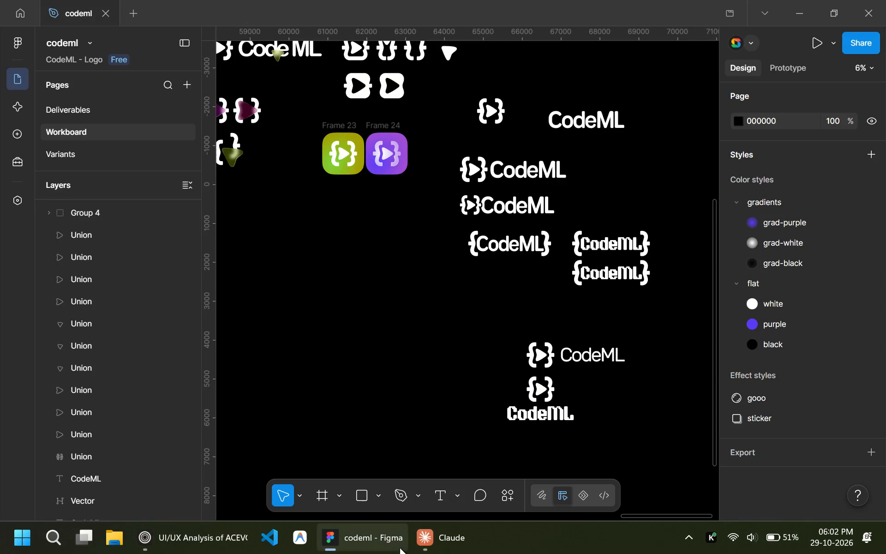
left_click(191, 553)
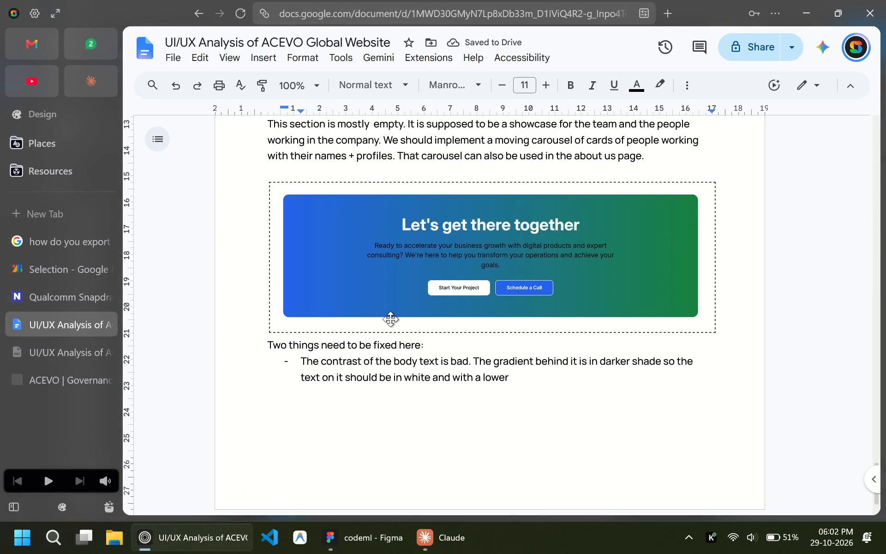
key("Print")
left_click_drag(404, 295, 534, 312)
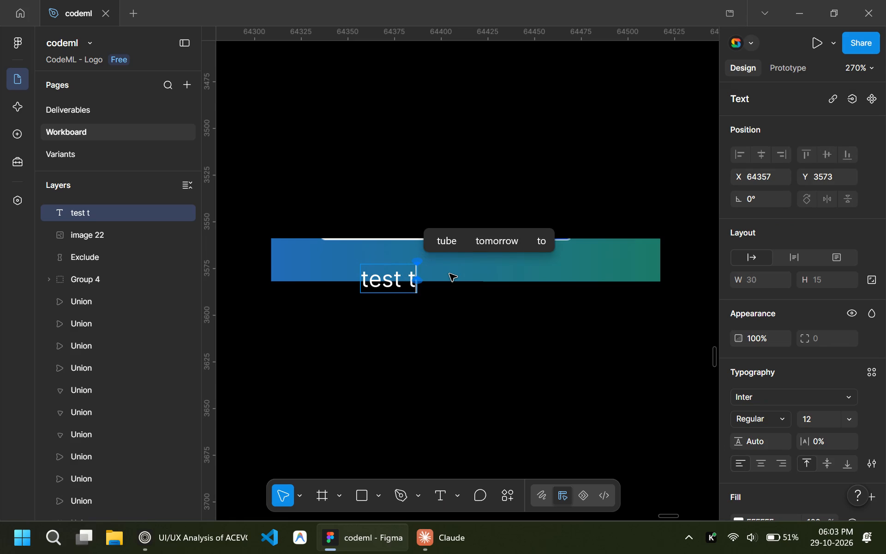
type("ext")
left_click(426, 371)
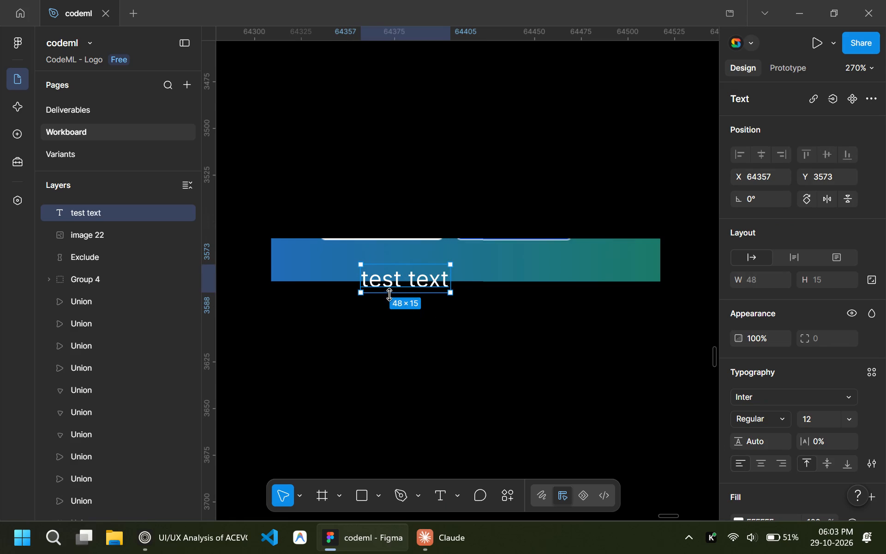
left_click_drag(393, 284, 452, 268)
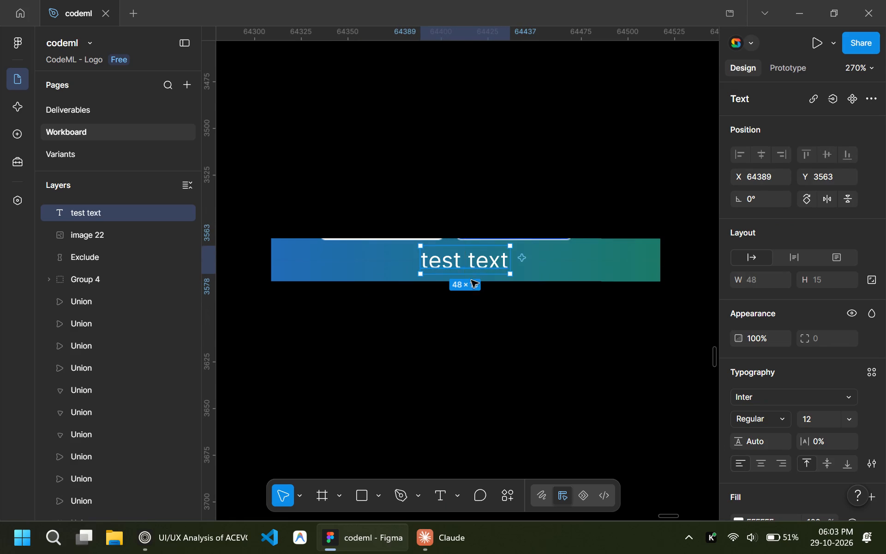
Set the test text's fill to light grey C7C7C7 and copy its hex code.
scroll(826, 381, "down", 7)
left_click(742, 377)
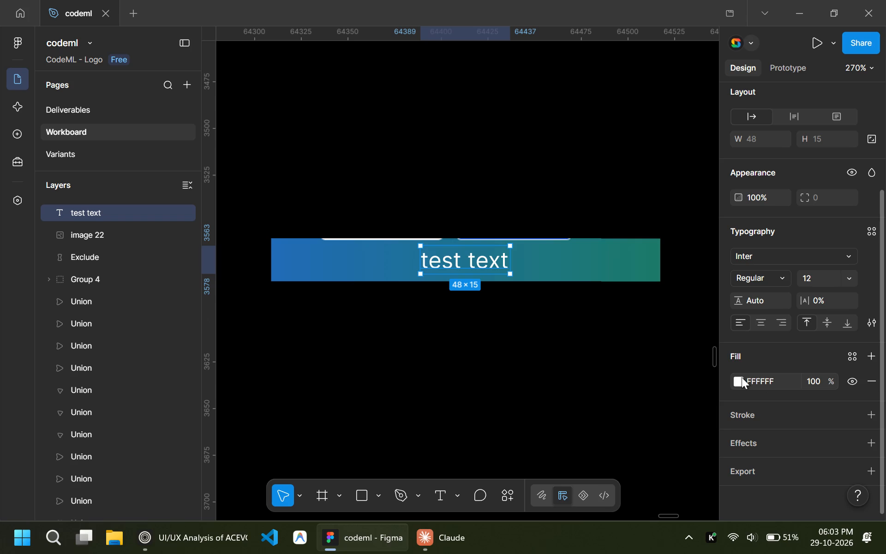
left_click_drag(563, 201, 563, 227)
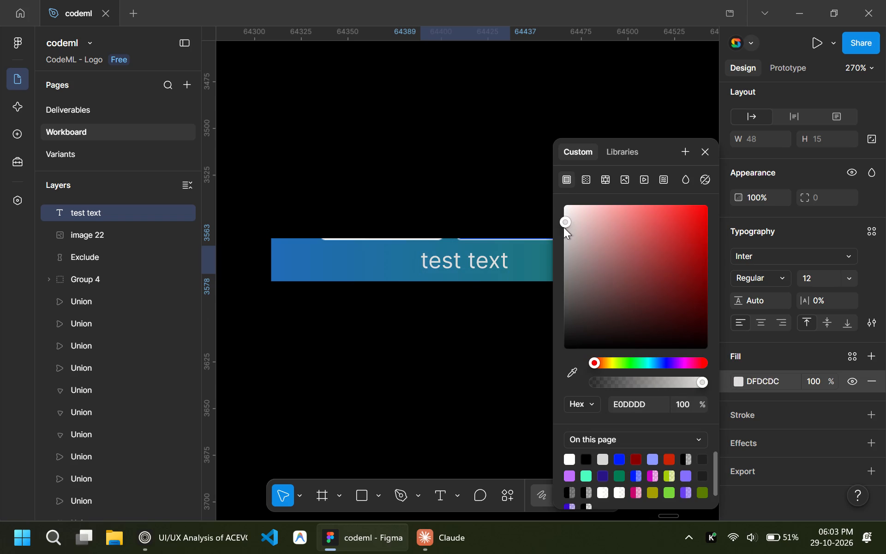
left_click_drag(563, 227, 551, 235)
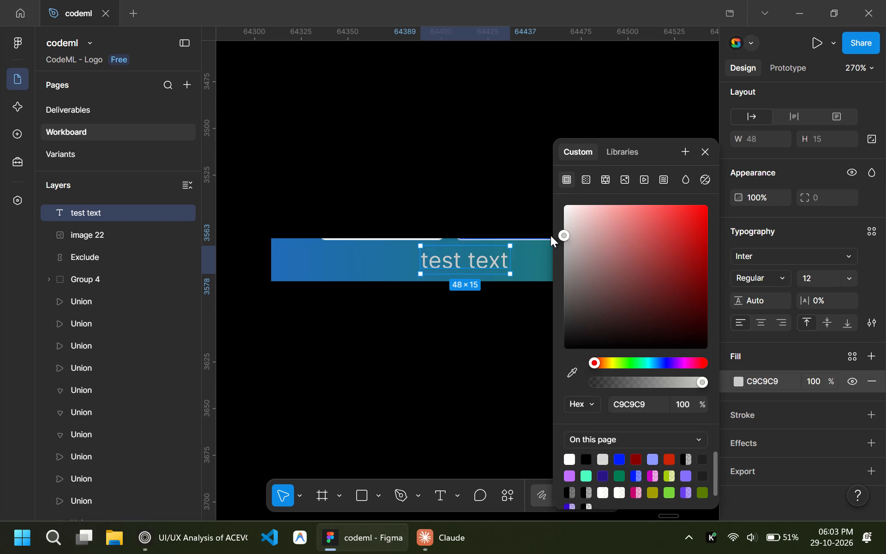
left_click_drag(551, 235, 551, 236)
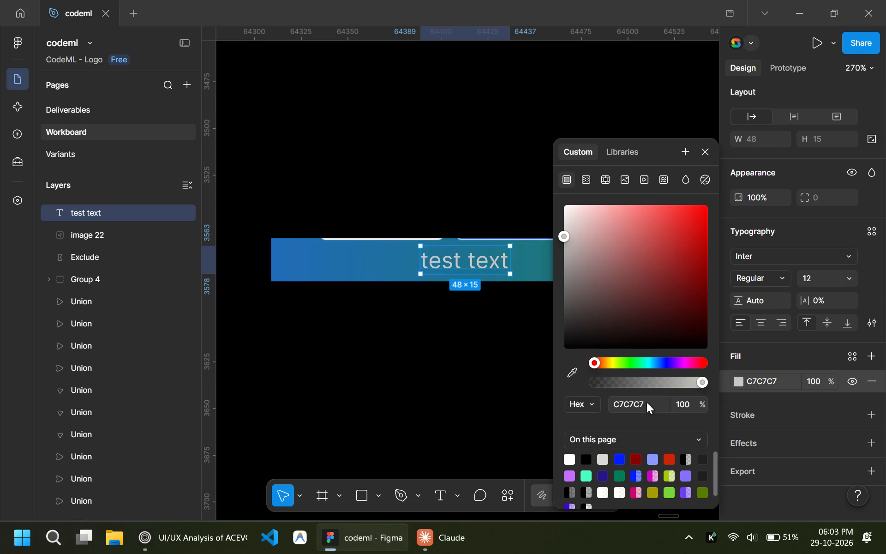
left_click(649, 403)
key("ctrl+c")
left_click(415, 403)
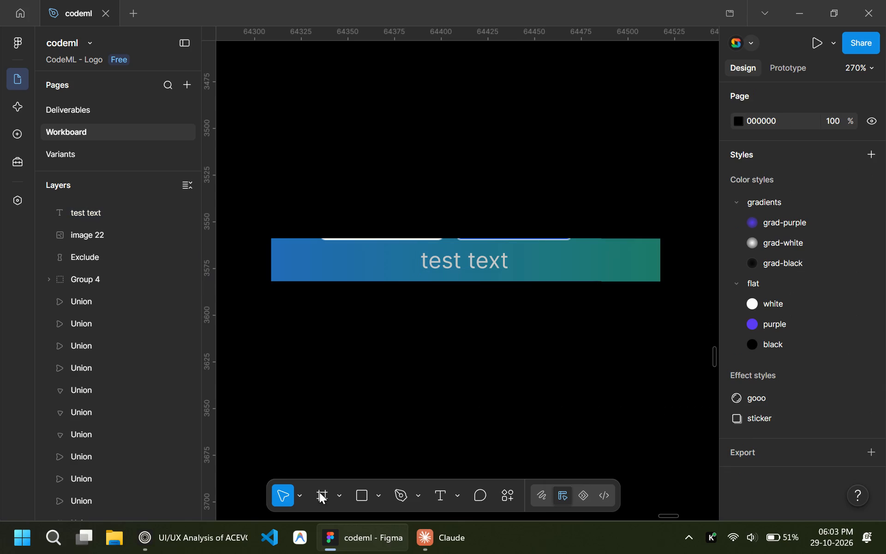
Switch to the Google Docs analysis and replace "and with a lower" with "or (a lighter grey #C7C7C7".
left_click(212, 539)
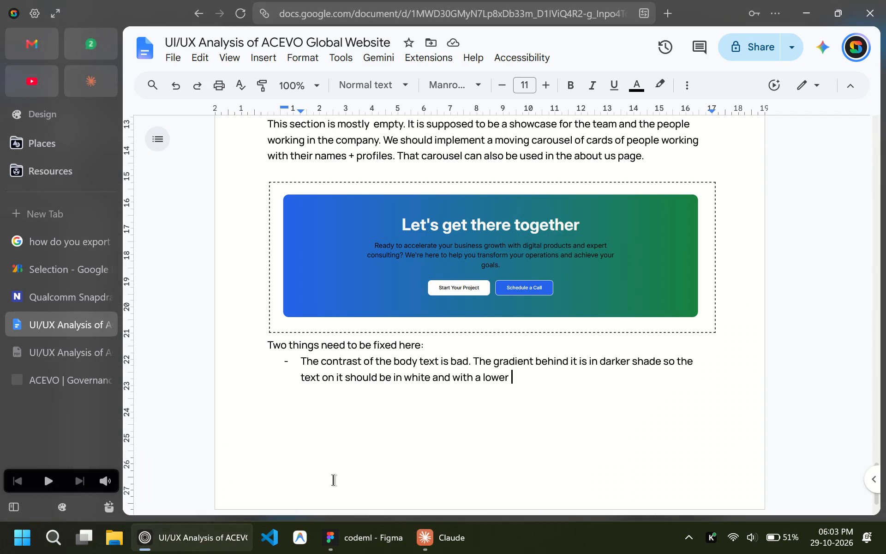
key("BackSpace")
key("BackSpace")
key("BackSpace")
key("BackSpace")
key("BackSpace")
key("BackSpace")
key("BackSpace")
key("BackSpace")
key("BackSpace")
key("BackSpace")
key("BackSpace")
key("BackSpace")
key("BackSpace")
key("BackSpace")
key("BackSpace")
key("BackSpace")
key("BackSpace")
key("BackSpace")
key("BackSpace")
key("BackSpace")
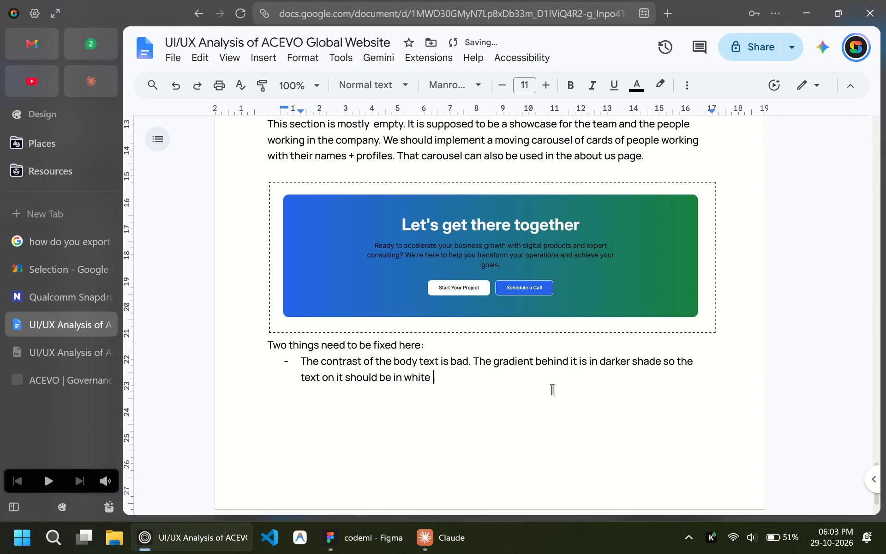
type("or")
key("space")
key("shift+parenleft")
type("a lighter grey")
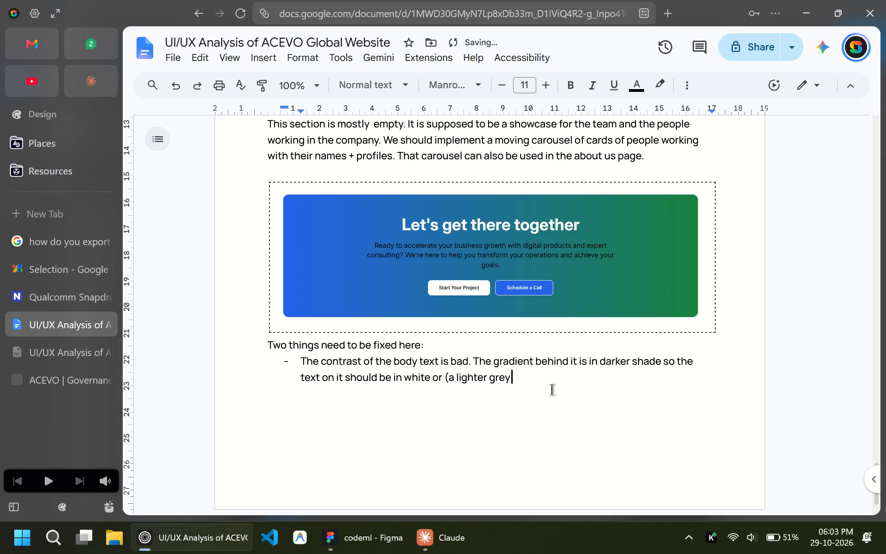
key("space")
key("shift+numbersign")
key("ctrl+v")
Complete the first dashed item with "which would be equally contrasting but will look different from the heading itself).".
key("space")
type("whoc")
key("BackSpace")
key("BackSpace")
type("ich would eb")
key("space")
key("BackSpace")
key("BackSpace")
key("BackSpace")
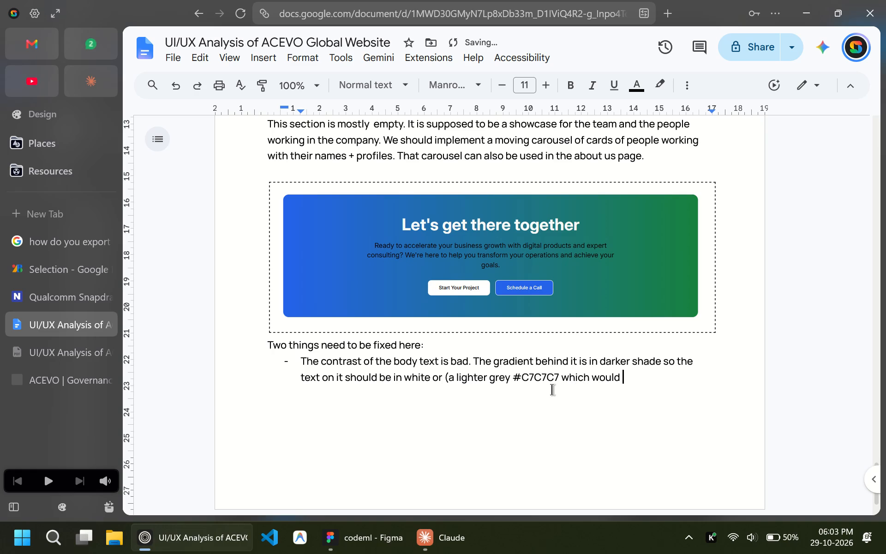
type("be e")
type("qually contrasting bu")
key("space")
key("BackSpace")
type("t w")
type("ill")
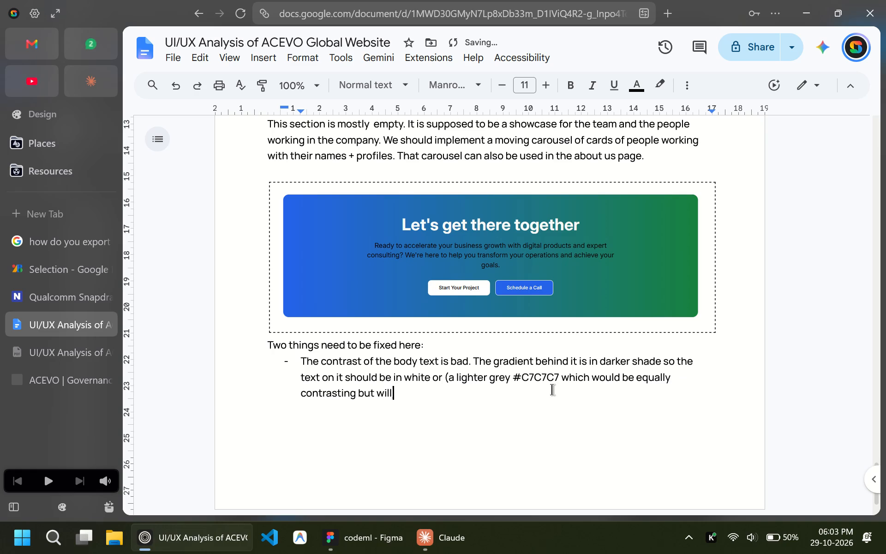
key("space")
scroll(551, 389, "up", 5)
scroll(552, 389, "down", 6)
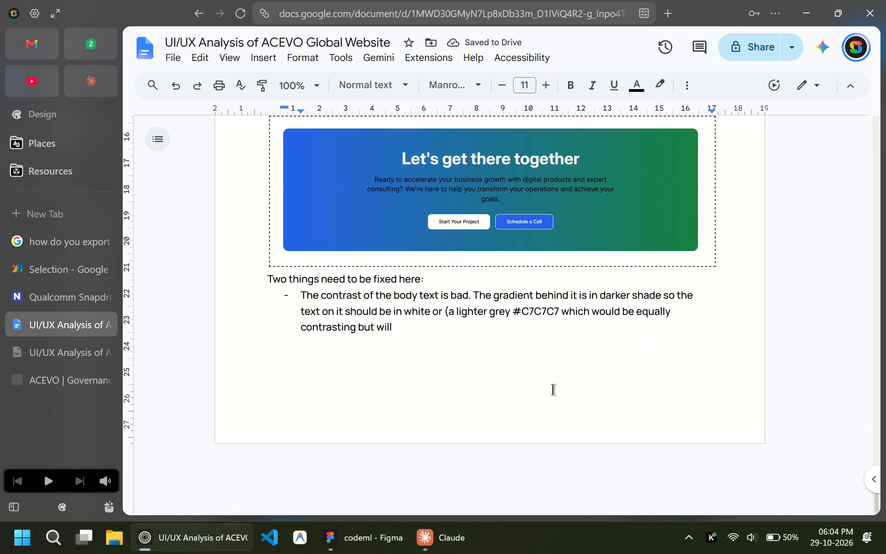
type("look different from the")
key("space")
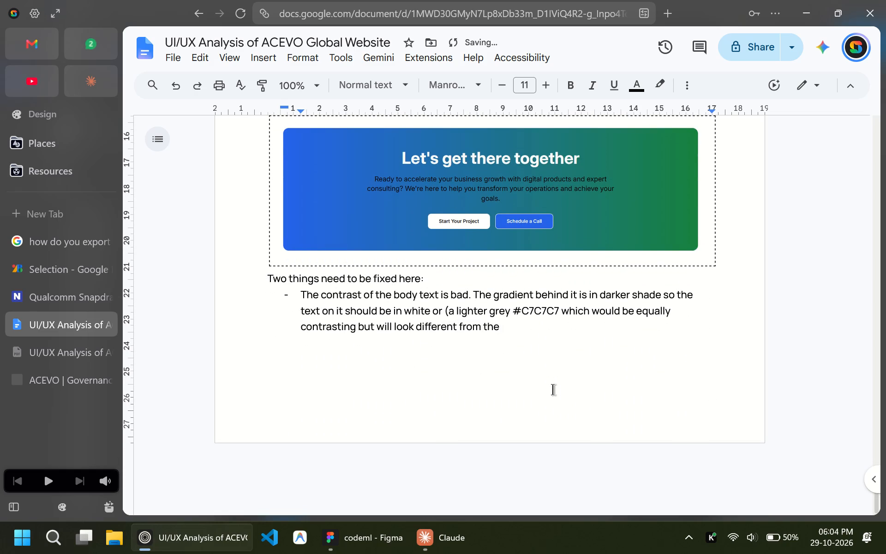
type("heading itself.")
key("BackSpace")
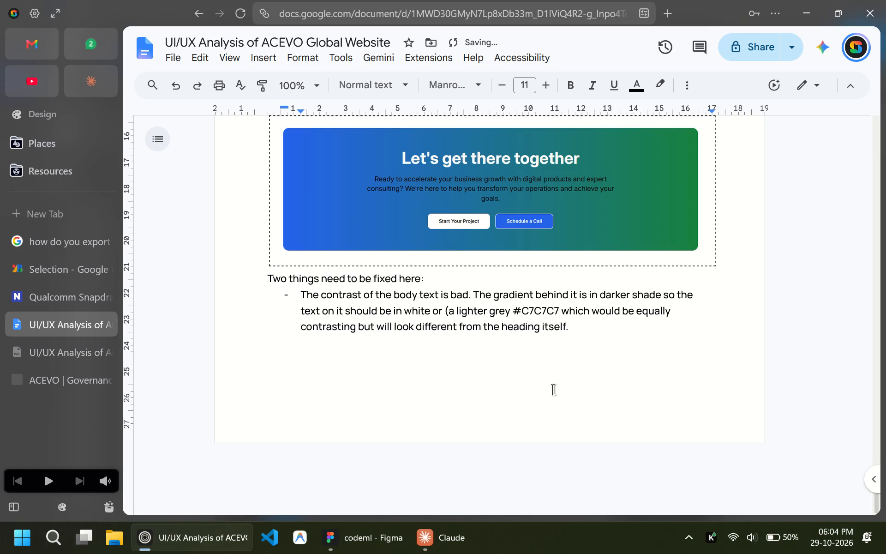
type(").")
left_click(393, 324)
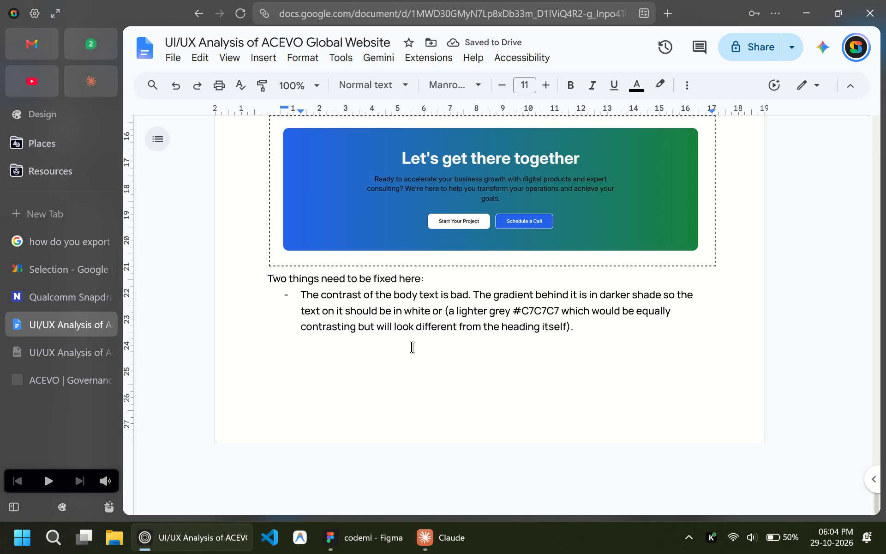
Insert "also" before "look different" in the first dashed item and start a second dashed item below it.
key("space")
type("also")
key("space")
key("BackSpace")
key("space")
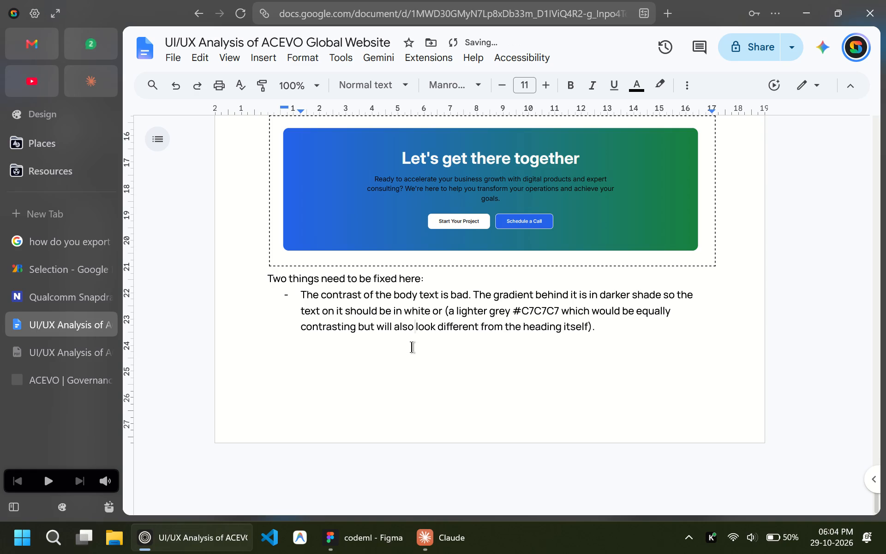
left_click(454, 363)
left_click(672, 336)
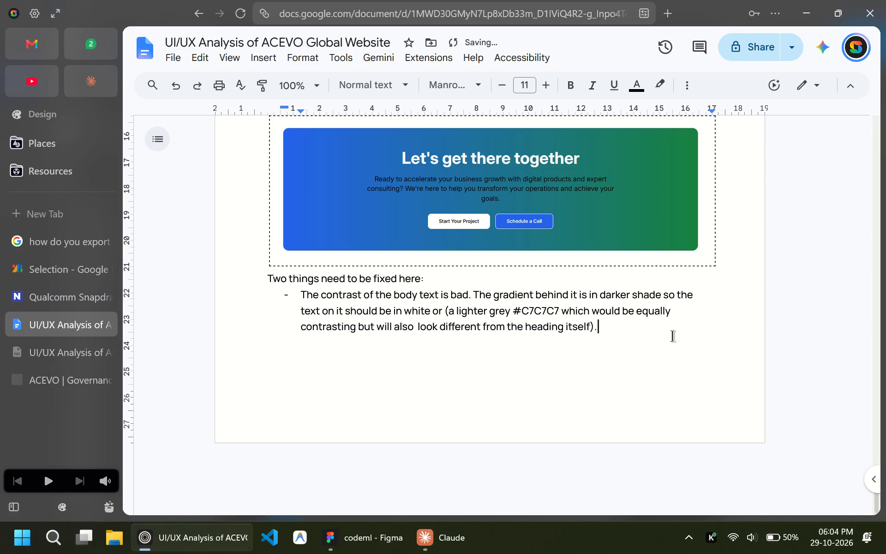
key("Return")
key("alt+Tab")
left_click(456, 543)
left_click(456, 545)
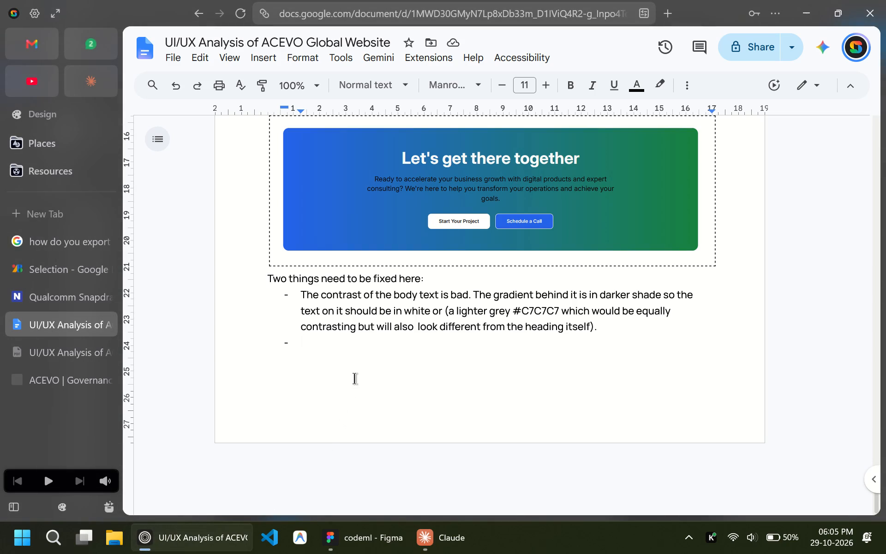
type("The pro")
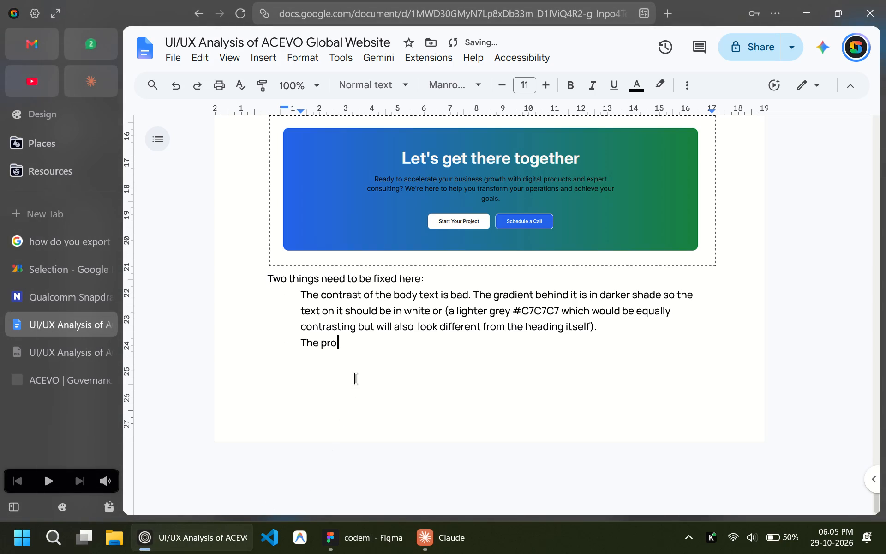
key("BackSpace")
type("imary button is")
key("space")
type("weaker")
key("period")
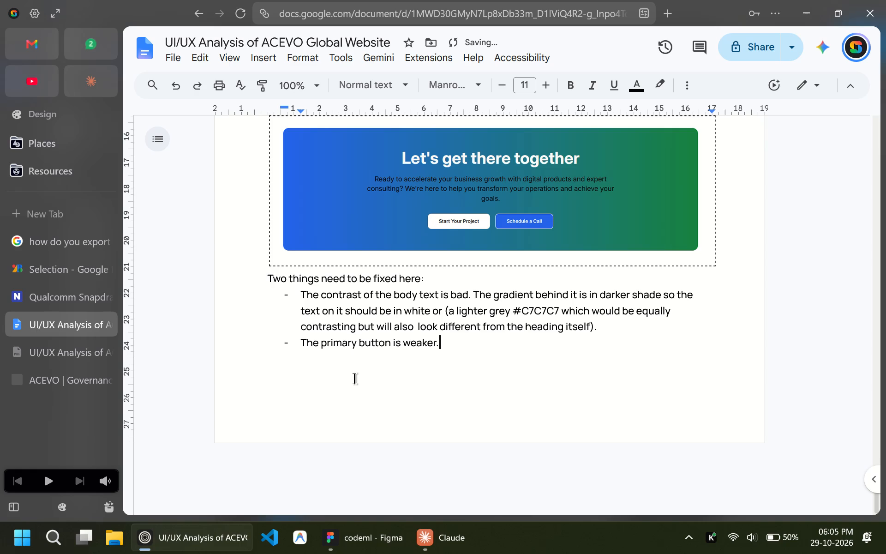
Continue the second dashed item with "The solution is to make it's background white and".
key("space")
type("The solution is to")
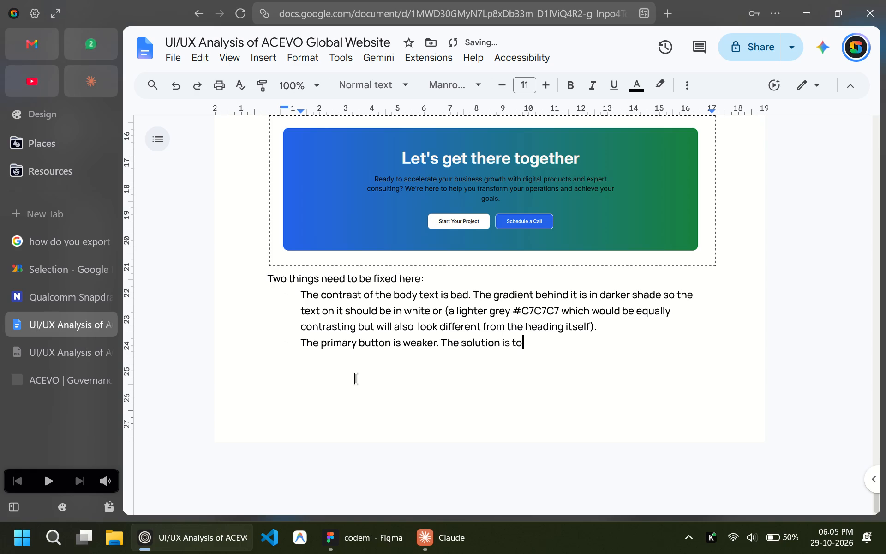
key("space")
type("make it")
type("'s background white")
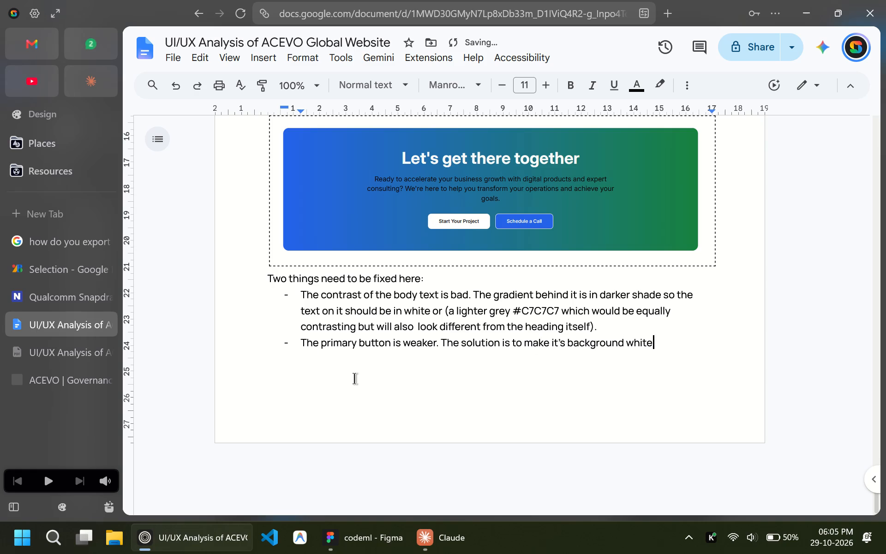
key("period")
key("space")
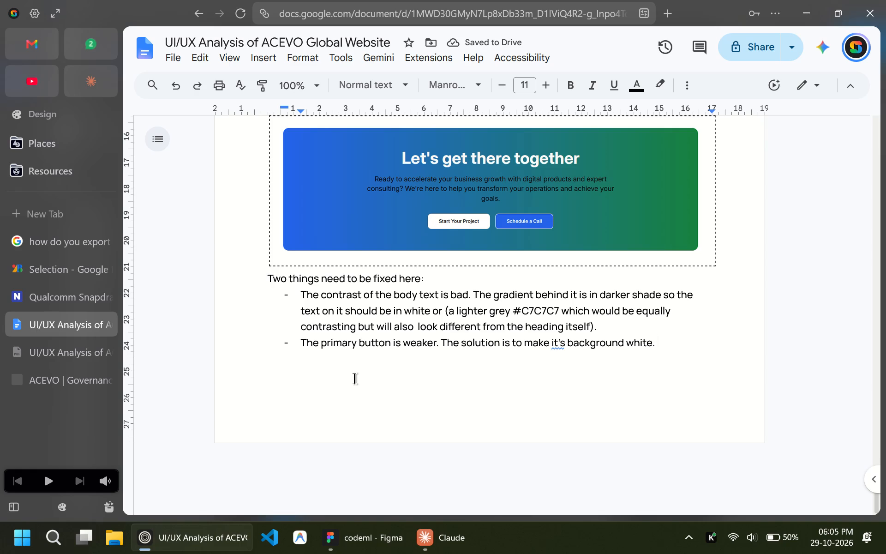
key("BackSpace")
key("BackSpace")
key("space")
type("and")
key("space")
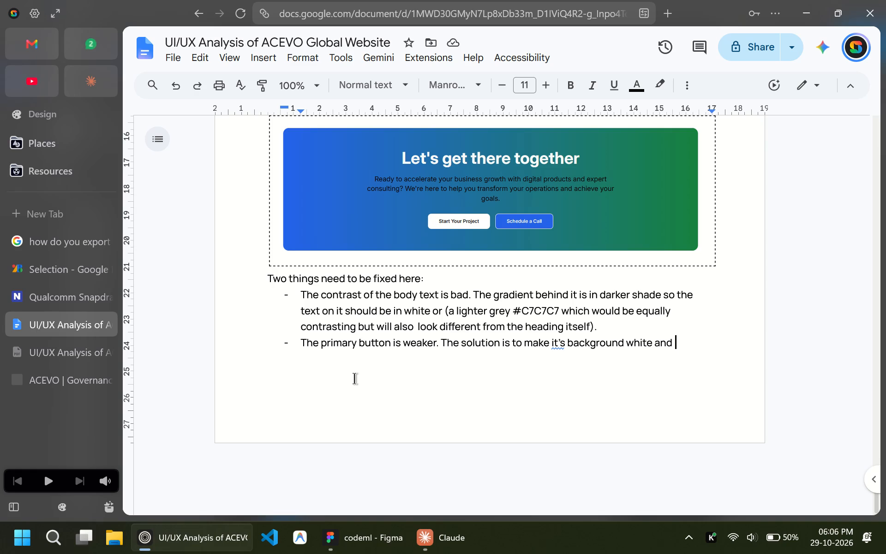
Delete the empty line between the first-screen screenshot and the sentence starting "I would begin with the first screen".
left_click(704, 337)
key("alt+Tab")
key("alt+Tab")
scroll(690, 350, "up", 4)
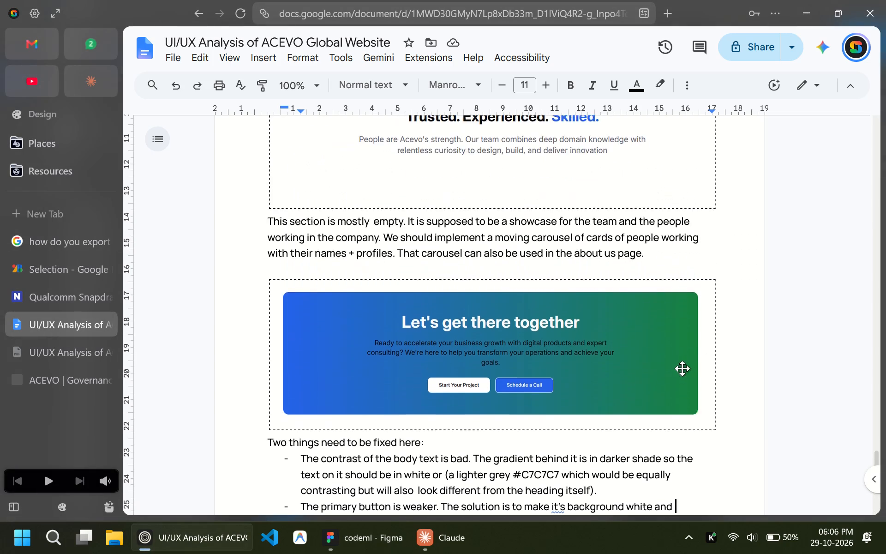
scroll(679, 373, "up", 3)
scroll(678, 375, "down", 4)
scroll(677, 376, "up", 2)
scroll(677, 382, "down", 4)
scroll(677, 385, "up", 20)
scroll(677, 385, "up", 1)
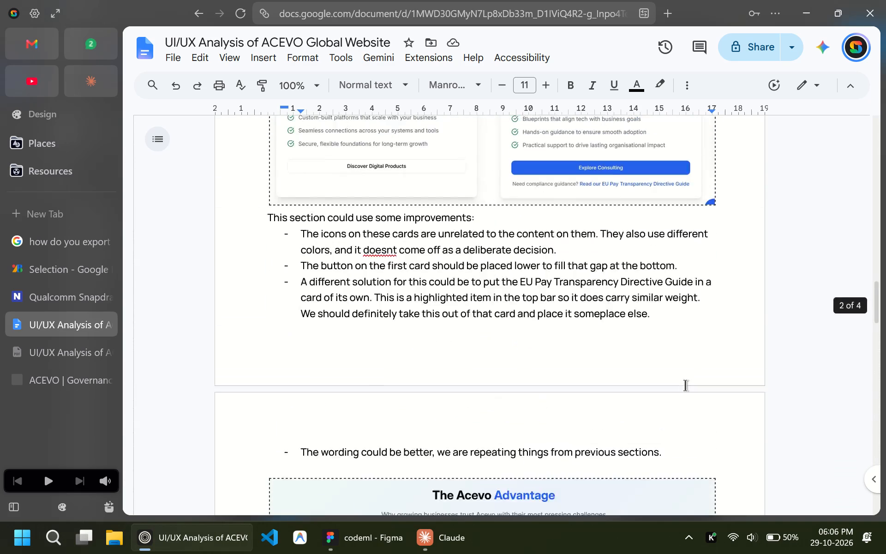
scroll(685, 385, "up", 13)
left_click(367, 369)
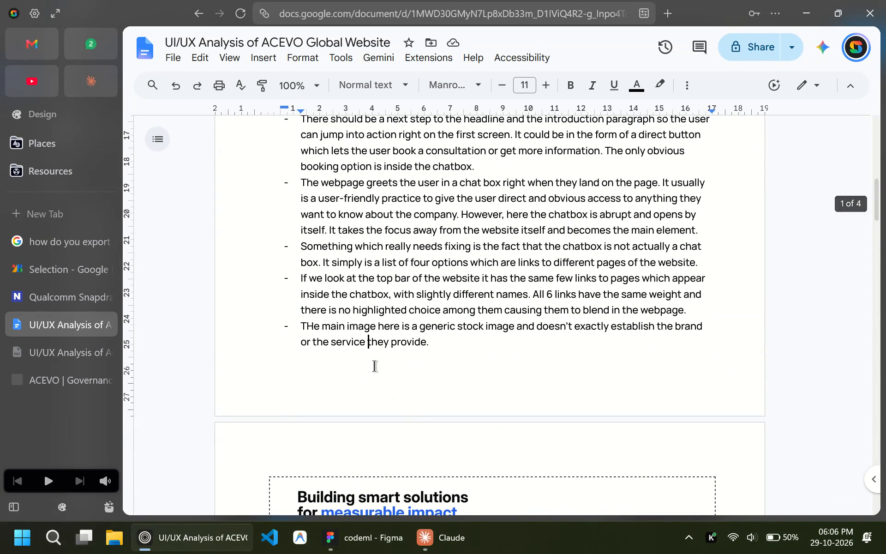
left_click(380, 361)
left_click(438, 354)
scroll(508, 339, "down", 6)
scroll(508, 339, "up", 10)
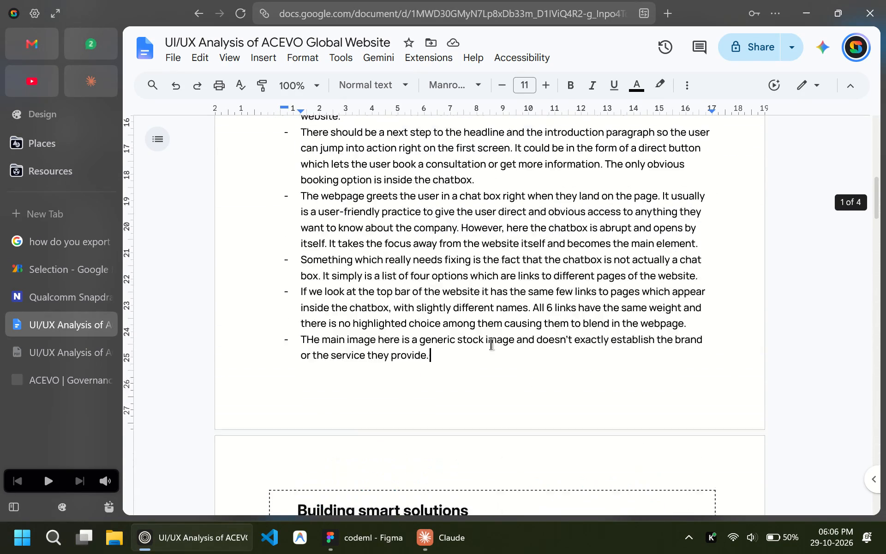
scroll(491, 344, "up", 1)
left_click(282, 374)
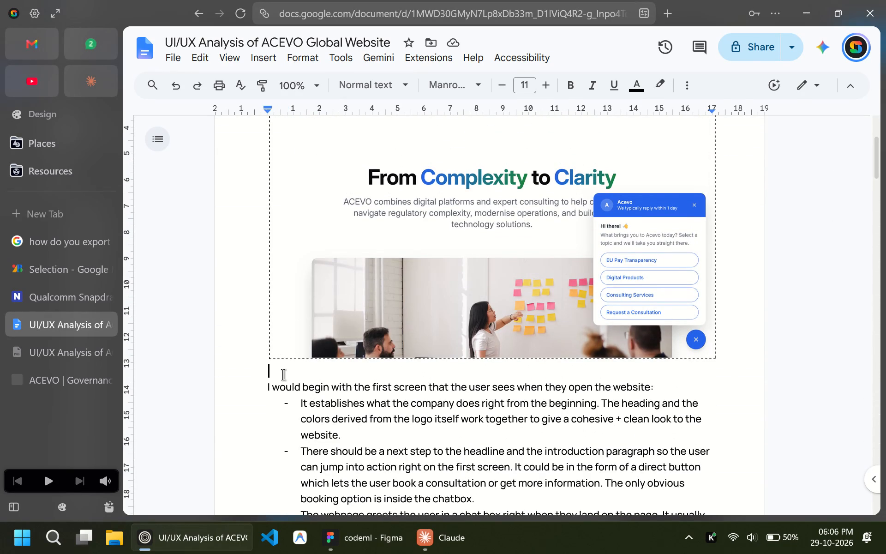
key("BackSpace")
In the second dashed item, replace "it's background white and" with "the primary button white and make the secondary button".
scroll(508, 303, "down", 8)
scroll(508, 303, "up", 2)
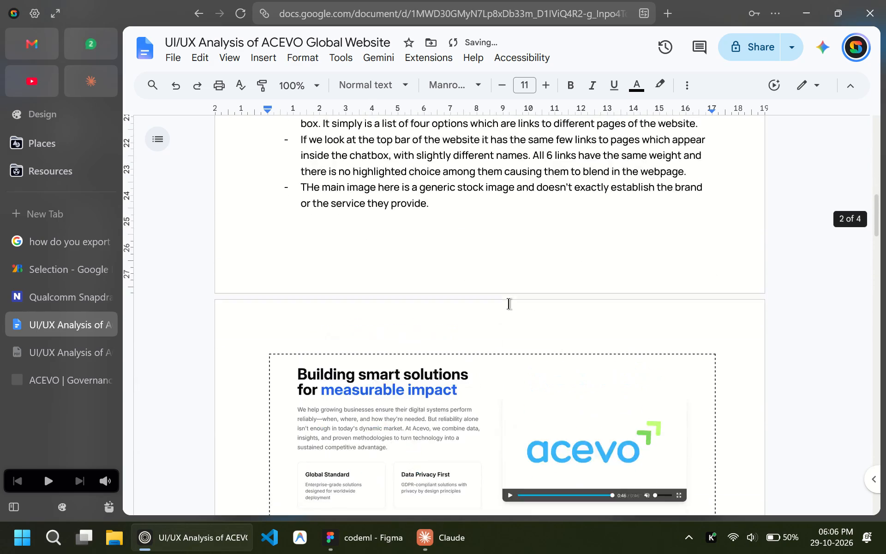
scroll(508, 303, "down", 16)
scroll(493, 268, "down", 15)
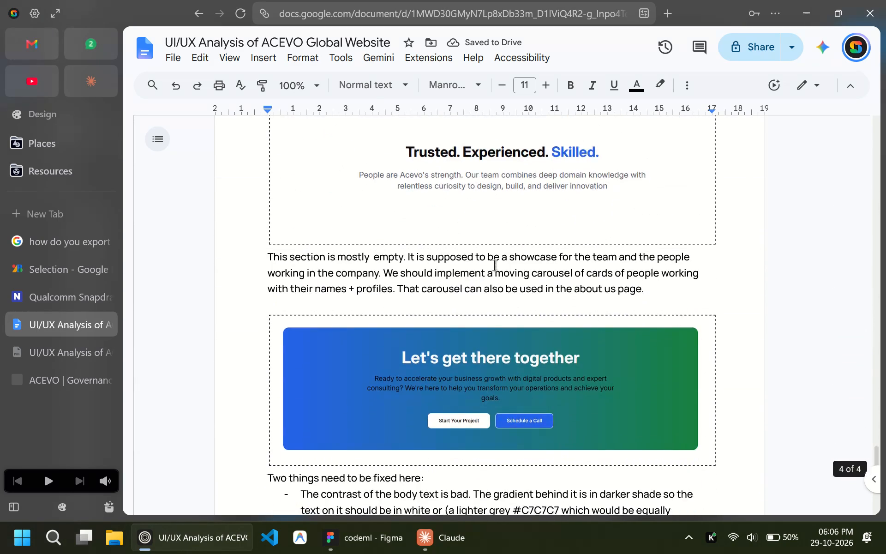
scroll(494, 265, "down", 6)
left_click(691, 344)
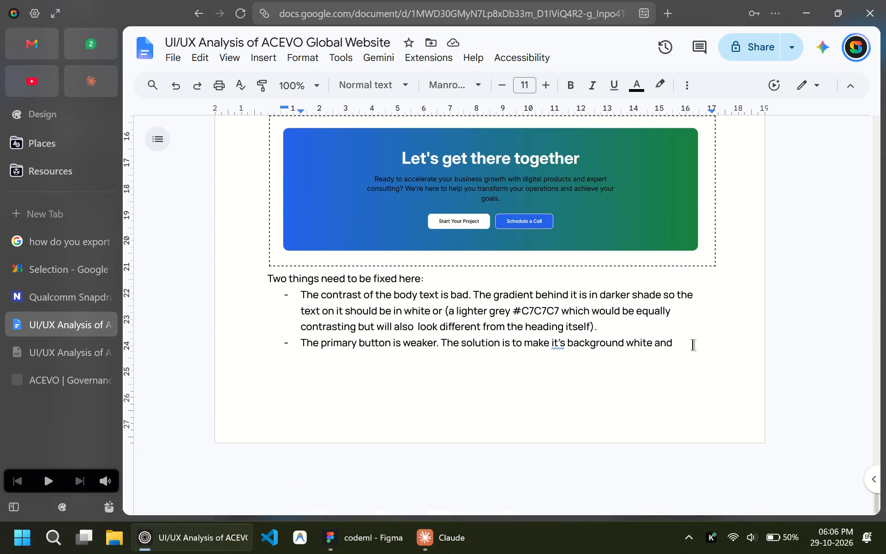
key("BackSpace")
key("BackSpace")
key("BackSpace")
key("BackSpace")
key("BackSpace")
key("BackSpace")
key("BackSpace")
key("BackSpace")
key("BackSpace")
key("BackSpace")
key("BackSpace")
key("BackSpace")
key("BackSpace")
key("BackSpace")
key("BackSpace")
key("BackSpace")
key("BackSpace")
key("BackSpace")
key("BackSpace")
key("BackSpace")
key("BackSpace")
key("BackSpace")
key("BackSpace")
key("BackSpace")
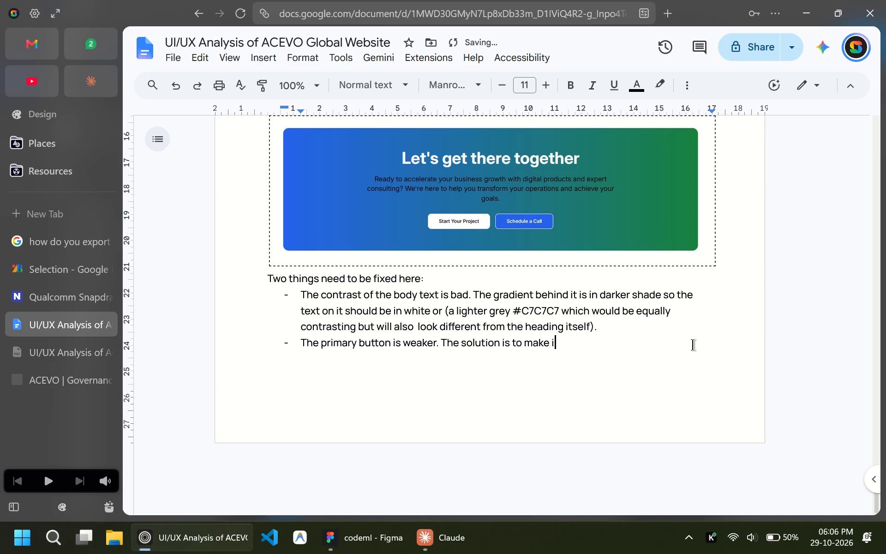
key("BackSpace")
type("the")
key("space")
type("primary button white and make the sc")
key("BackSpace")
type("econdary button")
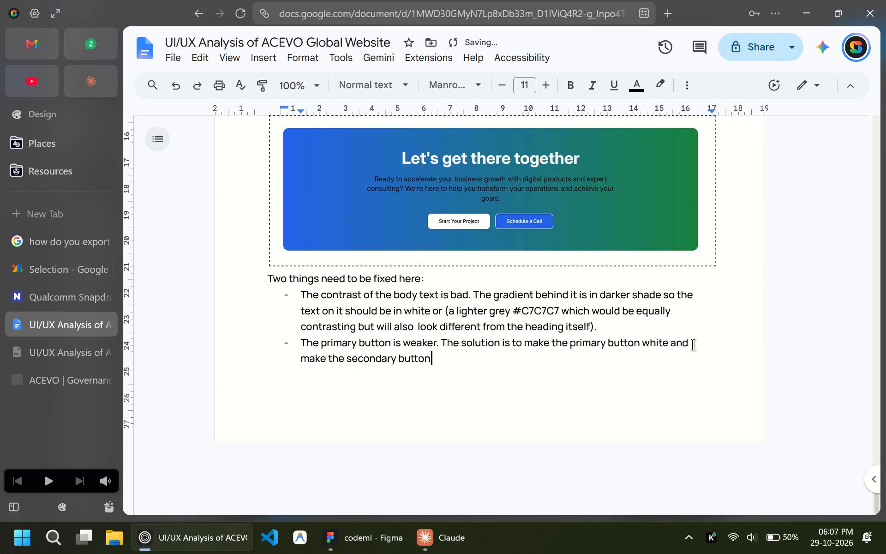
Finish the second dashed item with "(“Start your project”) a transparent button with white outline.".
key("space")
type("(\"Start your project\")")
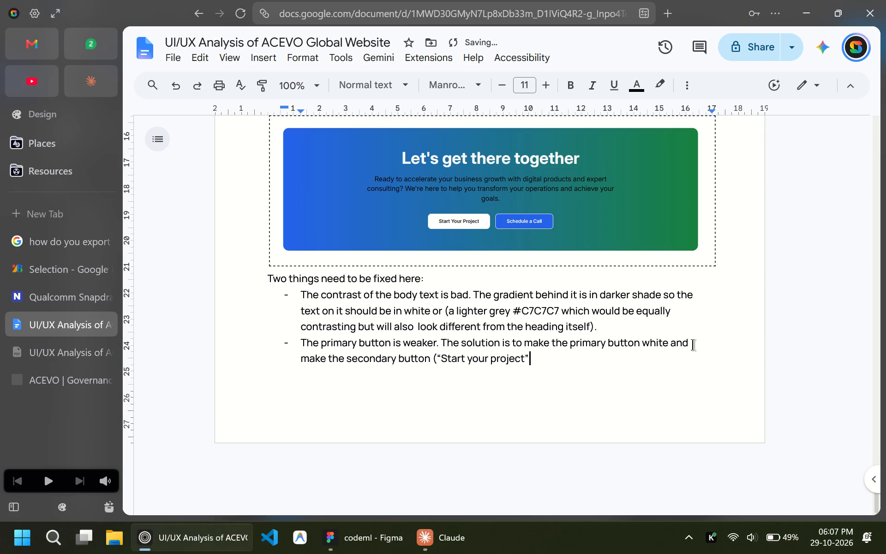
key("space")
key("a")
key("space")
type("transparent button")
key("space")
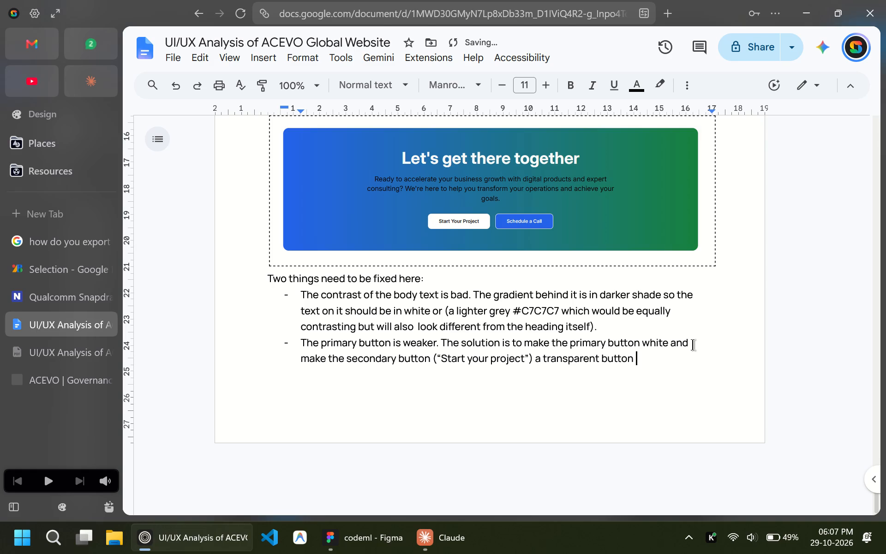
type("with white outline.")
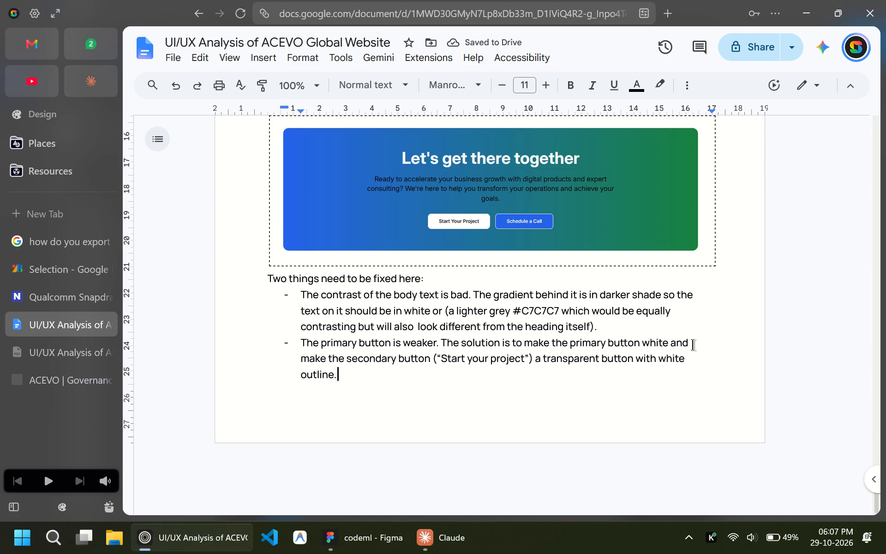
End the dashed list and start an empty unindented paragraph below the banner's fixes.
key("shift+Return")
key("ctrl+z")
key("Return")
key("BackSpace")
key("BackSpace")
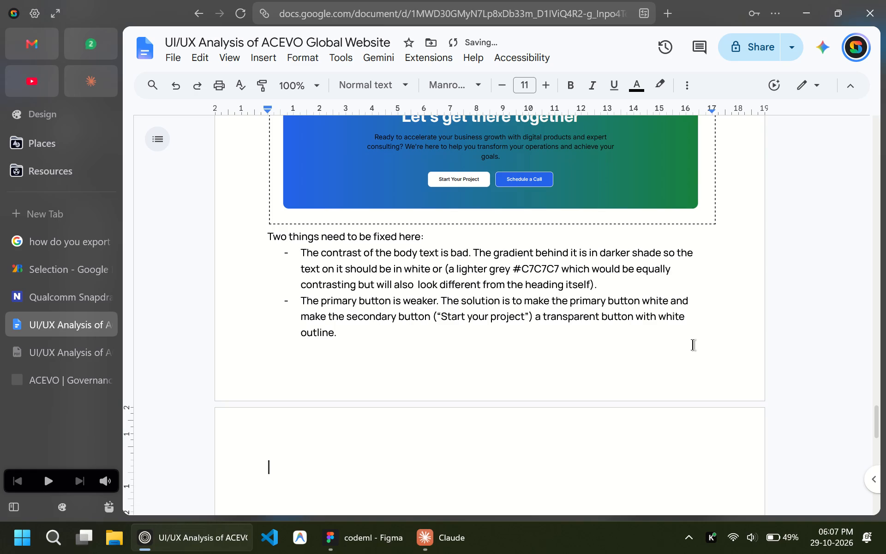
Look back over the written notes on the article cards, the team section and the closing banner.
scroll(652, 263, "up", 7)
scroll(651, 263, "down", 2)
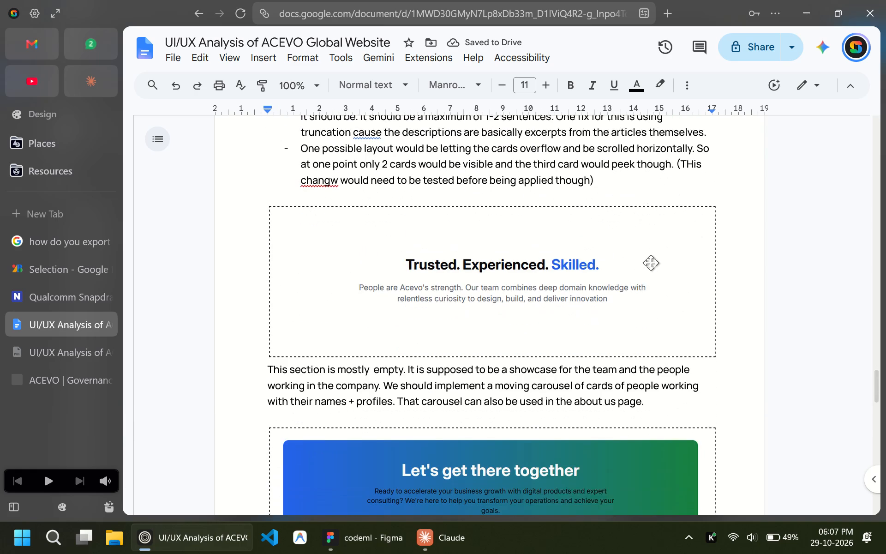
scroll(596, 307, "up", 2)
scroll(563, 307, "down", 2)
scroll(563, 307, "up", 7)
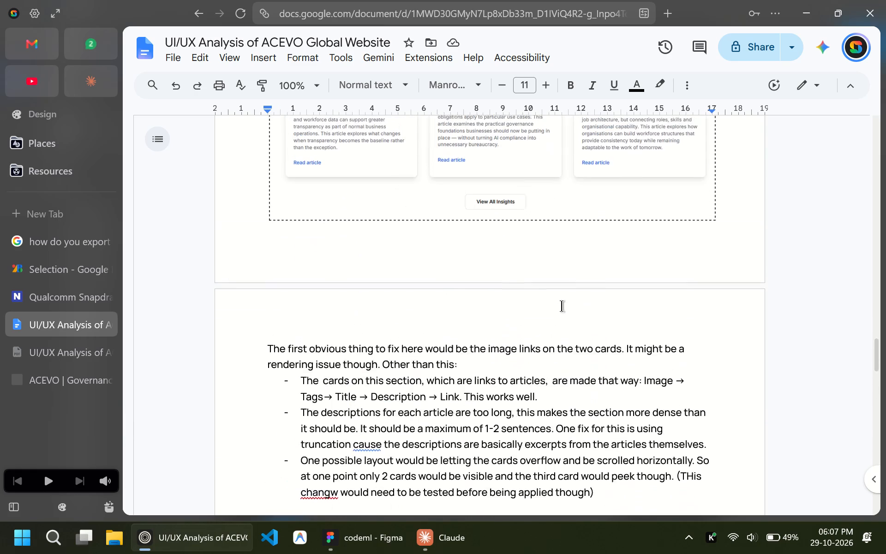
scroll(561, 306, "up", 4)
scroll(561, 305, "down", 5)
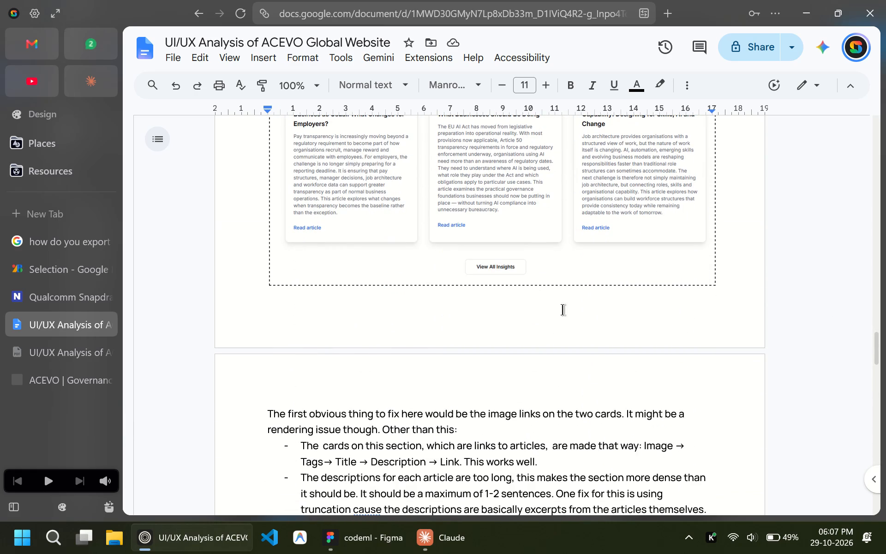
scroll(563, 310, "down", 3)
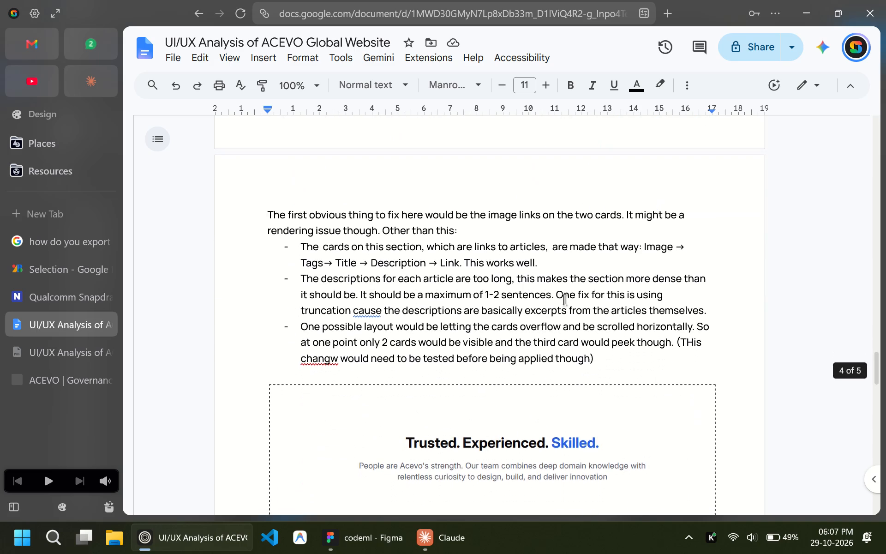
scroll(556, 312, "down", 11)
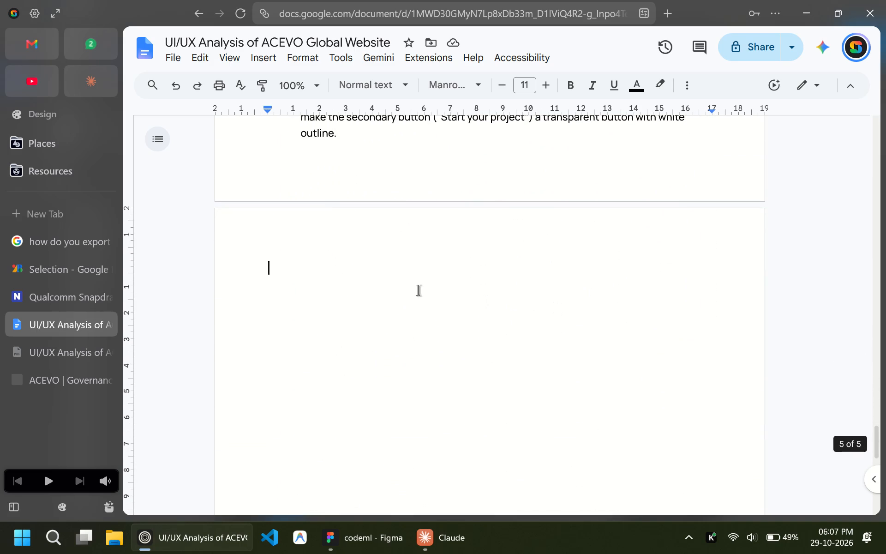
left_click(36, 347)
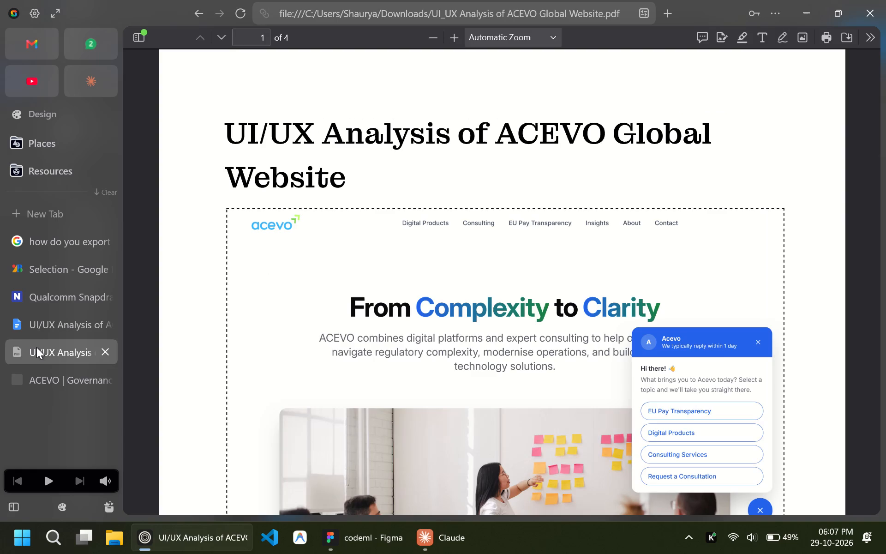
left_click(41, 380)
scroll(309, 363, "down", 7)
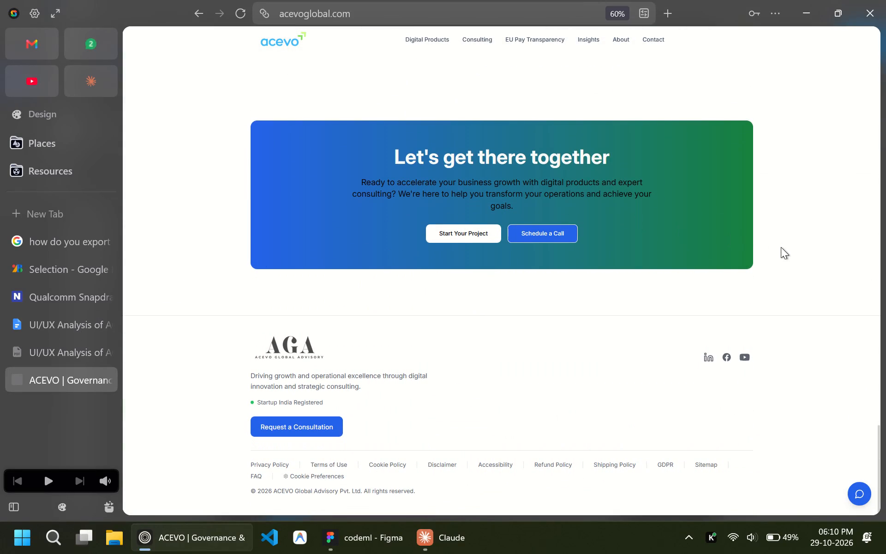
Try the website's chat widget by choosing its EU Pay Transparency topic, and close the widget.
left_click(866, 494)
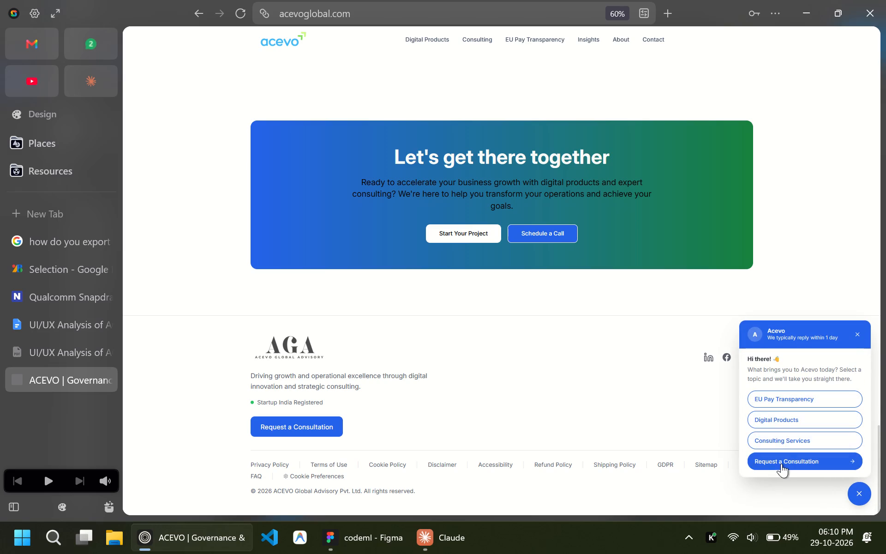
left_click(782, 402)
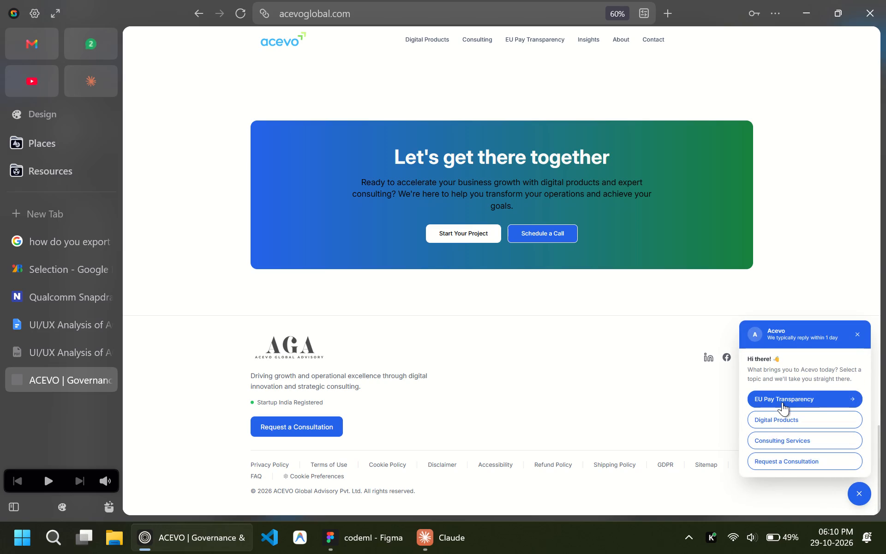
left_click(856, 496)
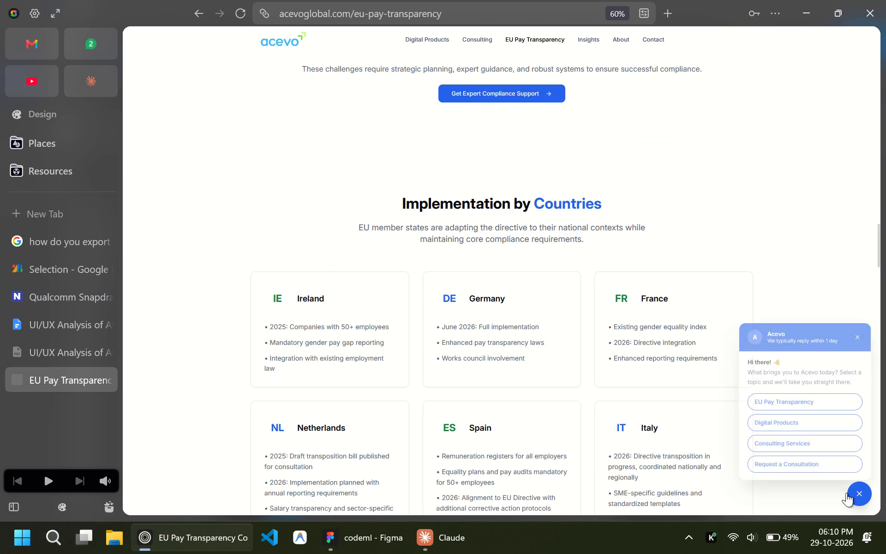
Try the chat widget's Digital Products, Consulting Services and Request a Consultation topics, and check the widget on the Contact page.
left_click(783, 420)
left_click(864, 494)
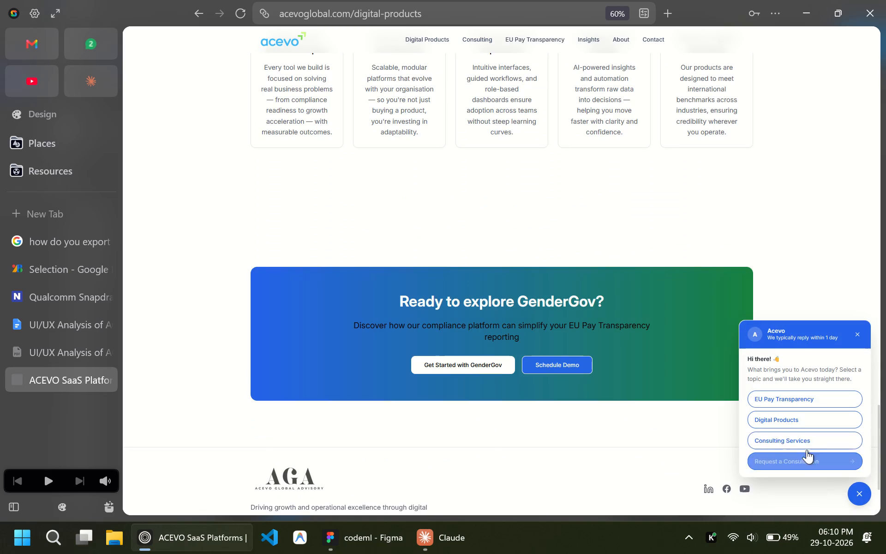
left_click(806, 442)
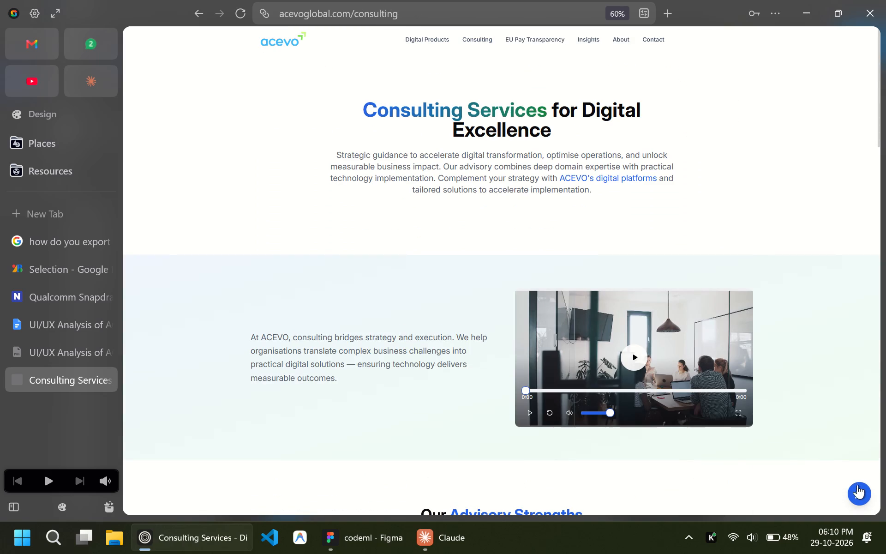
left_click(859, 488)
left_click(814, 466)
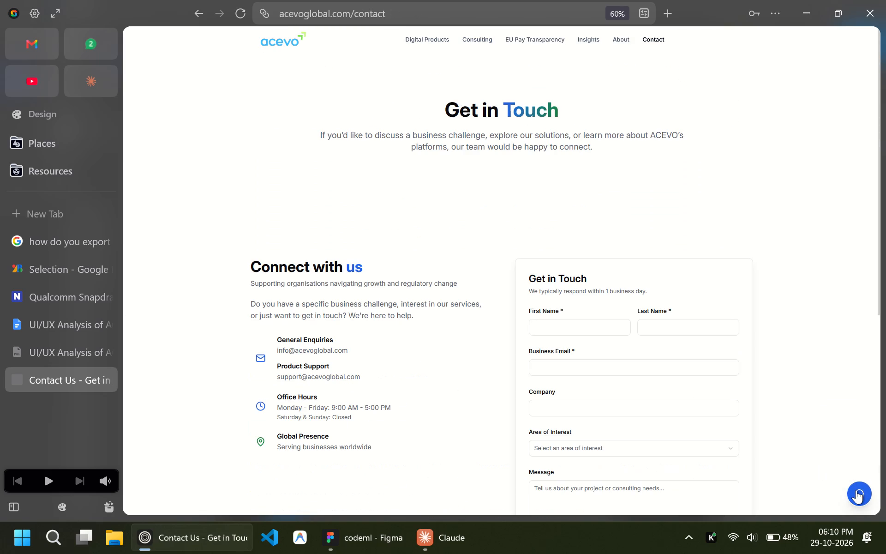
left_click(856, 490)
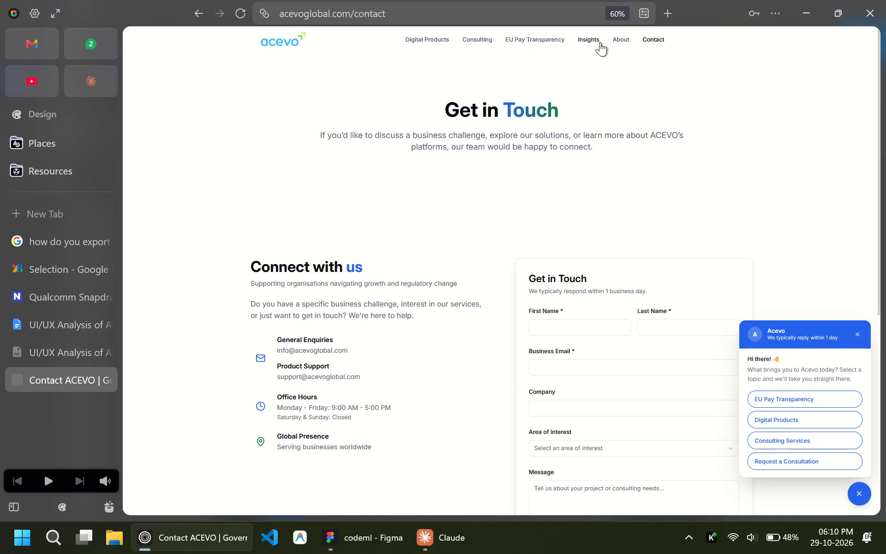
left_click(629, 122)
left_click(652, 36)
left_click(656, 41)
left_click(853, 326)
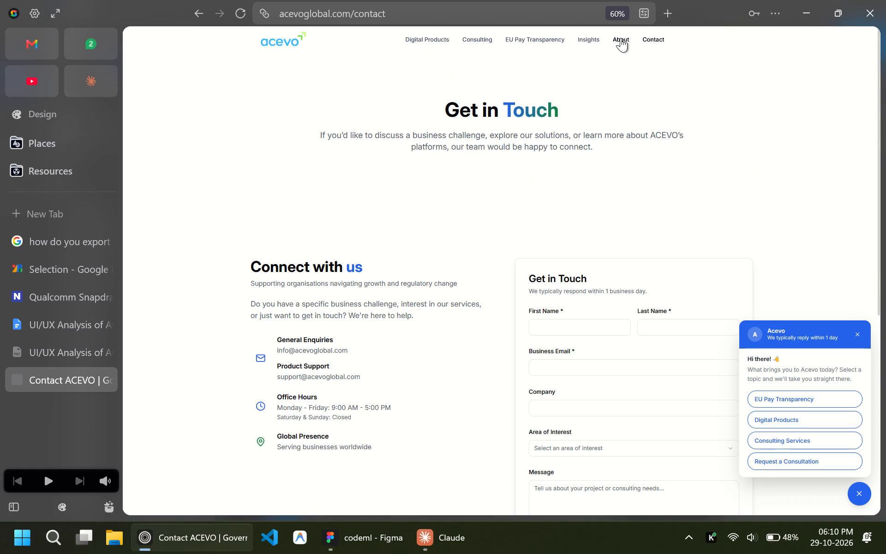
Open the website's Insights page and look through its article cards down to the footer, with the chat widget closed.
left_click(621, 38)
left_click(587, 40)
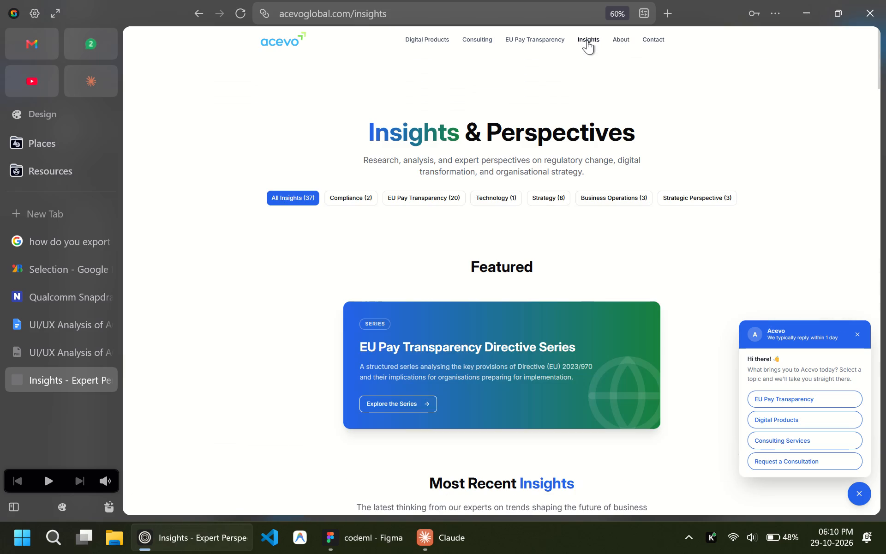
scroll(538, 120, "down", 14)
scroll(538, 120, "down", 7)
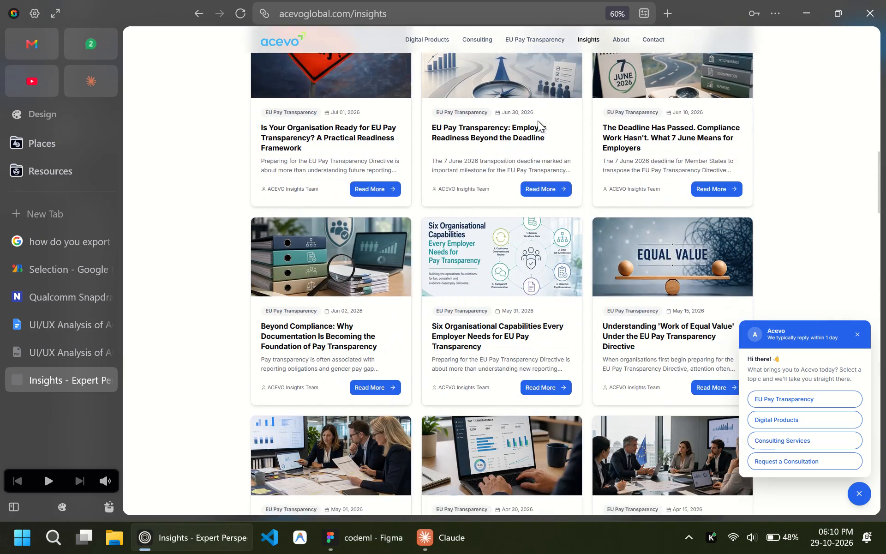
scroll(538, 120, "down", 15)
scroll(538, 120, "down", 20)
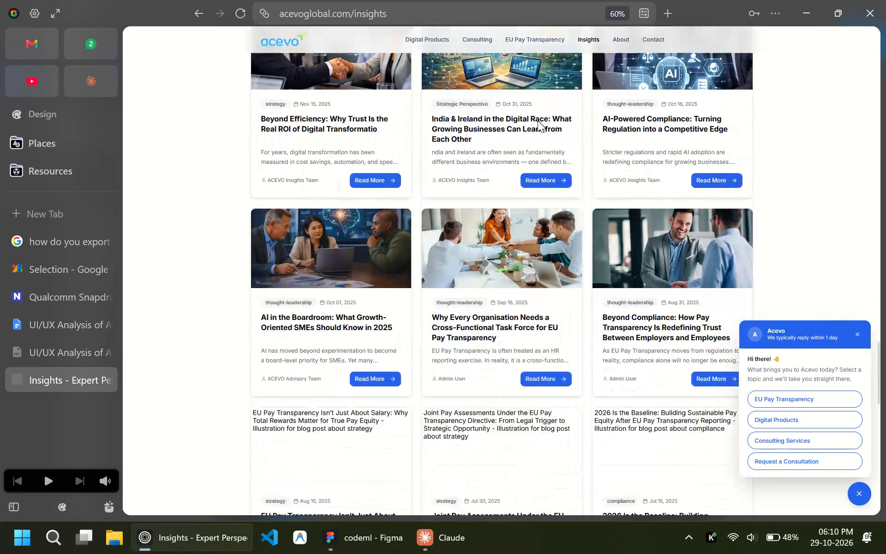
left_click(863, 494)
scroll(579, 275, "down", 7)
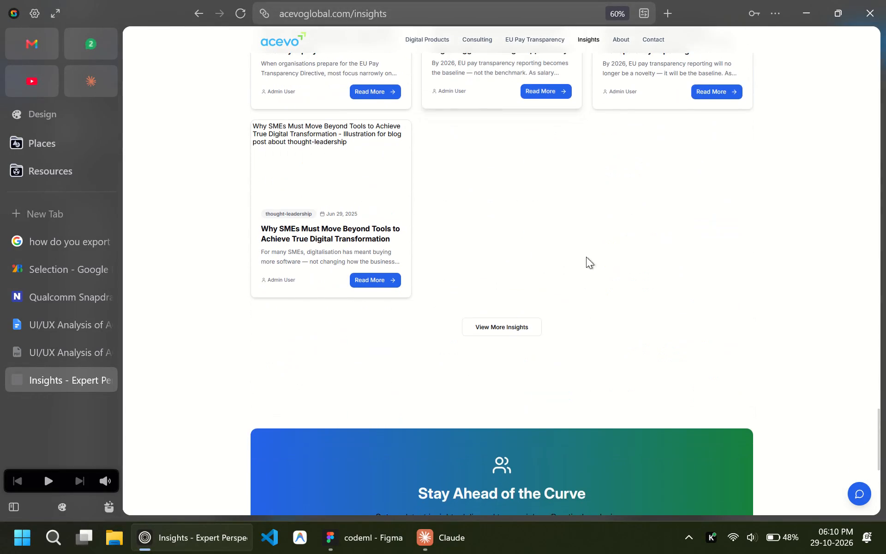
scroll(587, 242, "down", 15)
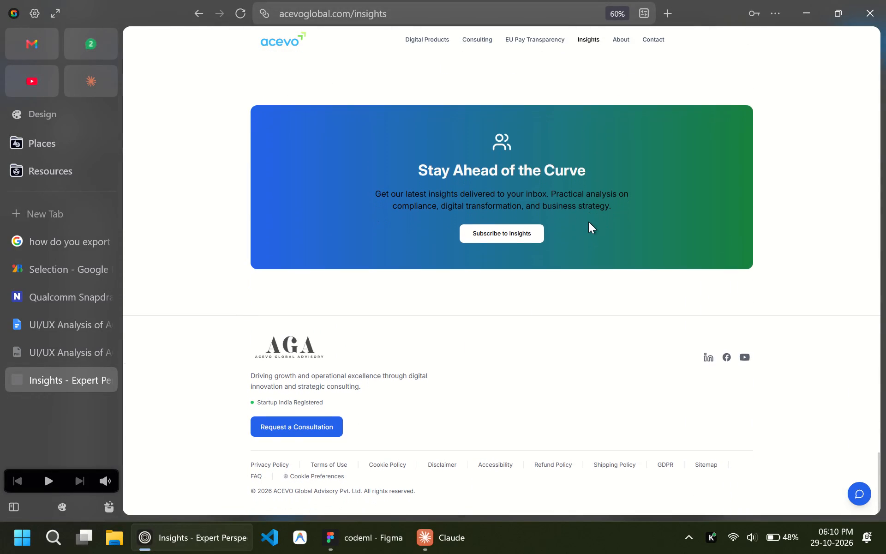
Capture a screenshot of the "Stay Ahead of the Curve" call-to-action card on the Insights page.
key("Print")
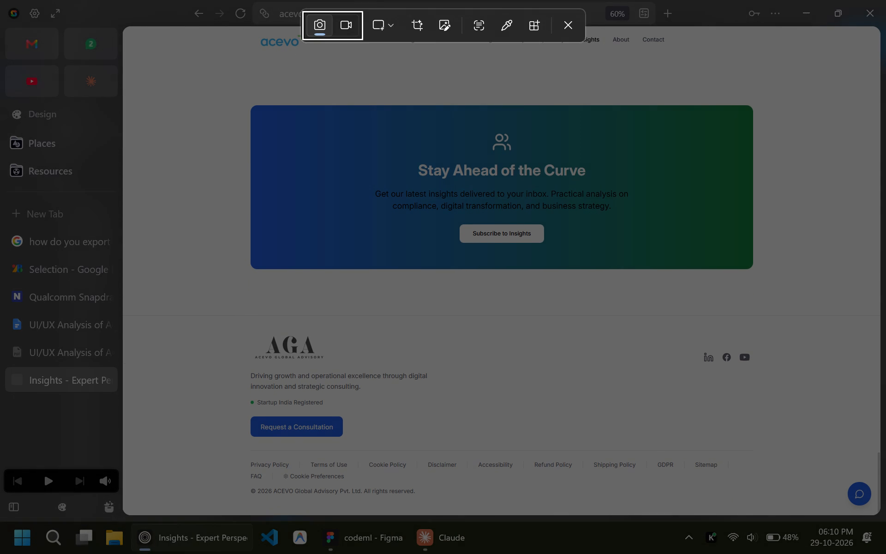
left_click_drag(235, 91, 772, 283)
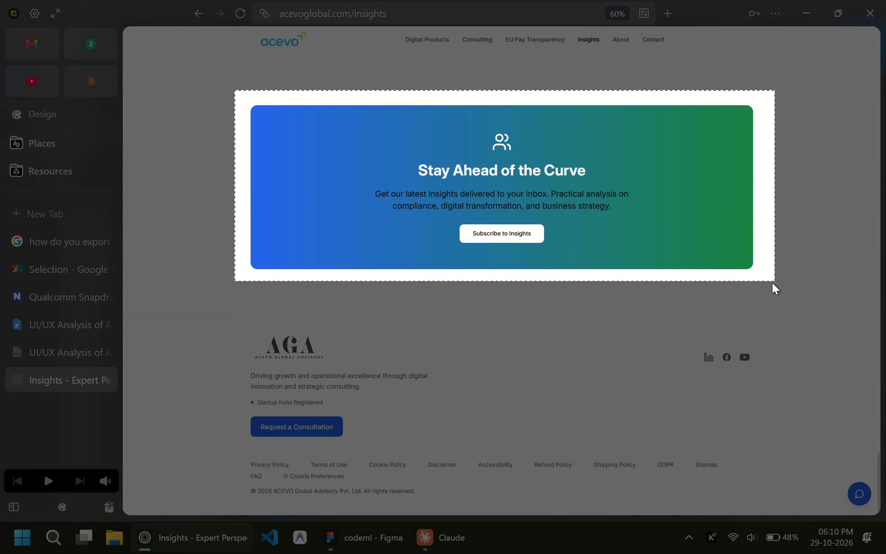
left_click_drag(772, 283, 765, 286)
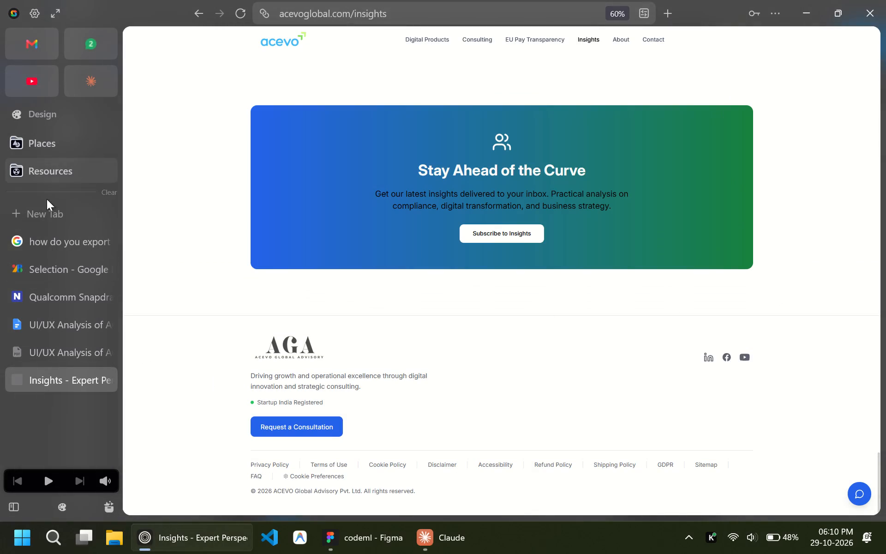
In the UI/UX analysis document, write "Similar improvements to contrast needs to be made on other cards" below the call-to-action points.
left_click(60, 332)
scroll(457, 237, "up", 3)
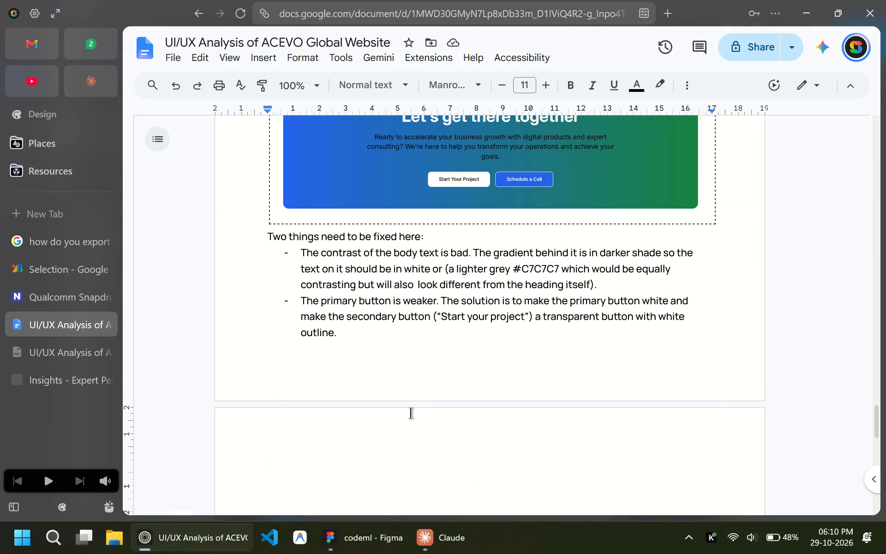
type("Similar improvements to contrast need")
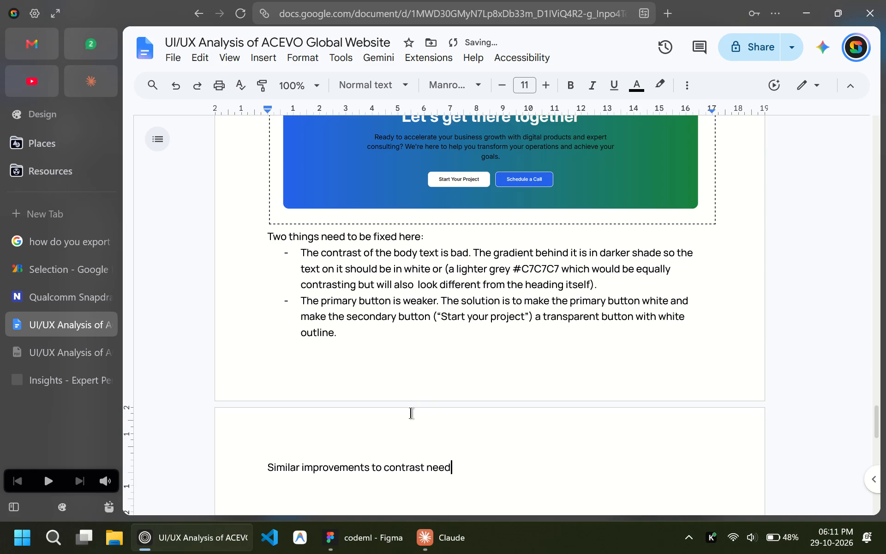
type("s to be made on other s")
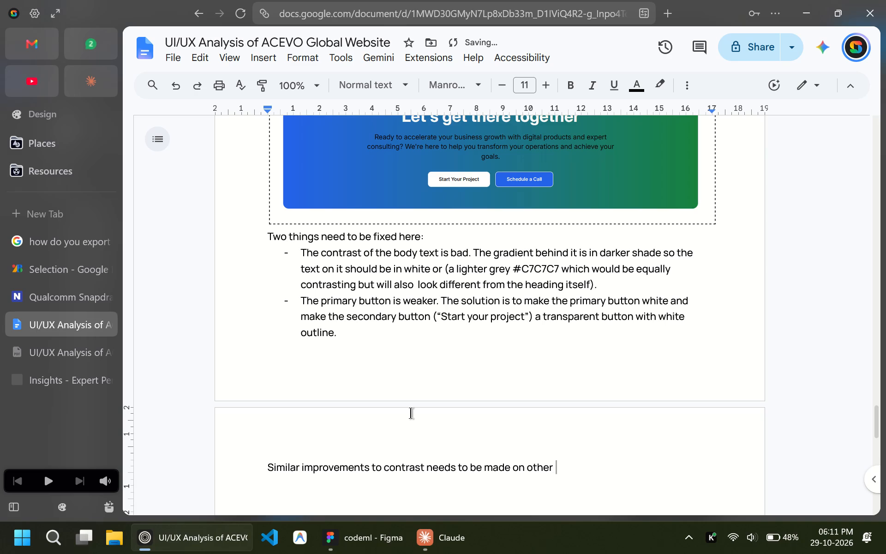
type("imi")
key("BackSpace")
key("BackSpace")
key("BackSpace")
key("BackSpace")
type("cards")
key("space")
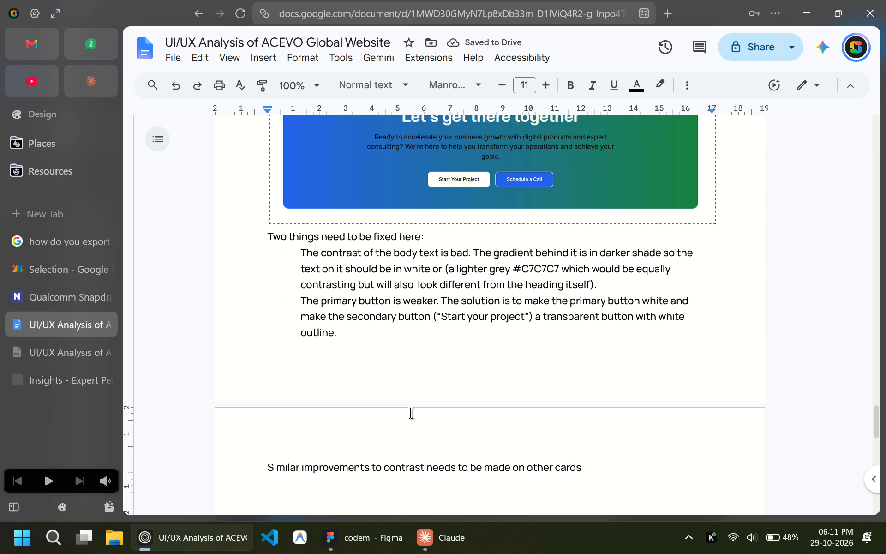
Review the analysis document's earlier sections, from the Our Story notes to the call-to-action points.
scroll(566, 366, "up", 8)
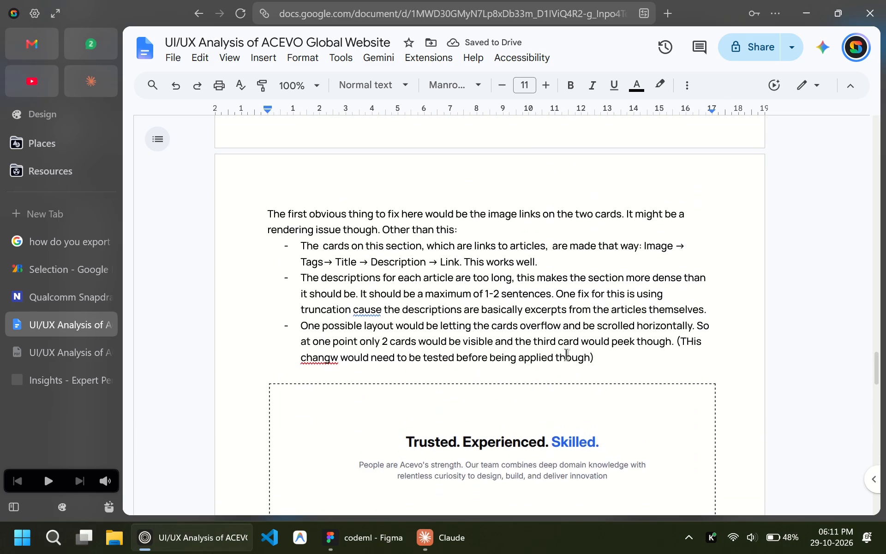
scroll(566, 354, "down", 9)
scroll(566, 348, "up", 7)
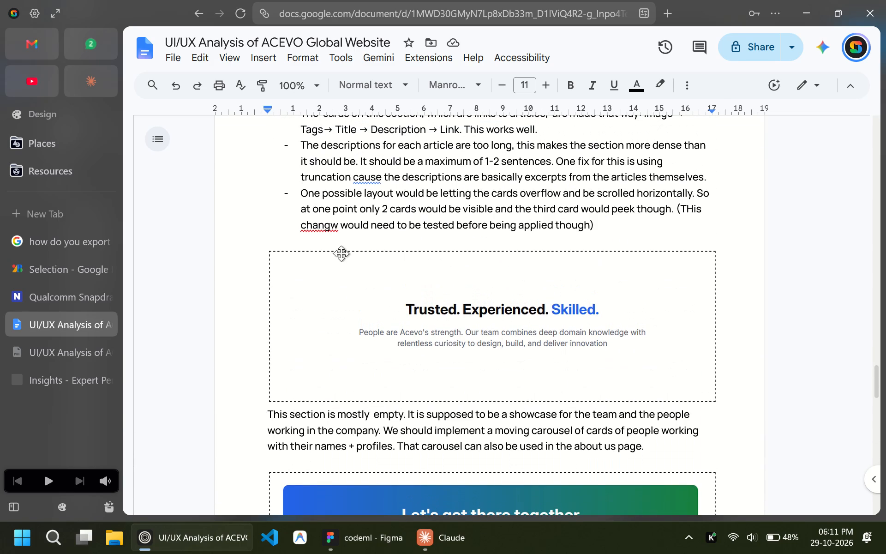
left_click(328, 229)
scroll(608, 367, "down", 8)
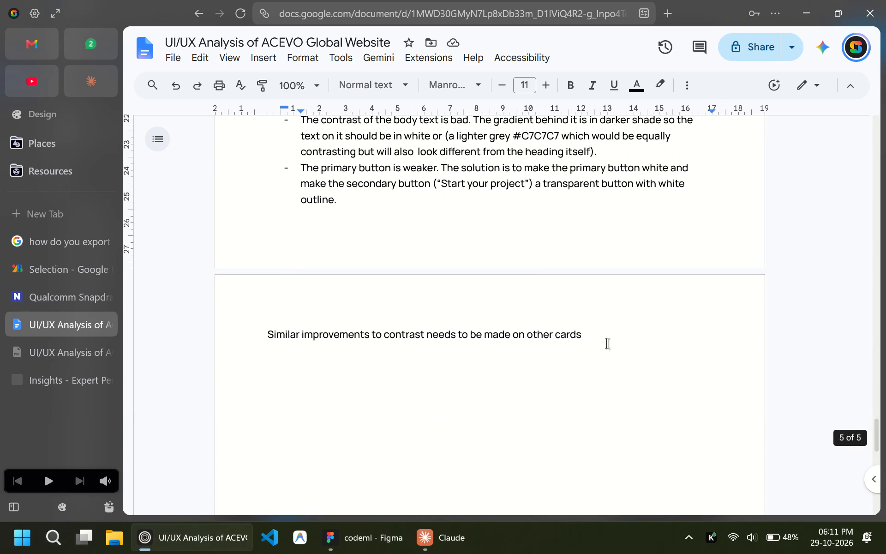
left_click(611, 333)
scroll(612, 343, "up", 1)
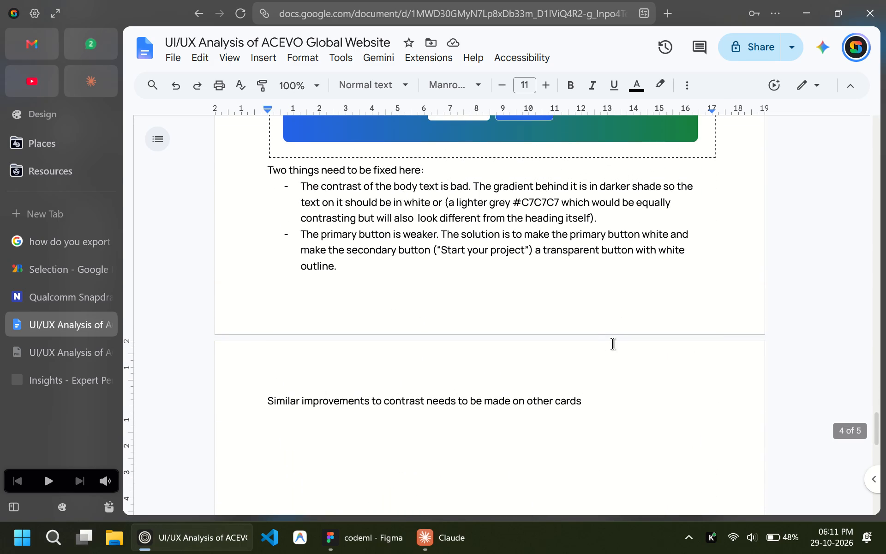
scroll(612, 343, "up", 5)
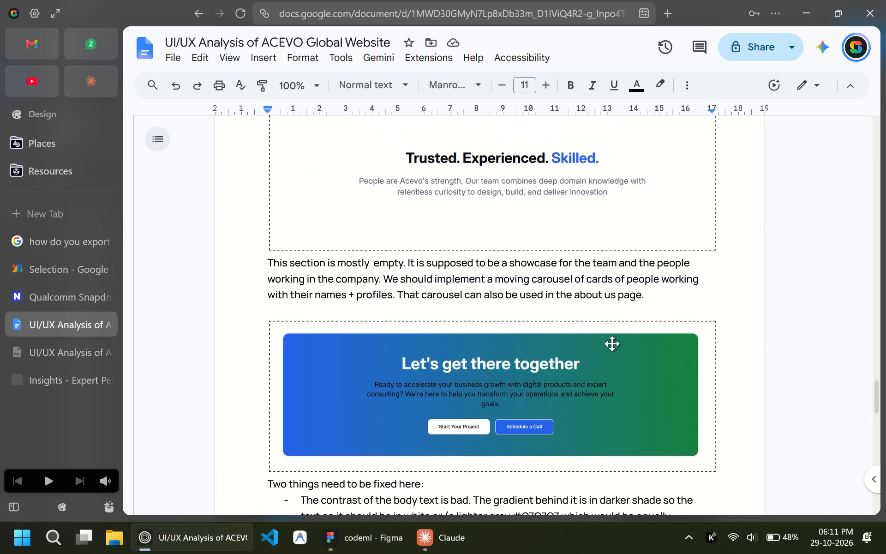
scroll(612, 343, "up", 2)
scroll(612, 343, "down", 8)
left_click(614, 342)
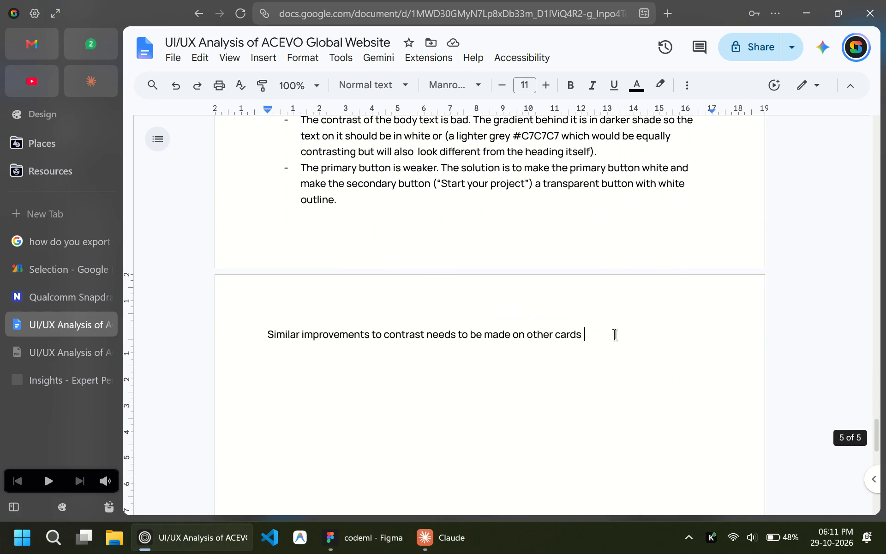
scroll(614, 334, "up", 12)
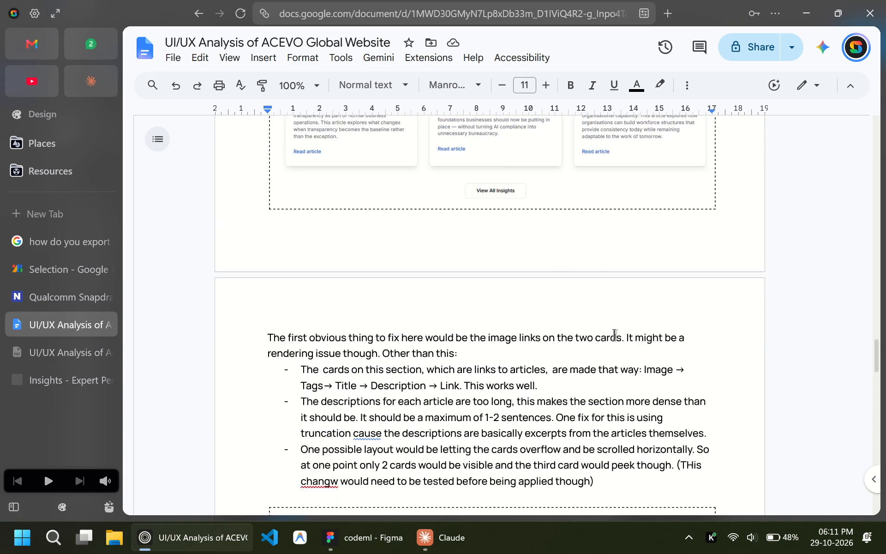
scroll(614, 334, "up", 20)
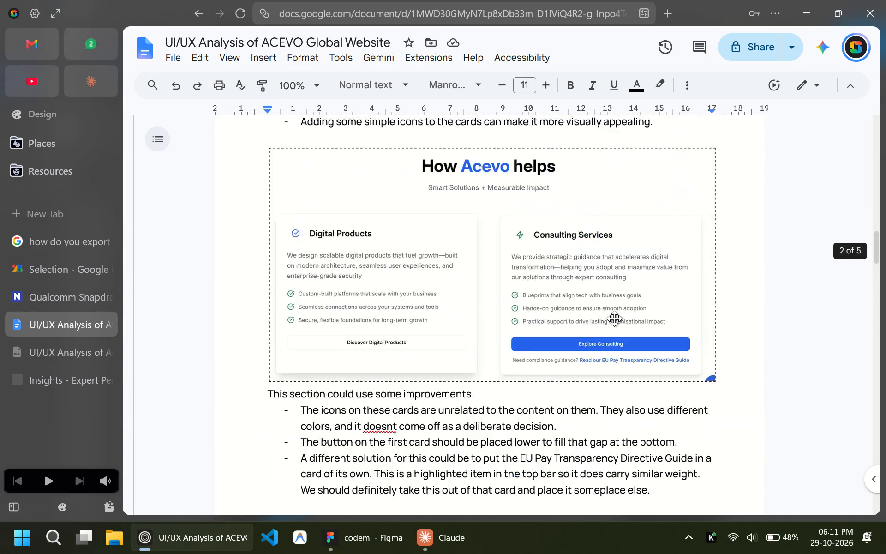
scroll(614, 319, "up", 8)
scroll(614, 319, "down", 9)
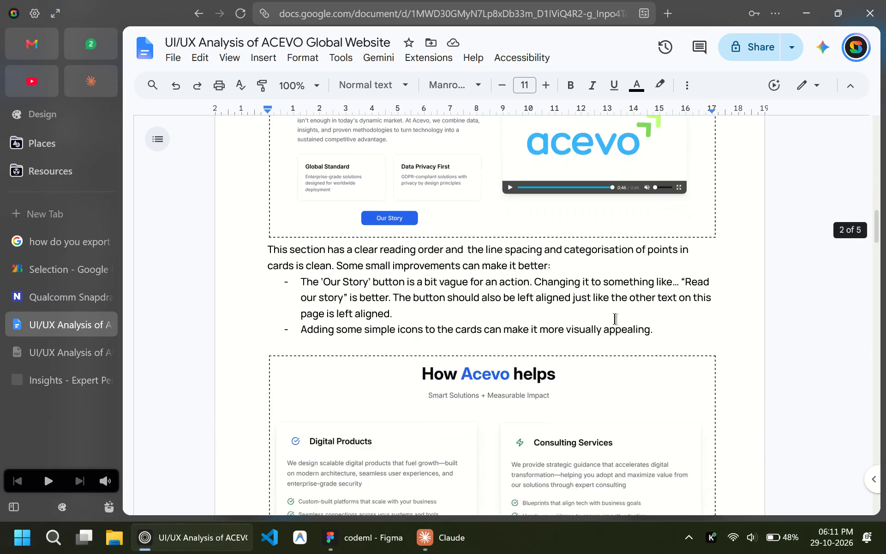
scroll(614, 319, "down", 11)
scroll(614, 317, "up", 8)
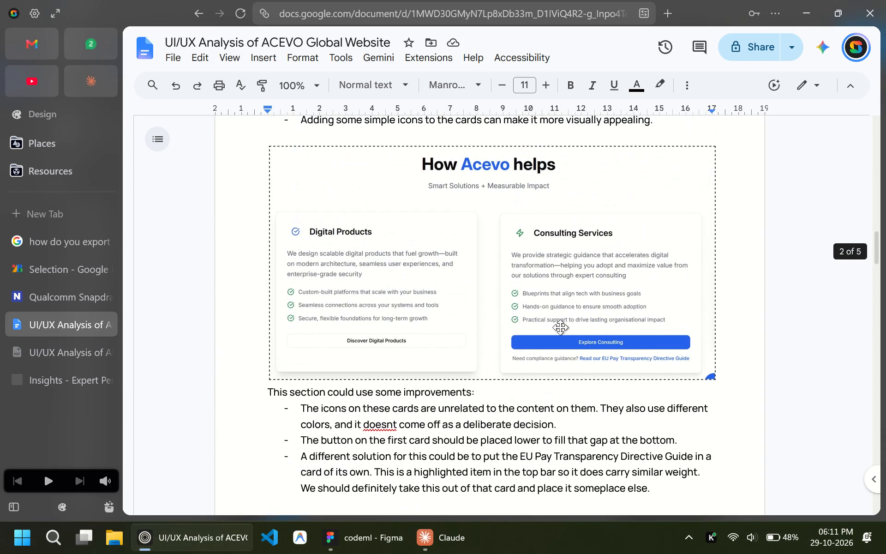
scroll(466, 357, "down", 4)
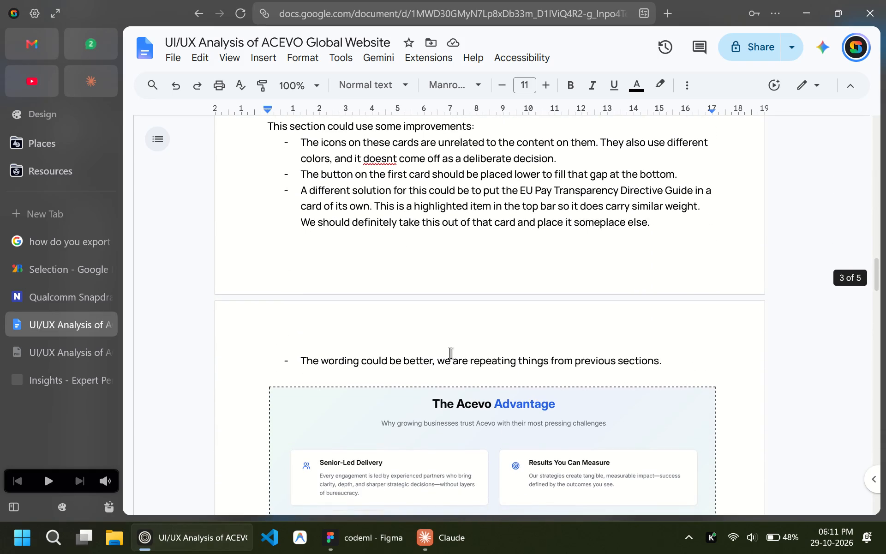
scroll(449, 353, "down", 15)
scroll(453, 351, "down", 8)
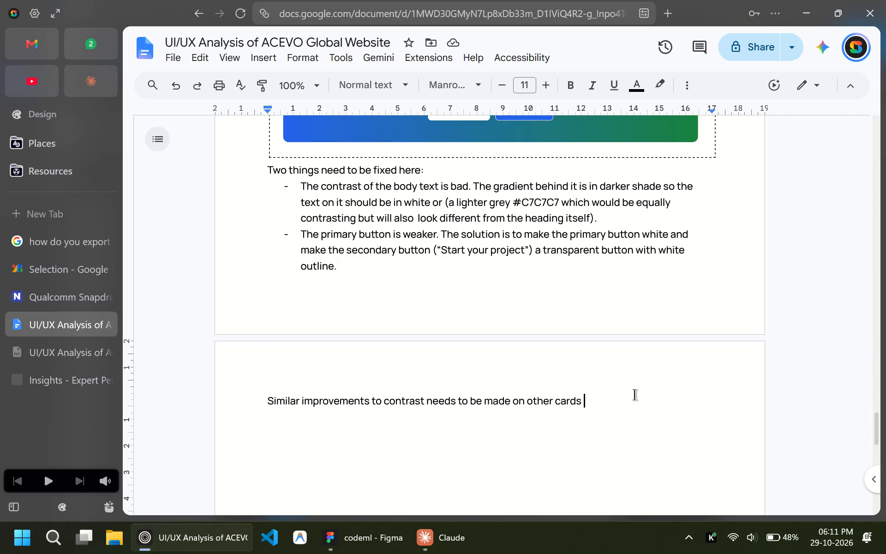
Complete the contrast sentence with "like this in different parts of the website." and start a new line.
type("like this")
key("space")
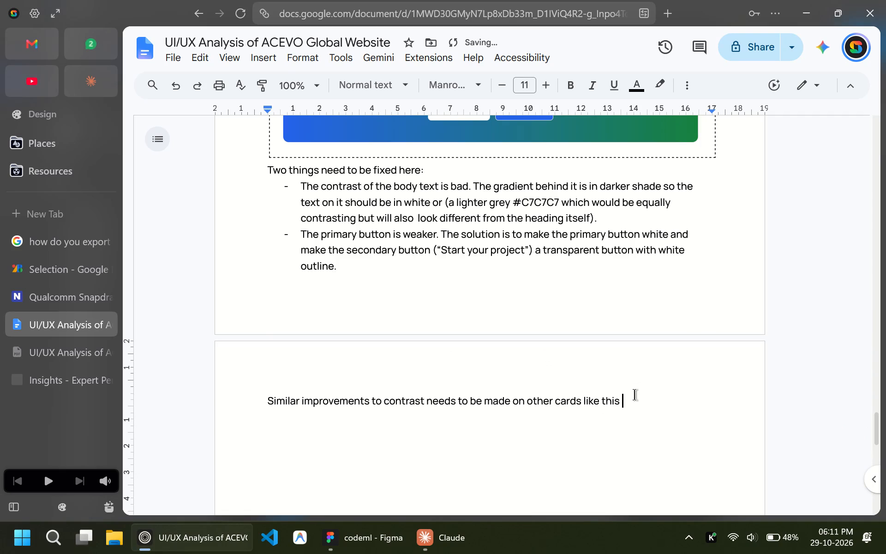
type("in different parts of the website.")
key("space")
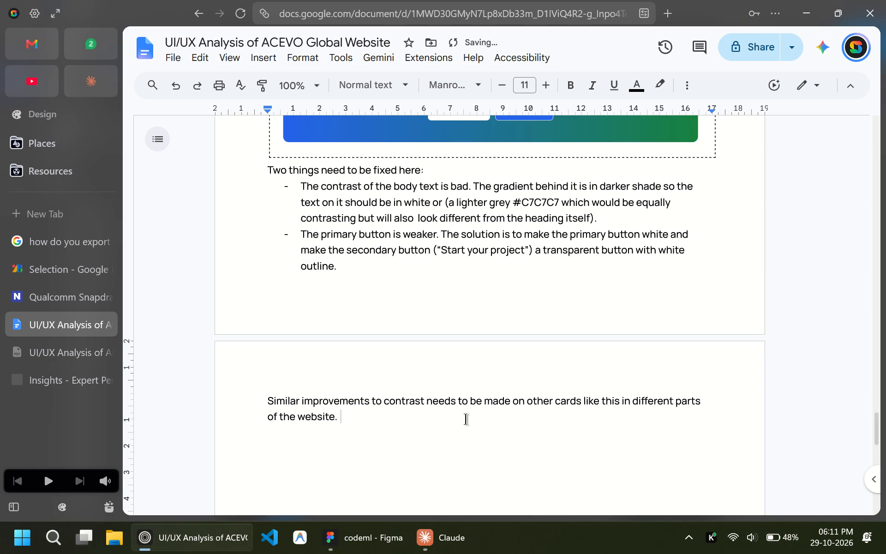
key("Return")
Insert the captured "Stay Ahead of the Curve" card below the contrast sentence and shrink it to about half the text width.
key("ctrl+v")
left_click(503, 383)
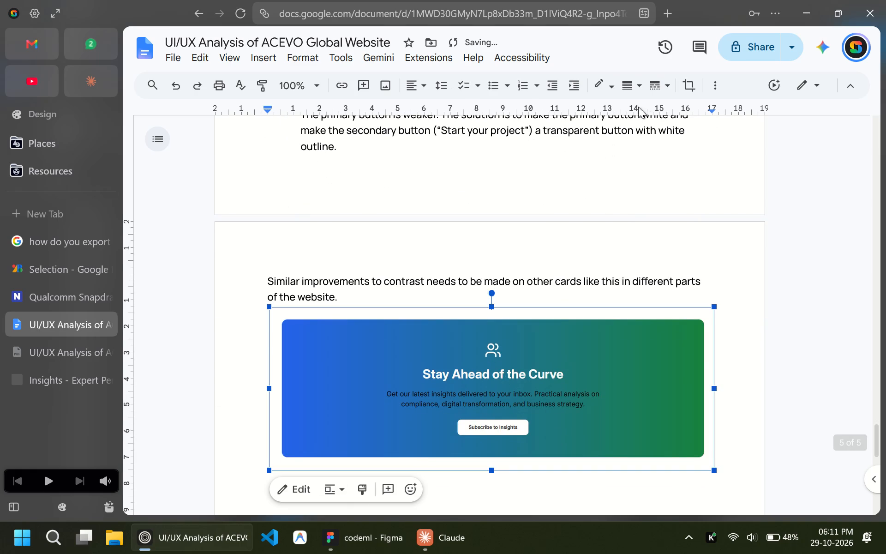
left_click_drag(712, 473, 484, 423)
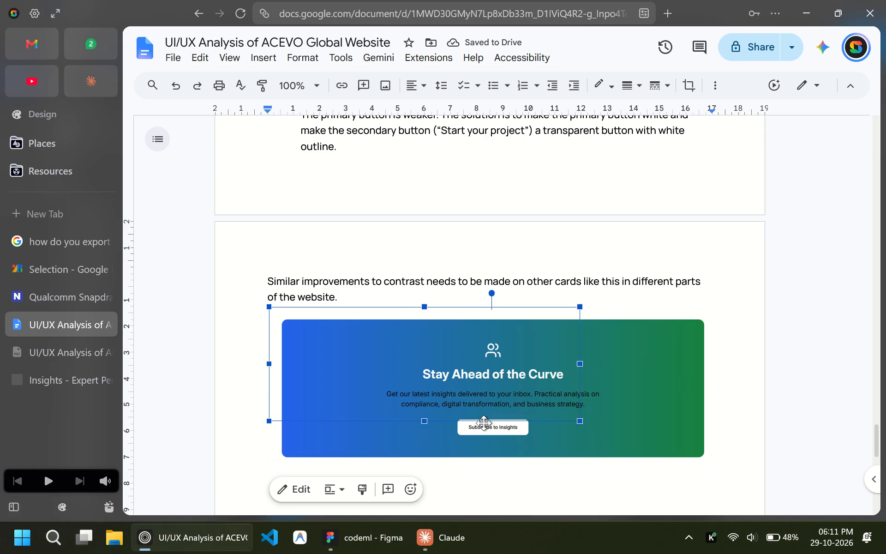
left_click_drag(484, 423, 369, 394)
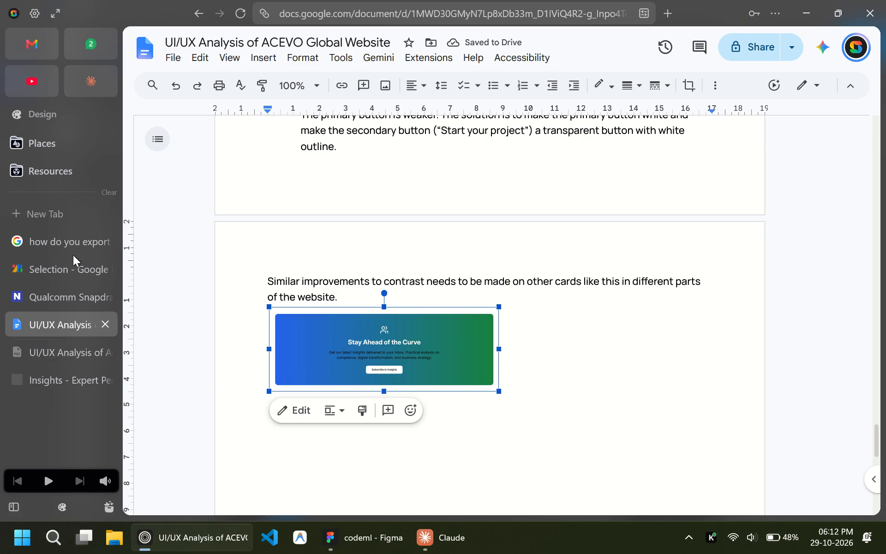
Capture a screenshot of the "Ready to transform your business?" call-to-action card on the ACEVO Consulting page.
left_click(52, 374)
scroll(428, 193, "up", 16)
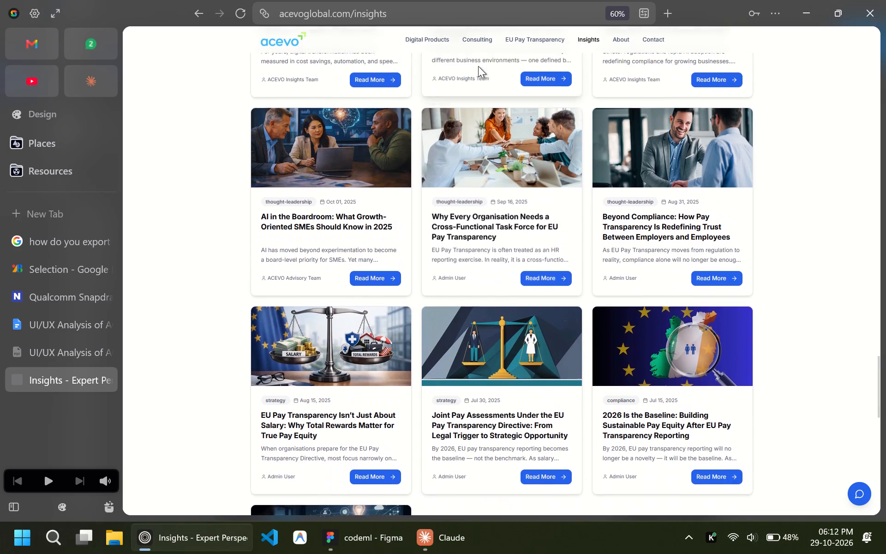
left_click(476, 44)
left_click(479, 41)
scroll(522, 240, "down", 7)
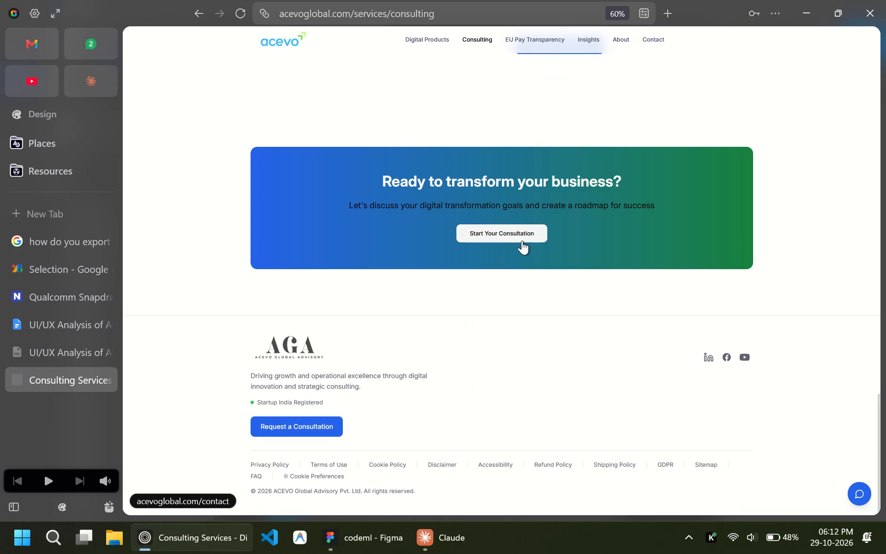
key("Print")
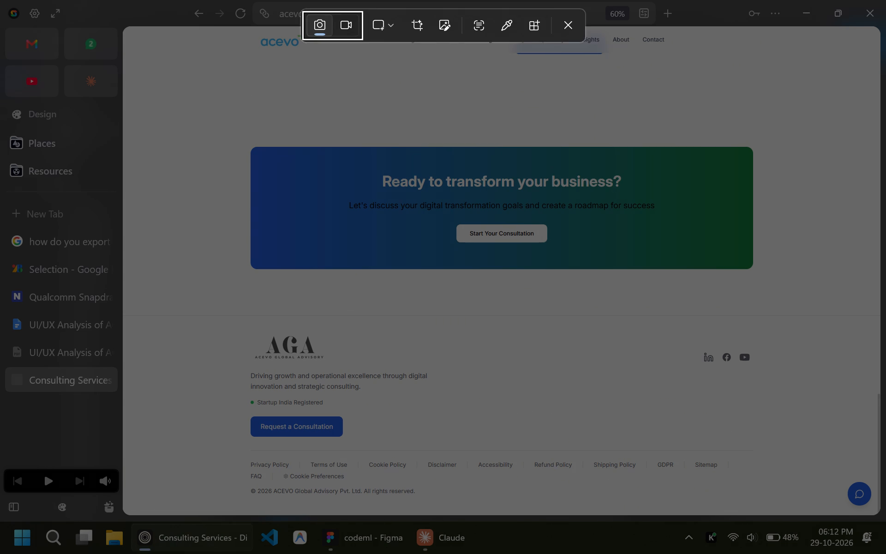
left_click_drag(245, 139, 763, 276)
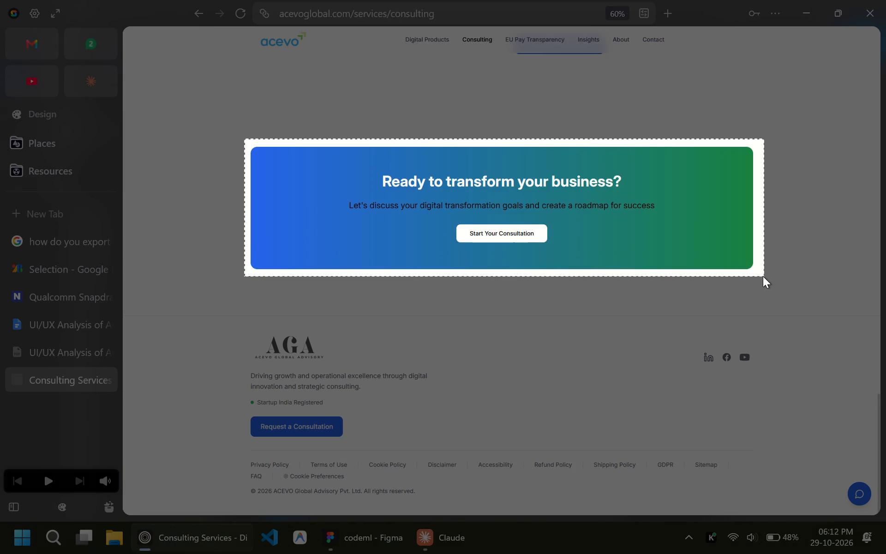
left_click_drag(763, 276, 760, 276)
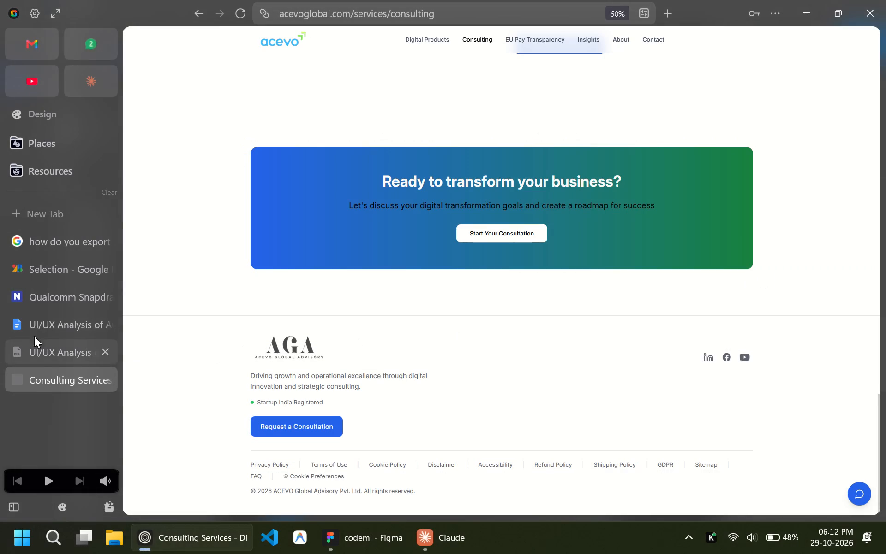
In the analysis document, insert the "Ready to transform your business?" capture after the first card image and shrink it to match that image's width.
left_click(36, 334)
left_click(550, 374)
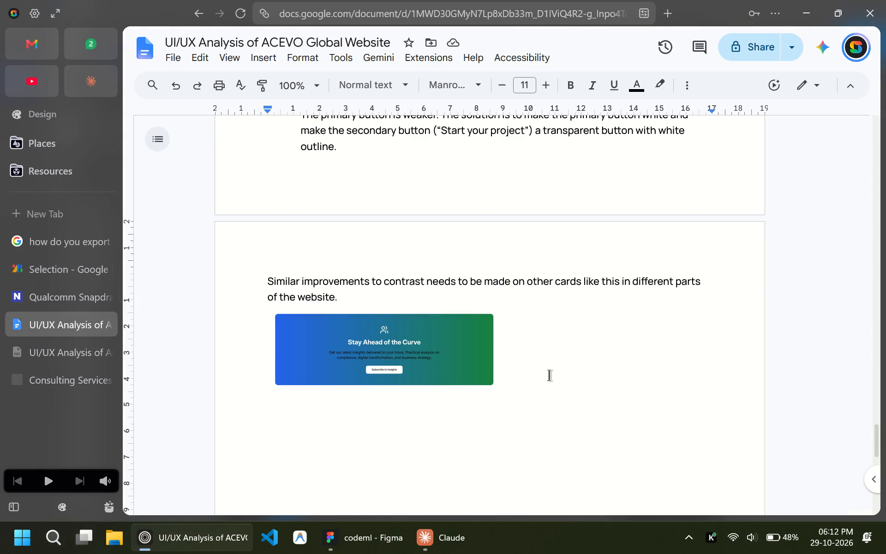
key("ctrl+v")
left_click(574, 384)
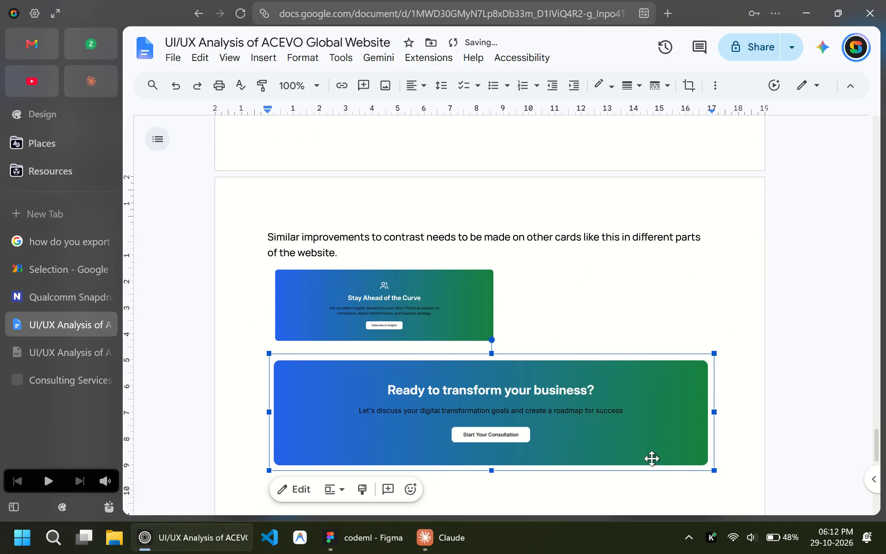
left_click_drag(716, 470, 485, 390)
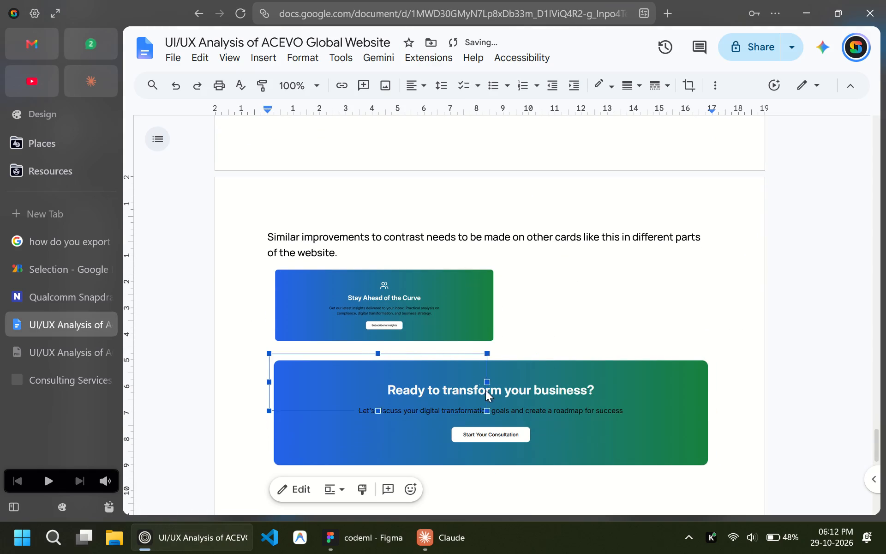
left_click_drag(485, 390, 499, 387)
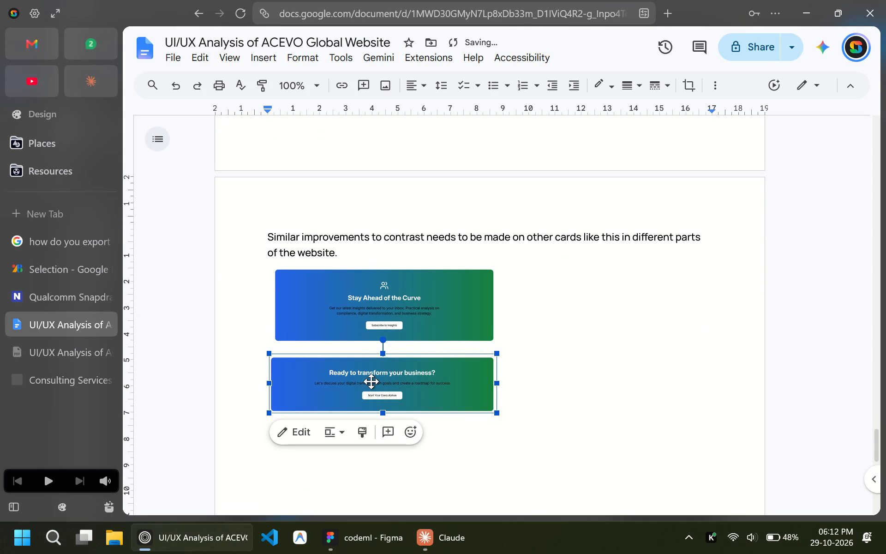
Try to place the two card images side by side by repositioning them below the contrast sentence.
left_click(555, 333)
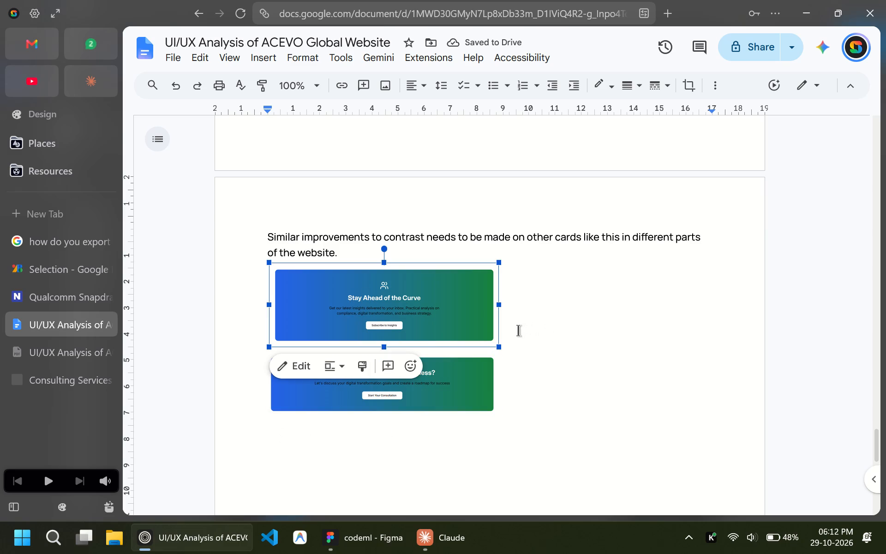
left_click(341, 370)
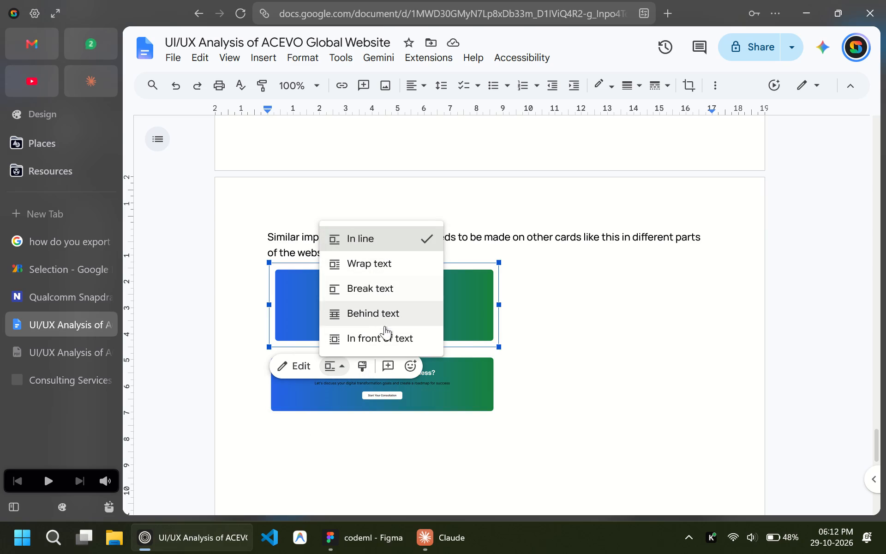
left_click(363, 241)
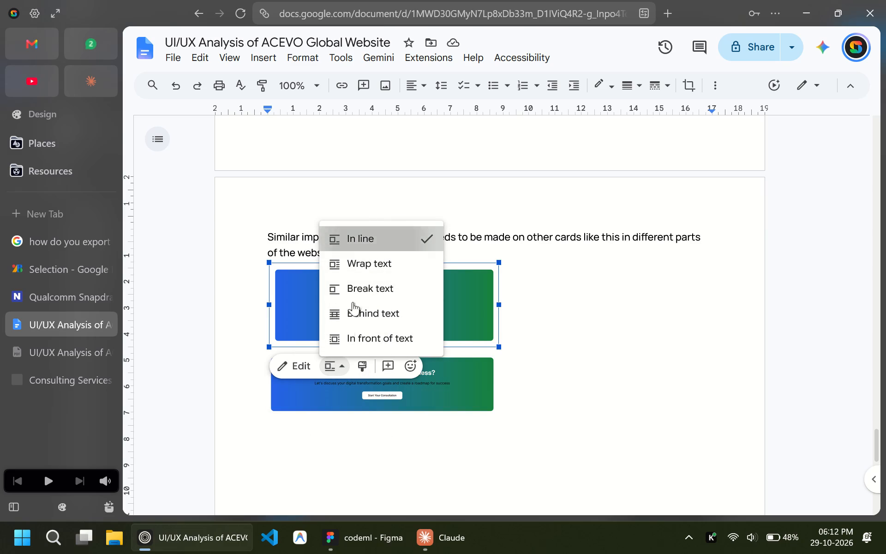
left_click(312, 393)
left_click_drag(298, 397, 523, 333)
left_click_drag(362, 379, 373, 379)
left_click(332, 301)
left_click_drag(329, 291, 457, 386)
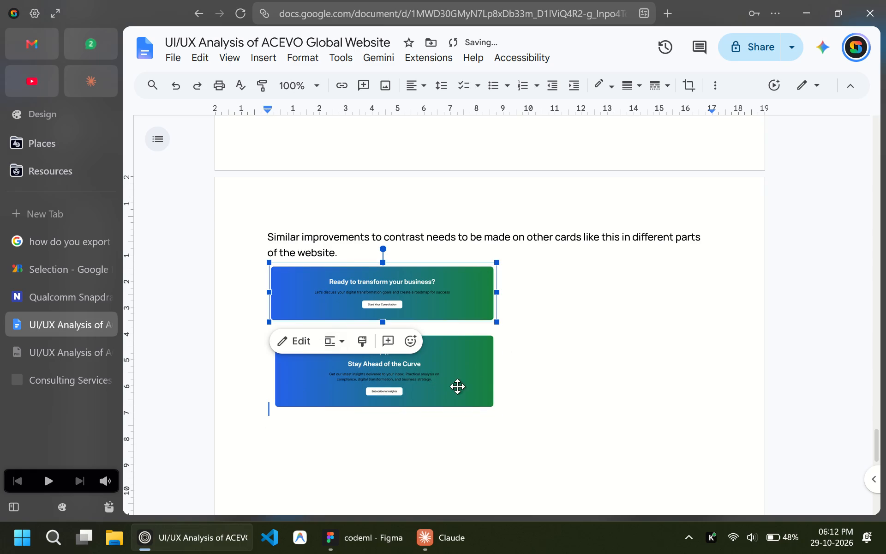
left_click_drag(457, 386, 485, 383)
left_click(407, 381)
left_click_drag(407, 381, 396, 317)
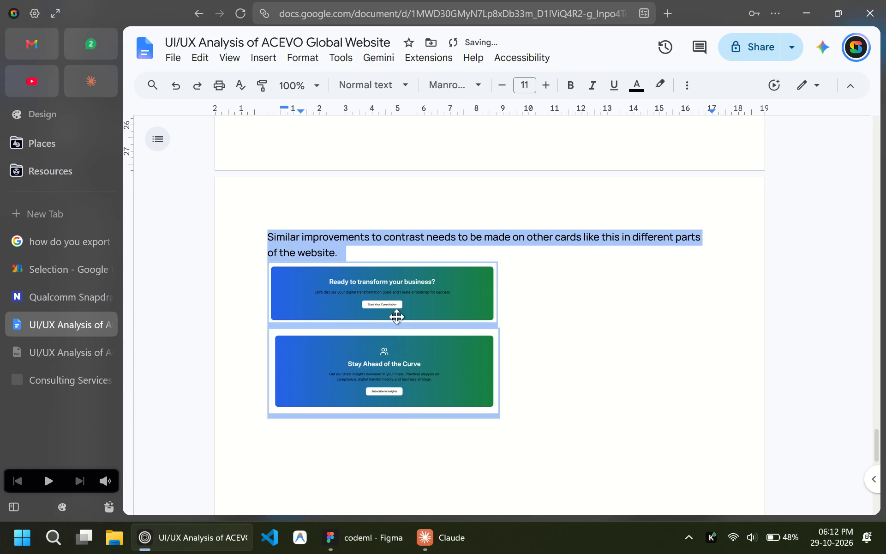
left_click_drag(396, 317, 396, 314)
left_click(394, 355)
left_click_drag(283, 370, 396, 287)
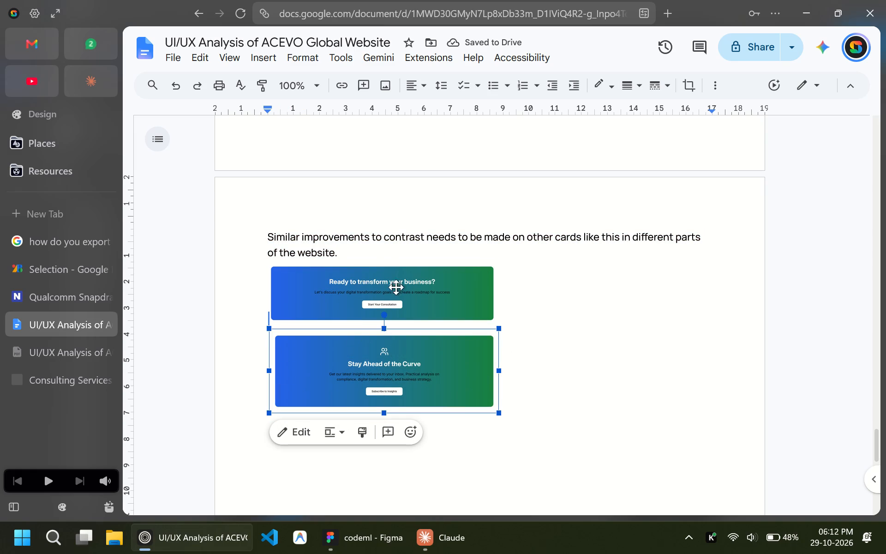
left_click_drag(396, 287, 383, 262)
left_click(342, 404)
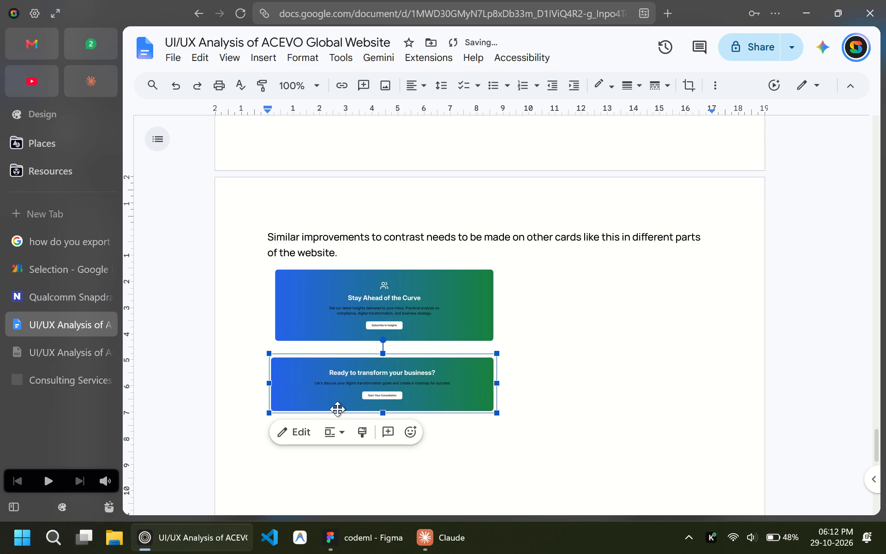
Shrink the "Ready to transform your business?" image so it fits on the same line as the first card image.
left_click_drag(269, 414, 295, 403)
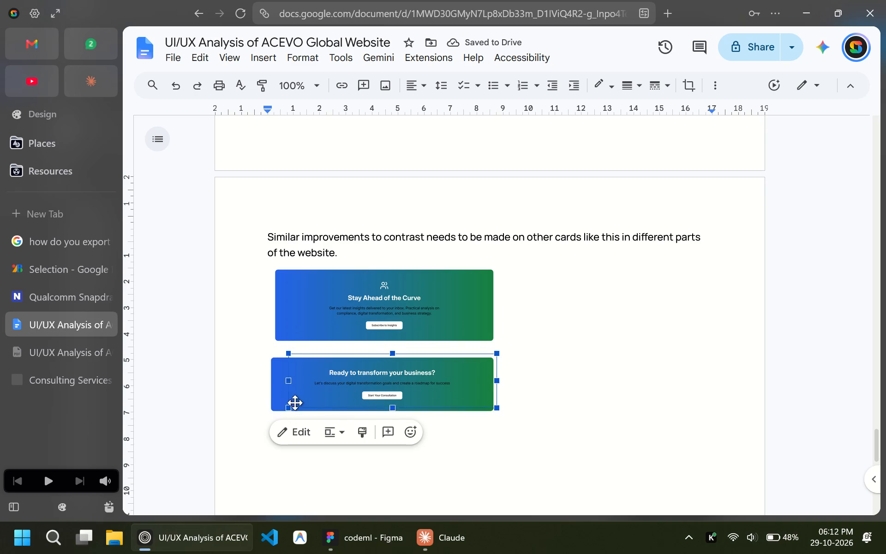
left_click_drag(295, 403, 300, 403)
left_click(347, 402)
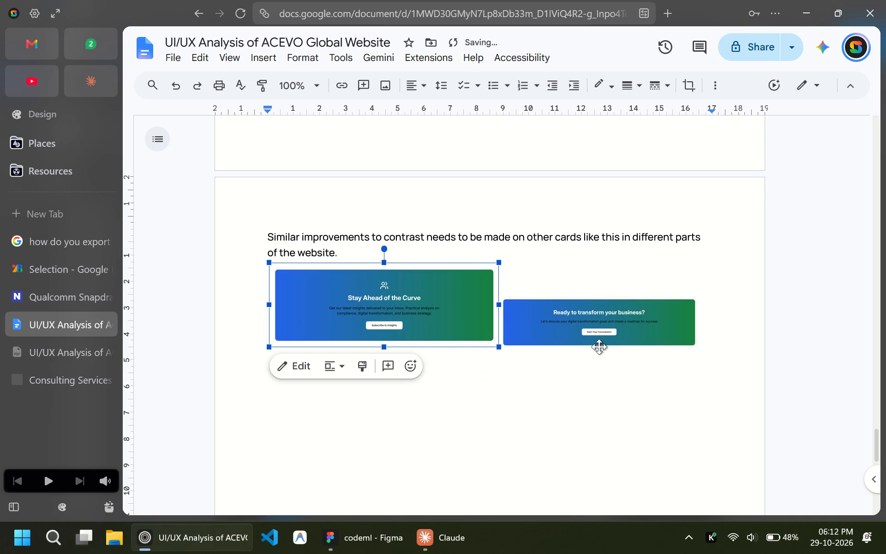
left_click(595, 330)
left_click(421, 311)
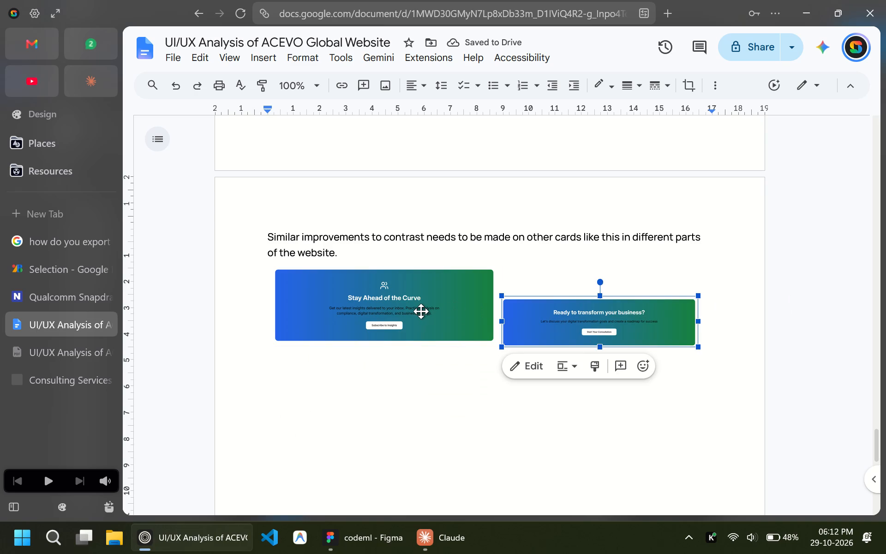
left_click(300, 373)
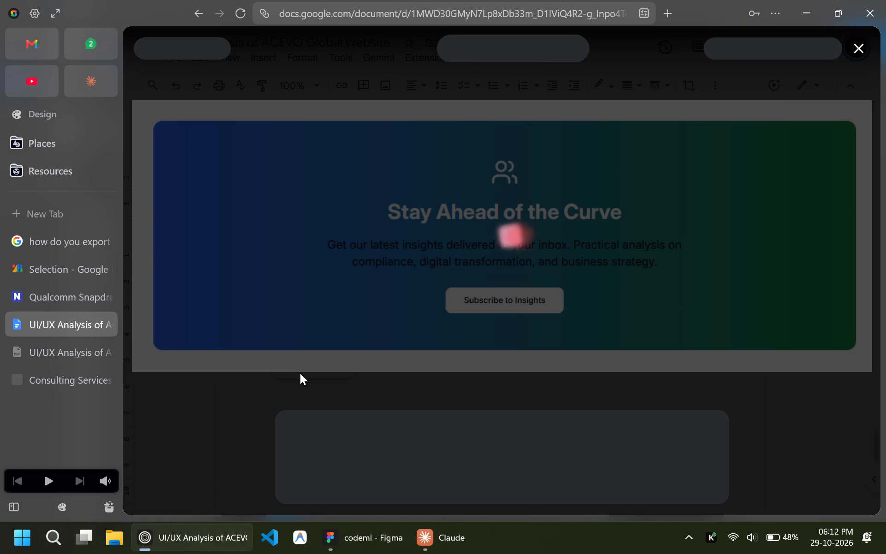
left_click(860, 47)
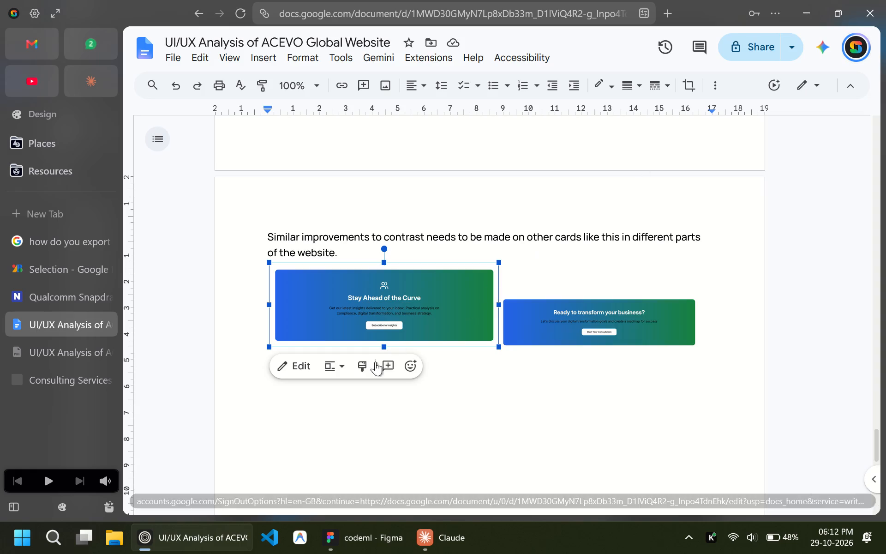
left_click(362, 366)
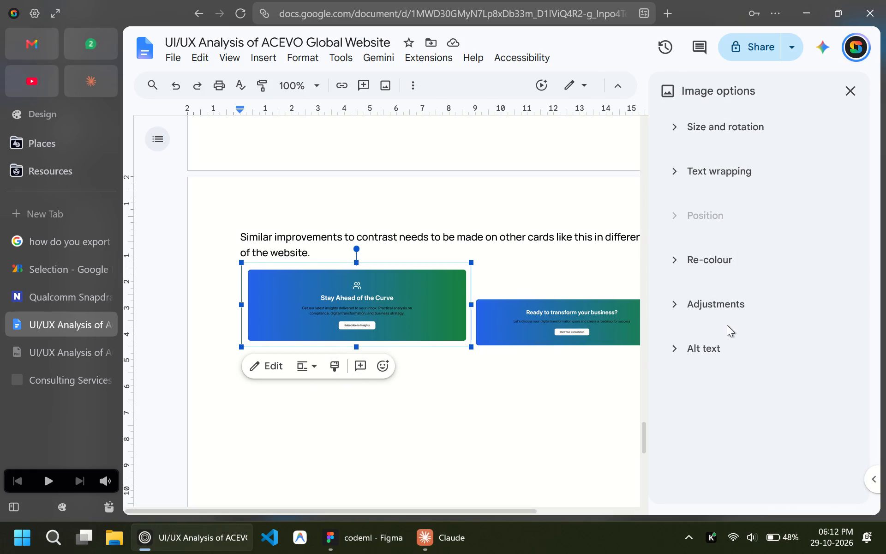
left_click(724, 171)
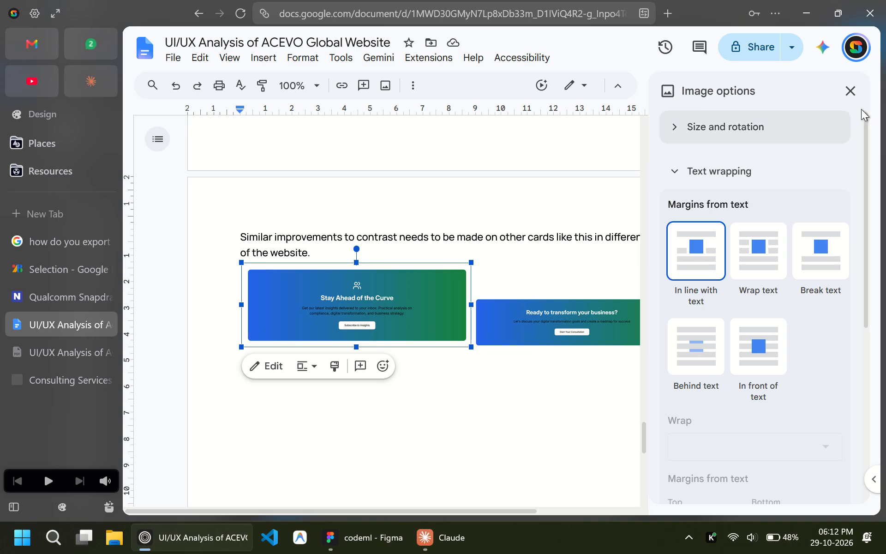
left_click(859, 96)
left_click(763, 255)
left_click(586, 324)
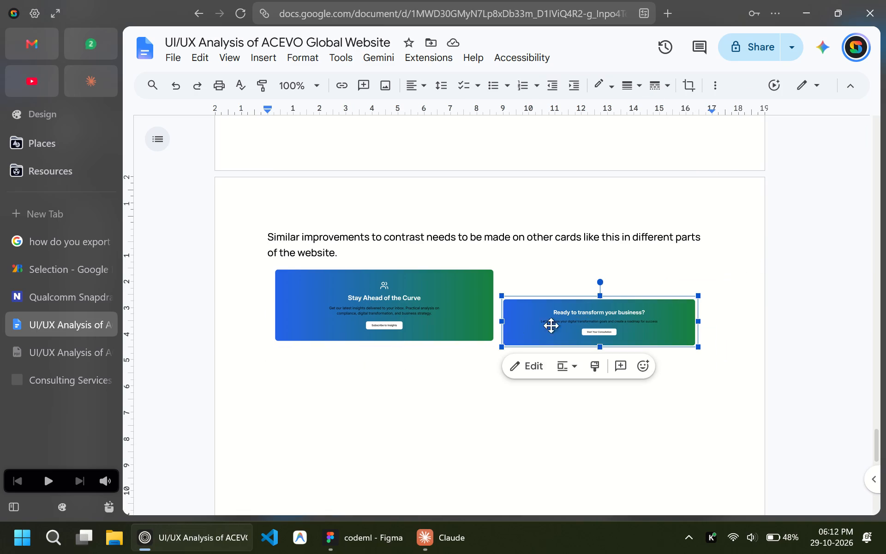
Enlarge both card images to about two-thirds of the text width, stacked with matching widths.
left_click(453, 323)
left_click_drag(498, 348, 554, 373)
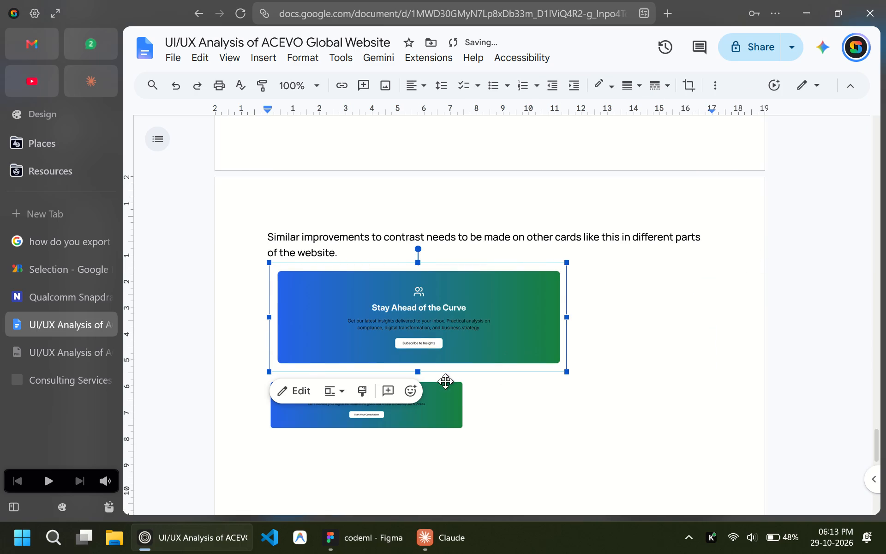
left_click(451, 402)
left_click_drag(466, 431, 556, 453)
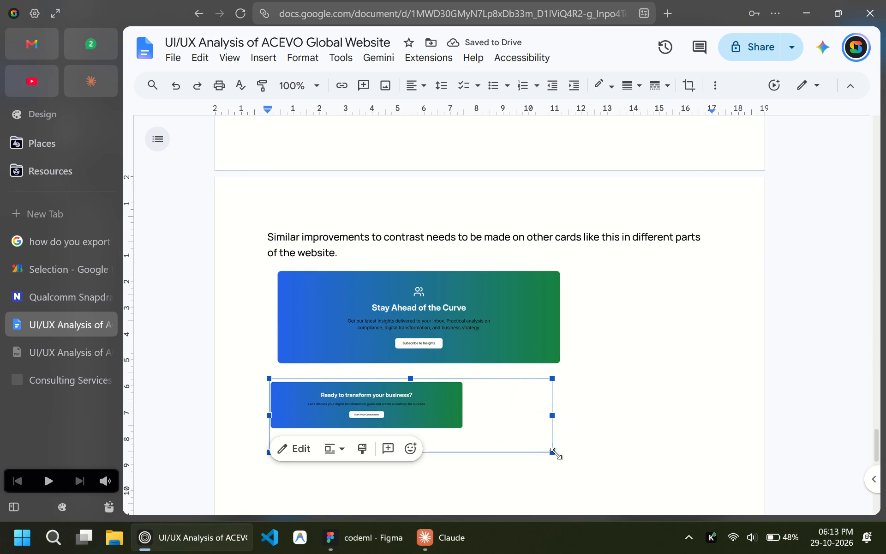
left_click_drag(556, 453, 566, 455)
left_click(791, 325)
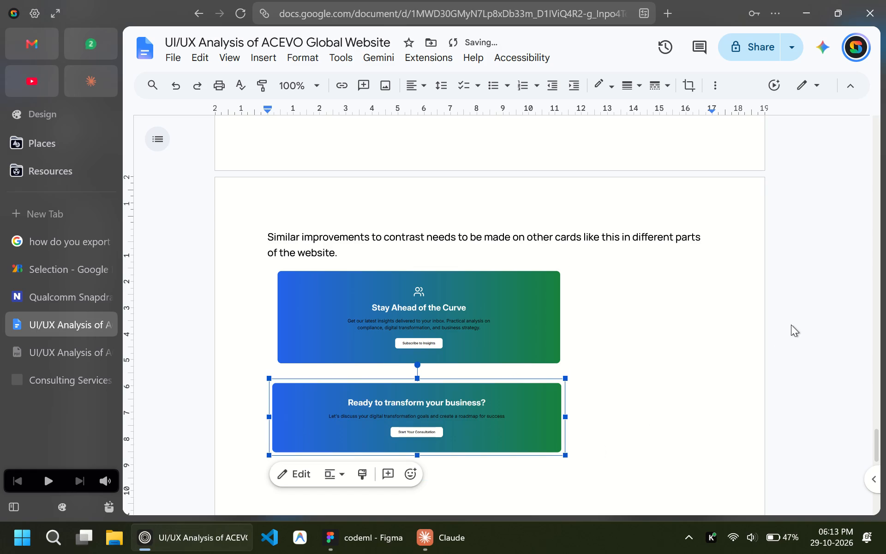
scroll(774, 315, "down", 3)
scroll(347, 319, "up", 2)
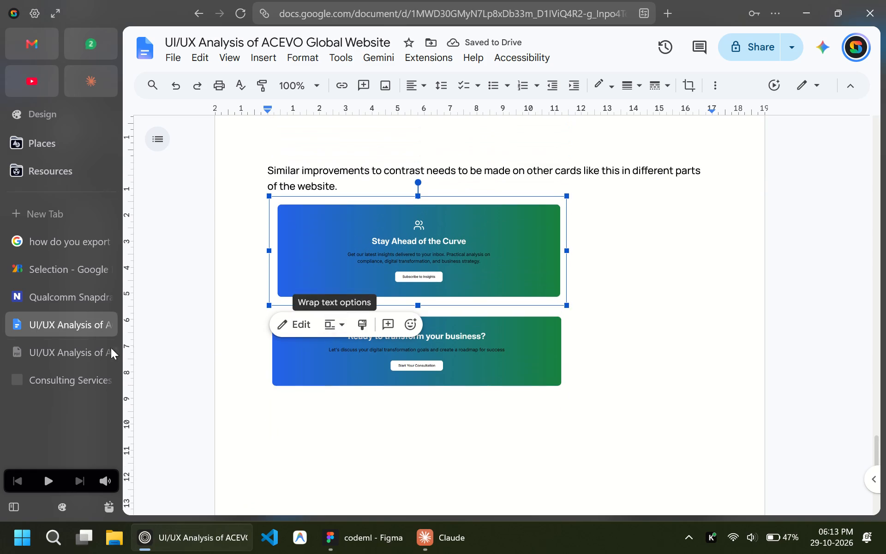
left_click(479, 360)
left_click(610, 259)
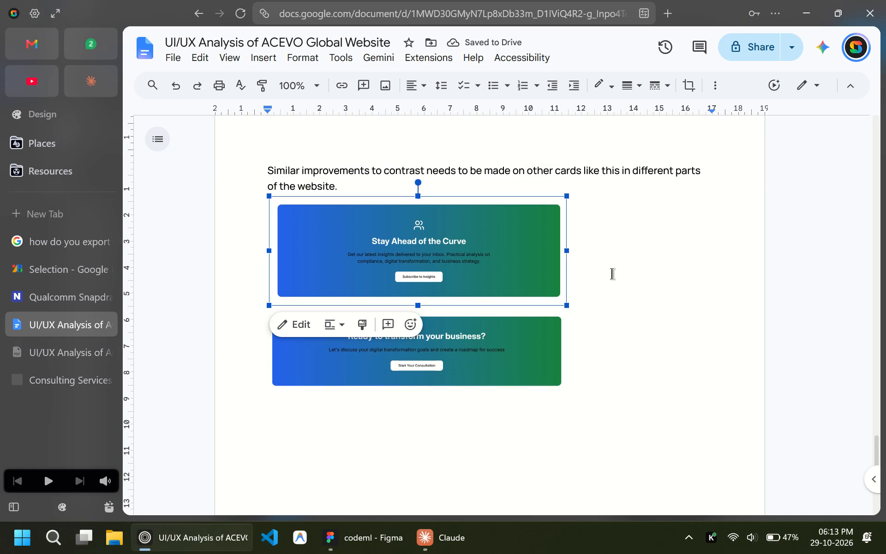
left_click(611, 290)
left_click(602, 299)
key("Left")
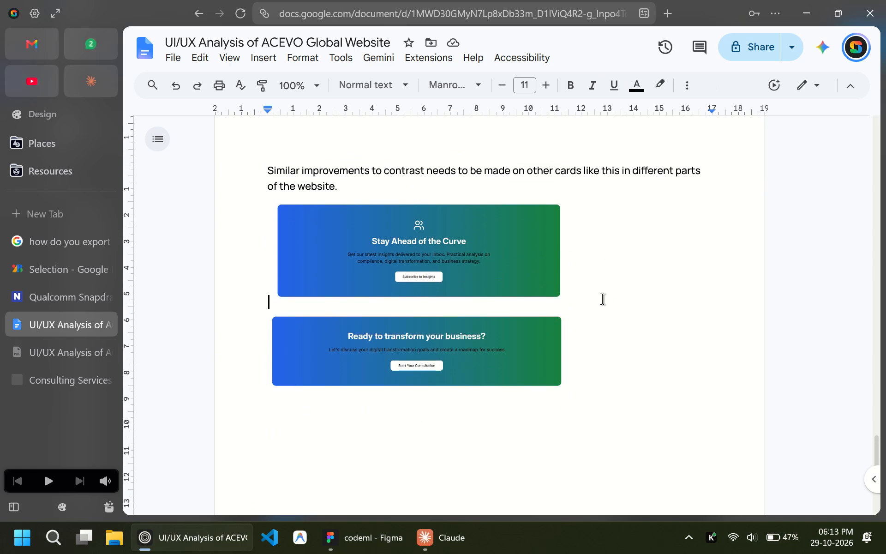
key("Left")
On the ACEVO website's Digital Products page, capture the "Ready to explore GenderGov?" card with a thin margin around it.
left_click(48, 379)
scroll(529, 243, "up", 2)
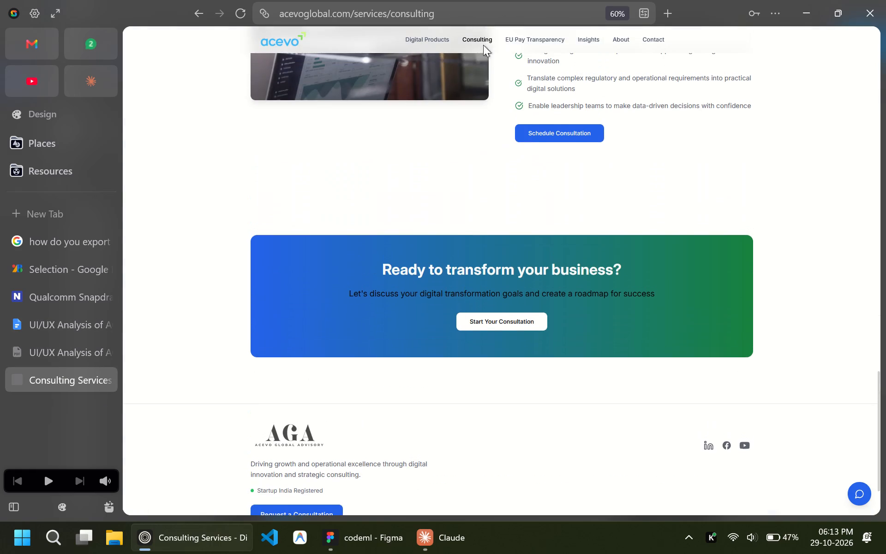
left_click(478, 38)
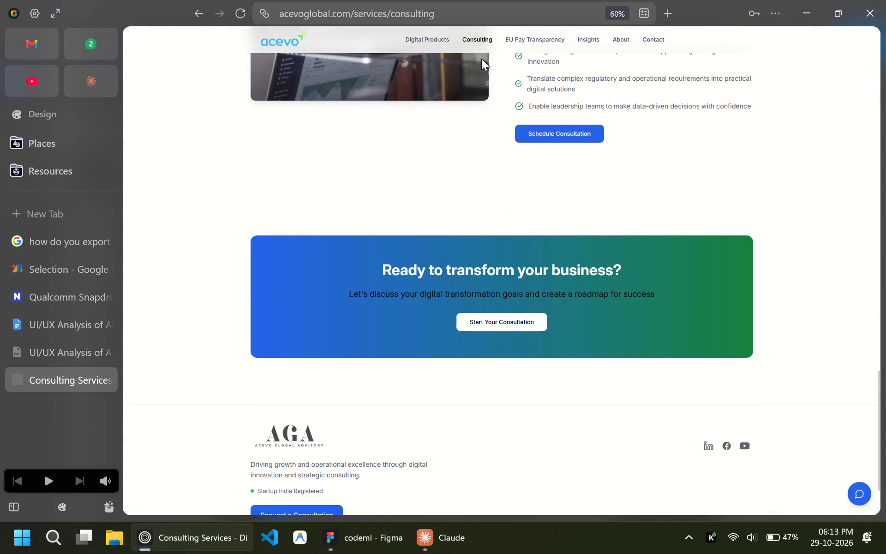
scroll(470, 309, "down", 7)
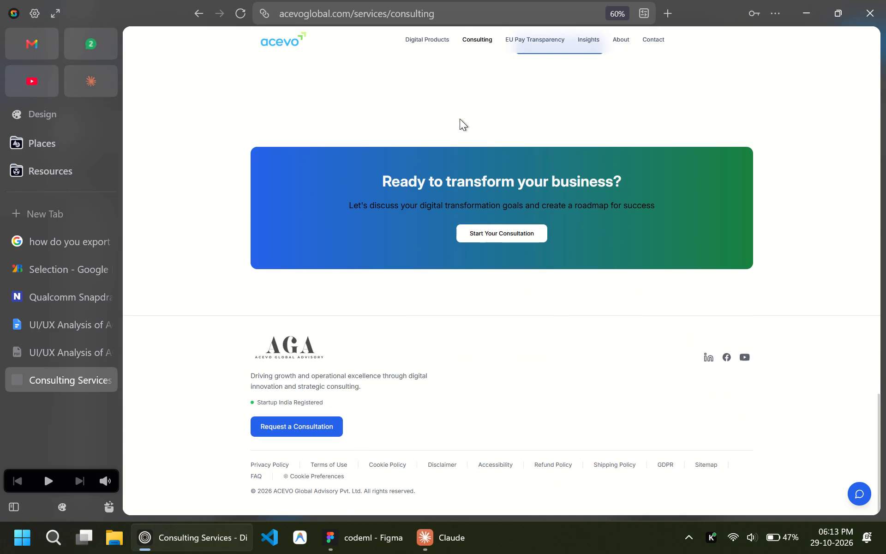
left_click(475, 35)
left_click(446, 36)
scroll(647, 179, "down", 1)
scroll(648, 181, "up", 1)
scroll(641, 175, "down", 5)
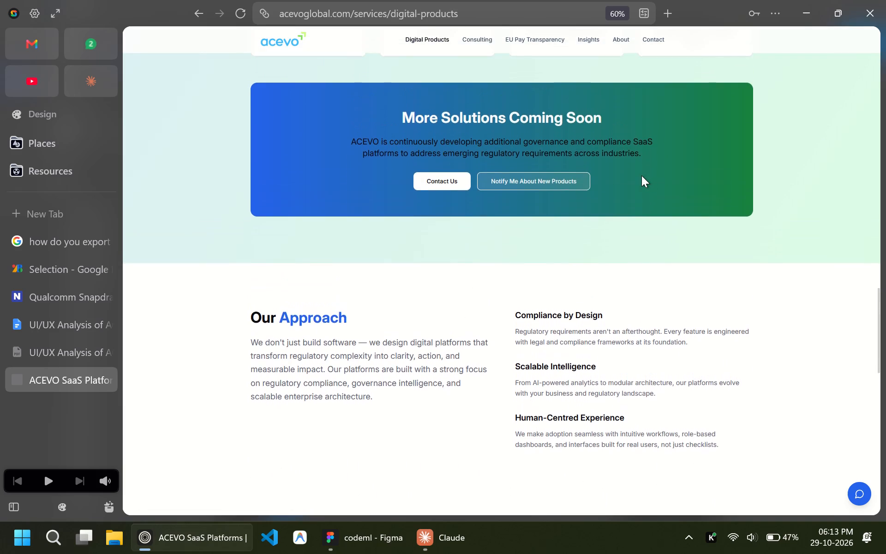
scroll(641, 175, "down", 15)
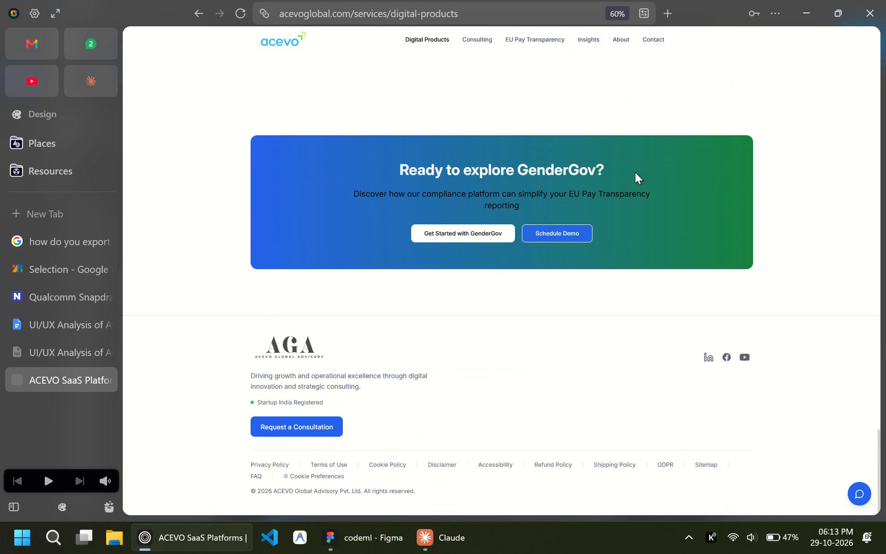
key("Print")
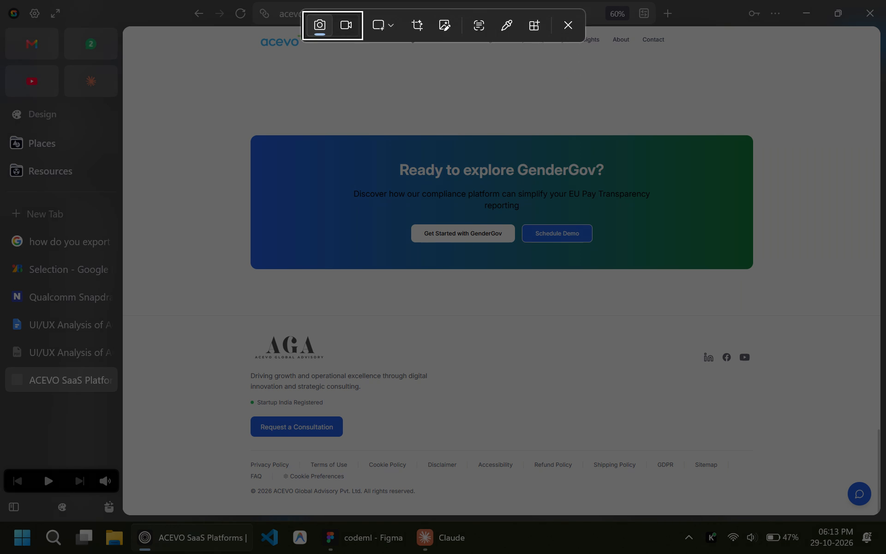
left_click_drag(243, 127, 763, 277)
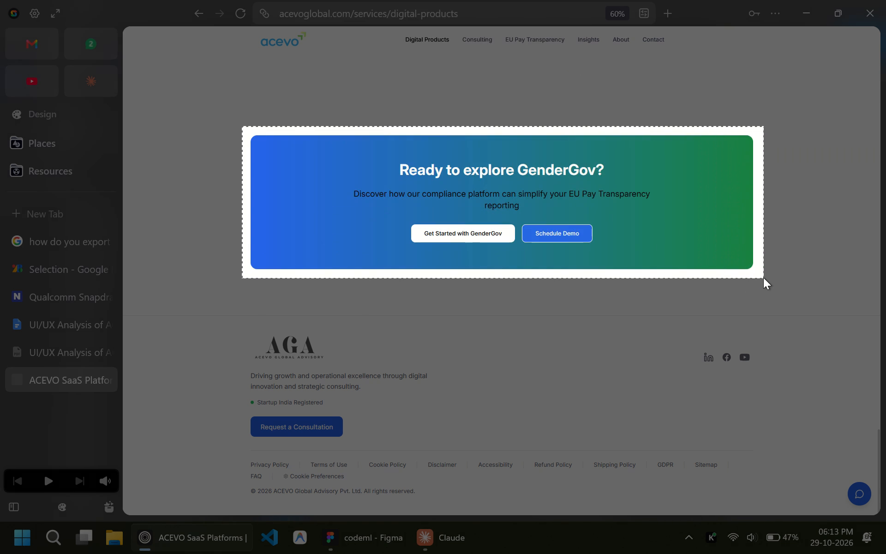
left_click_drag(763, 277, 761, 277)
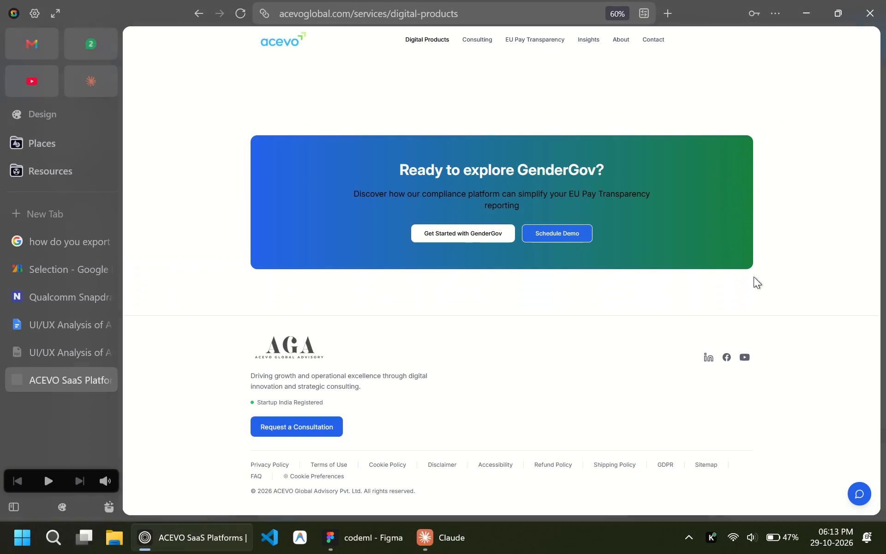
In the analysis document, insert the GenderGov card capture below the "Ready to transform your business?" image and shrink it to match that image's width.
left_click(56, 323)
left_click(609, 370)
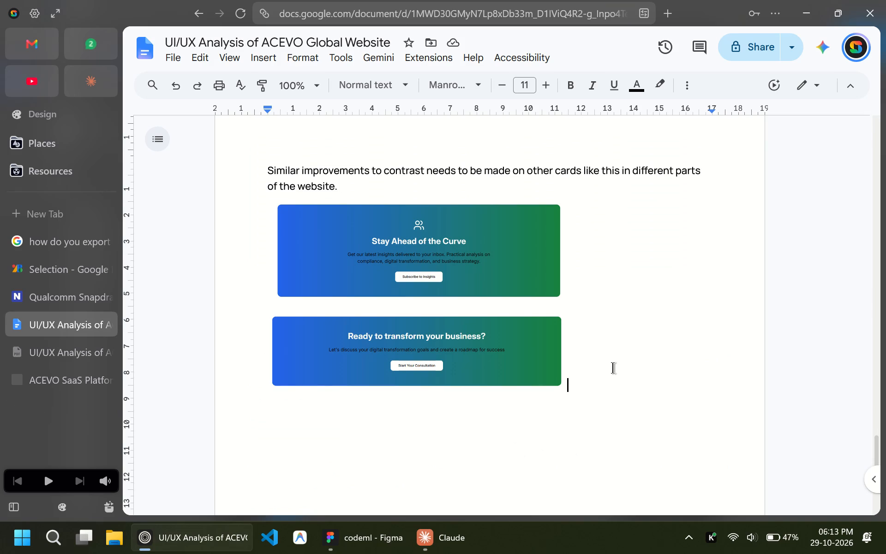
key("Return")
key("ctrl+v")
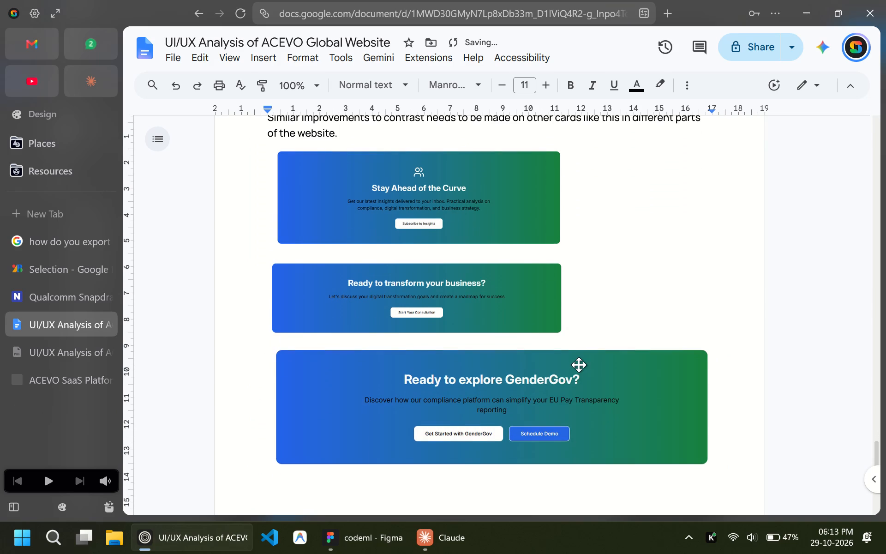
left_click(577, 367)
left_click_drag(714, 468, 564, 406)
left_click(800, 329)
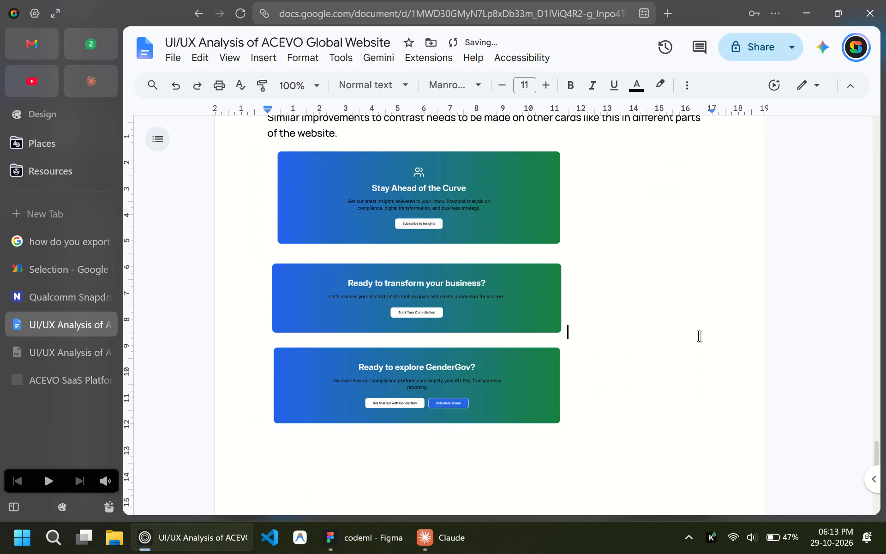
Add two new lines below the GenderGov card image in the analysis document.
scroll(687, 339, "up", 4)
scroll(682, 343, "down", 6)
left_click(587, 340)
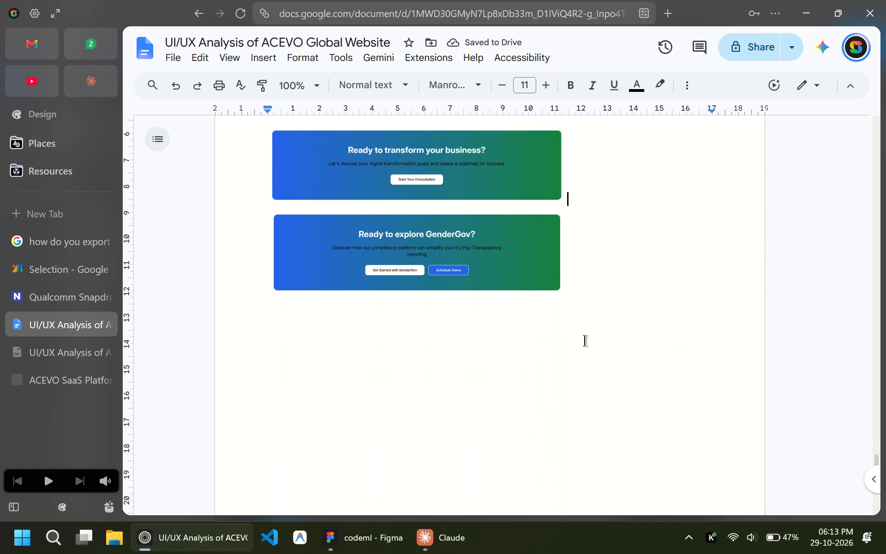
key("Return")
key("Return")
Return to the ACEVO Digital Products page and review its sections from the closing card up to the hero.
left_click(42, 381)
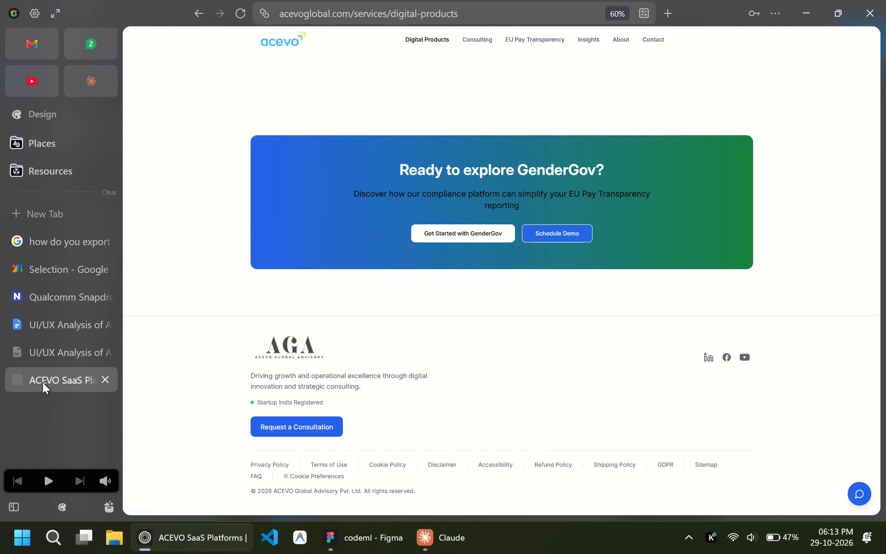
scroll(555, 189, "up", 18)
scroll(575, 180, "down", 7)
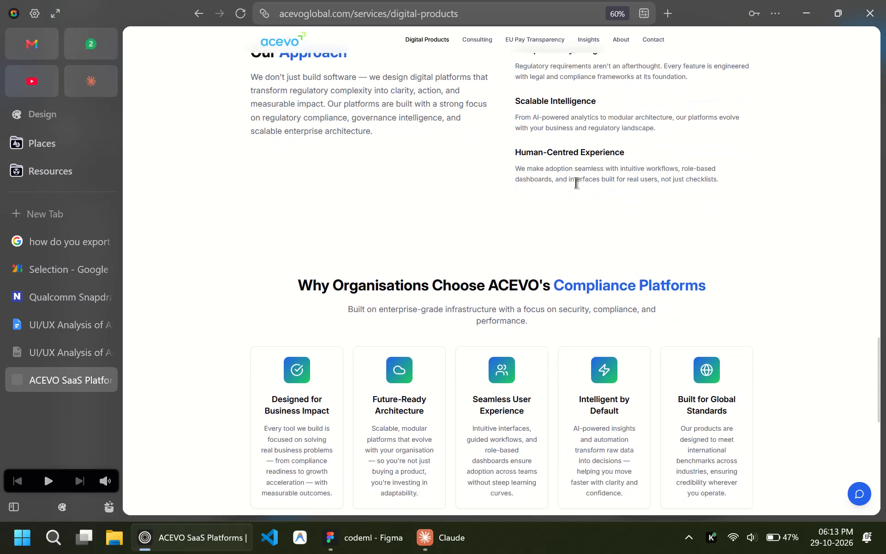
scroll(575, 182, "up", 13)
scroll(575, 182, "up", 15)
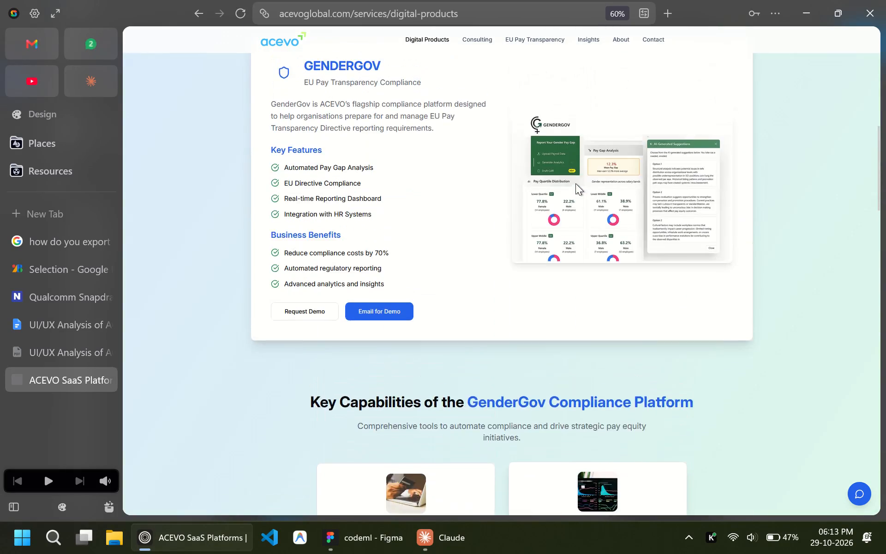
scroll(575, 183, "up", 19)
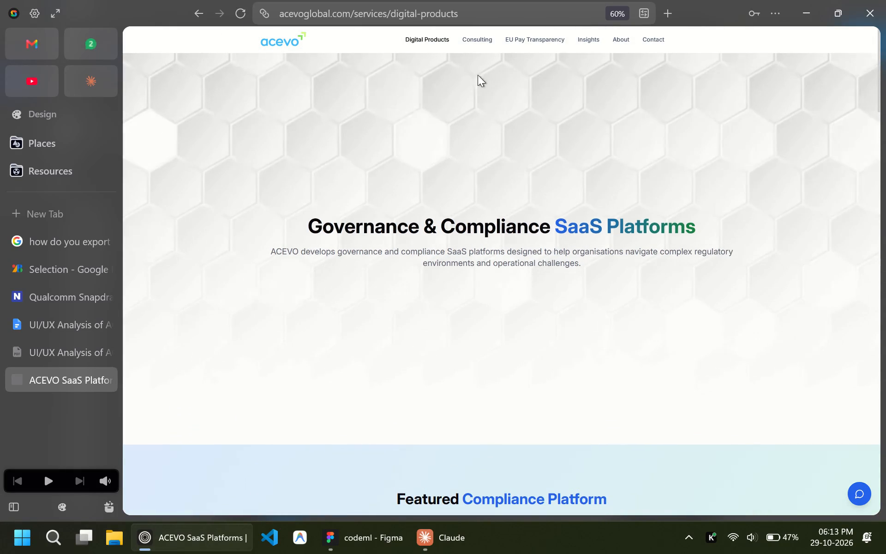
Take a full-page screenshot of the Digital Products page, check its preview and download it.
left_click(439, 42)
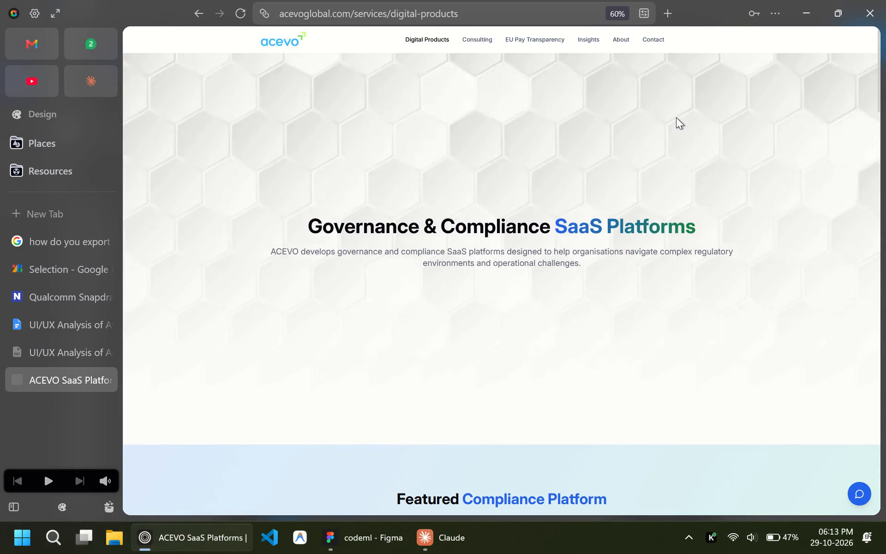
right_click(676, 117)
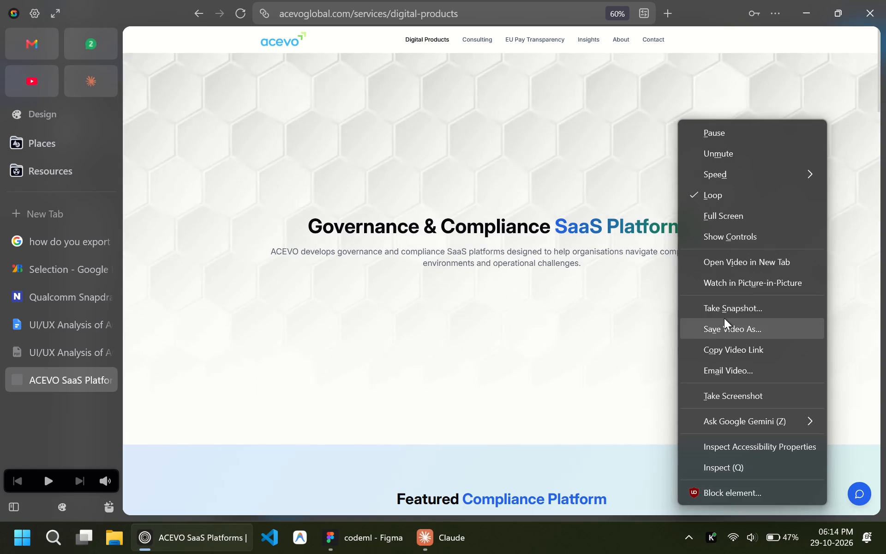
left_click(528, 205)
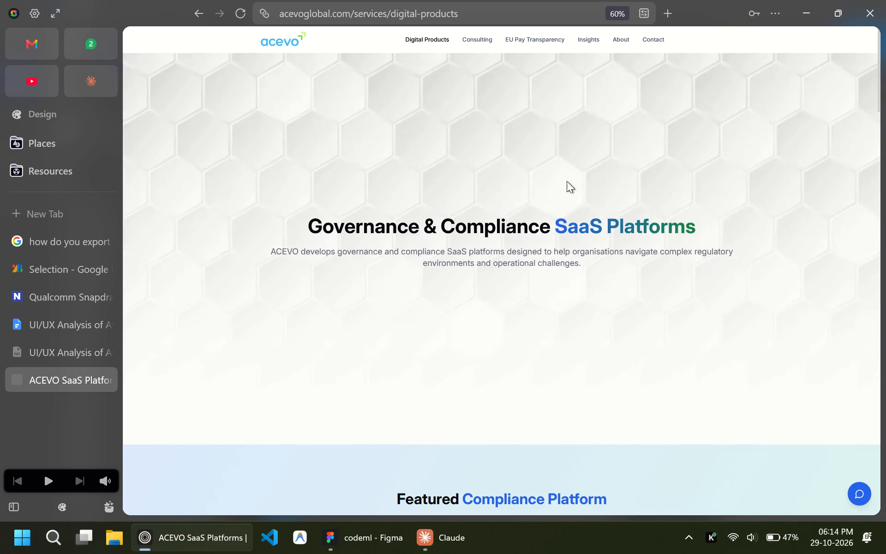
right_click(443, 85)
left_click(538, 364)
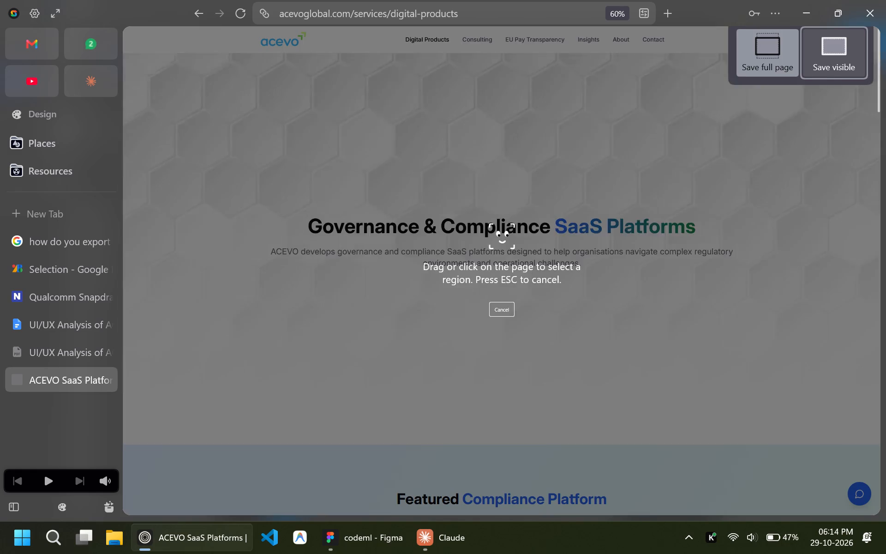
left_click(790, 61)
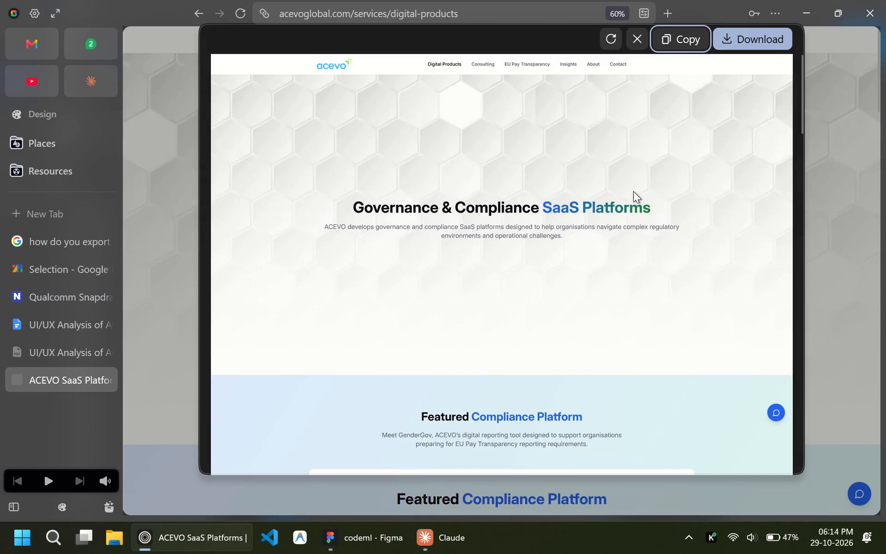
scroll(658, 220, "down", 19)
scroll(660, 194, "down", 10)
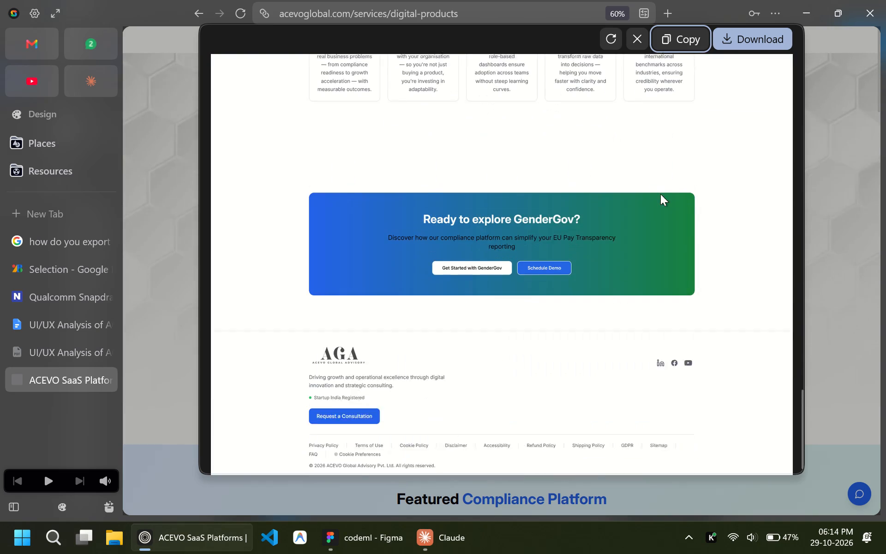
scroll(660, 194, "down", 7)
left_click(758, 36)
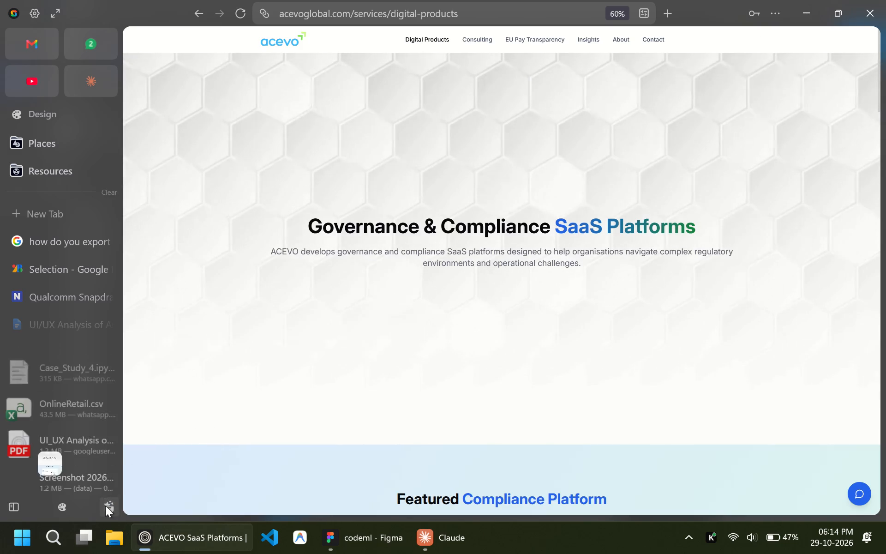
Open the downloaded full-page screenshot in Photos, maximized, and examine the layout from the featured platform section down to the GenderGov card.
left_click(53, 484)
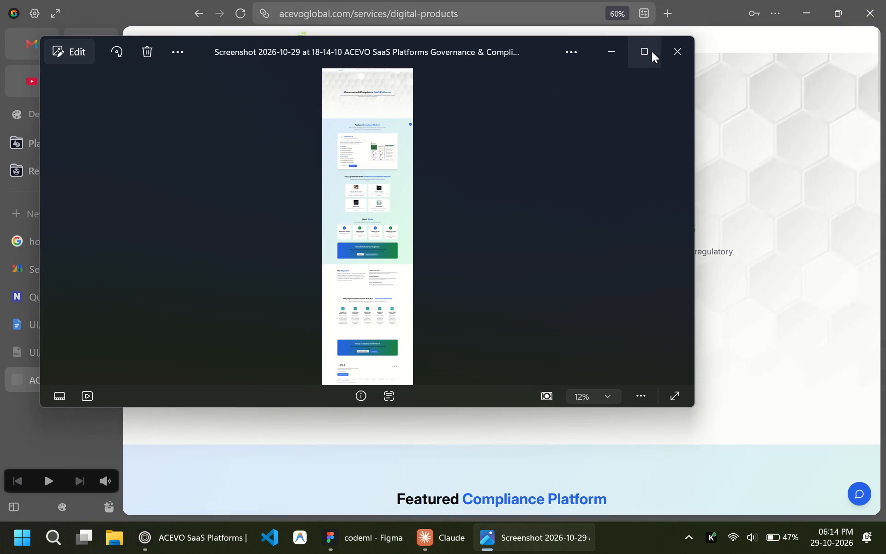
left_click(652, 51)
scroll(407, 158, "up", 14)
left_click_drag(436, 113, 436, 156)
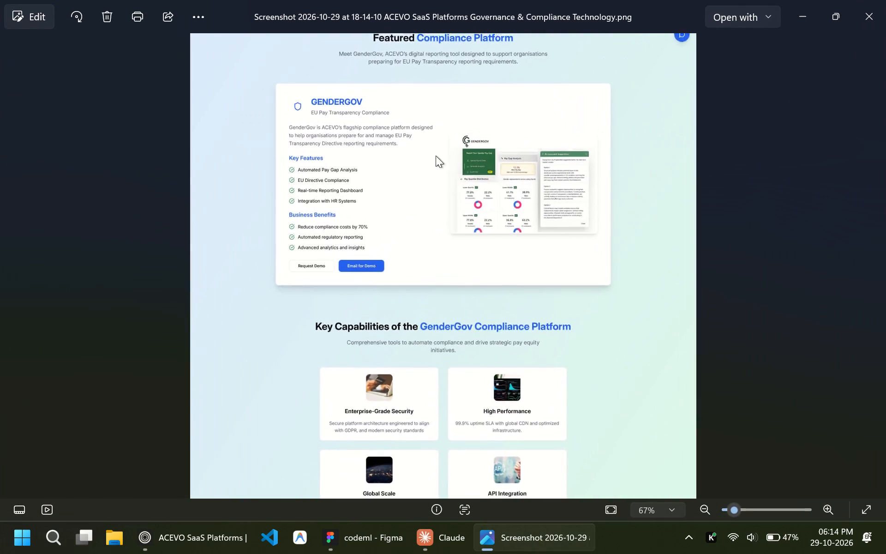
left_click_drag(436, 156, 442, 517)
left_click_drag(437, 447, 484, 132)
left_click_drag(483, 403, 505, 126)
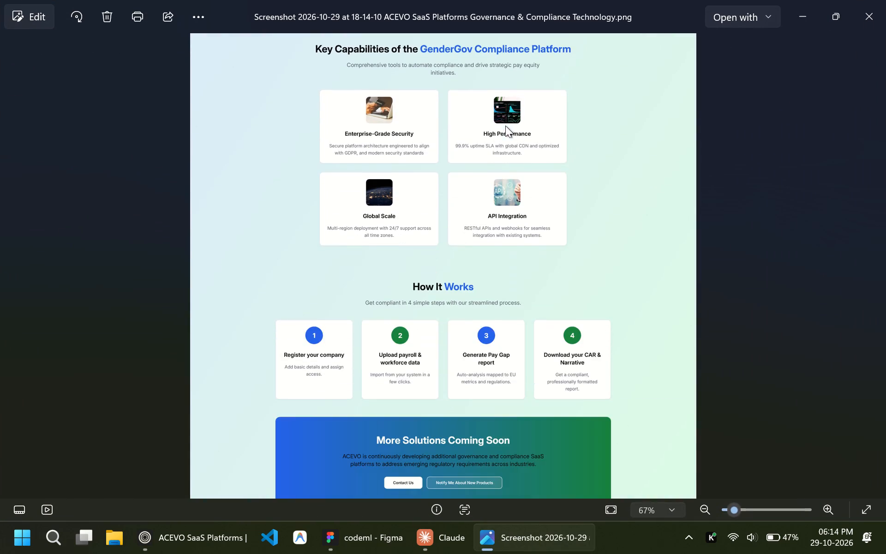
left_click_drag(485, 381, 498, 123)
left_click_drag(499, 393, 527, 134)
left_click_drag(528, 447, 528, 425)
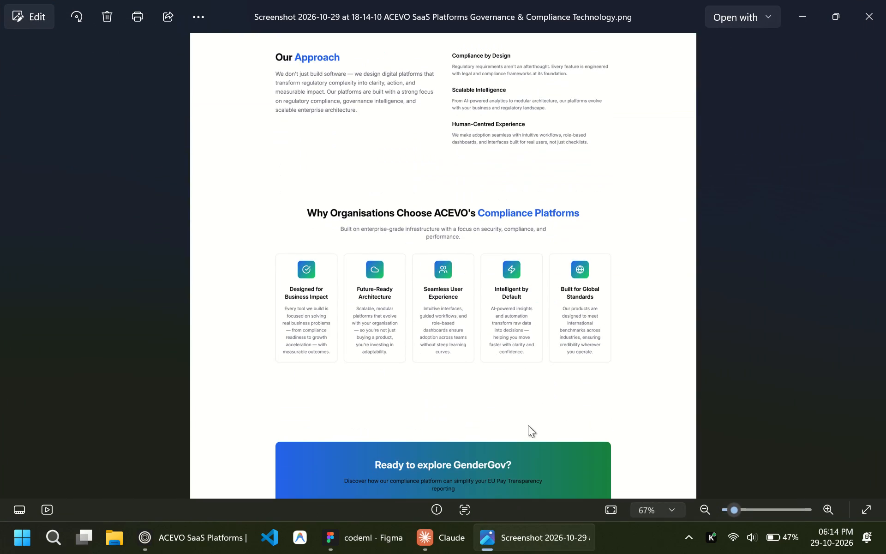
left_click_drag(528, 425, 528, 161)
scroll(575, 208, "up", 3)
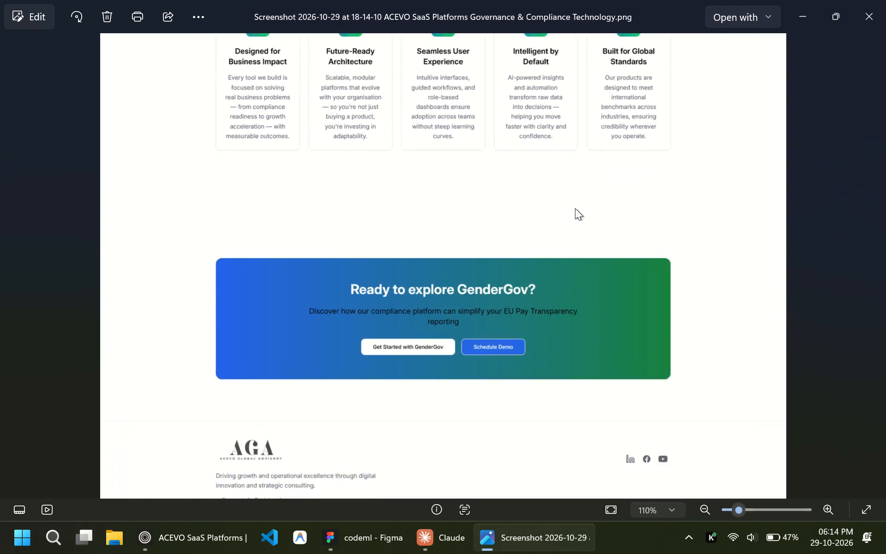
scroll(575, 208, "up", 3)
scroll(575, 208, "down", 2)
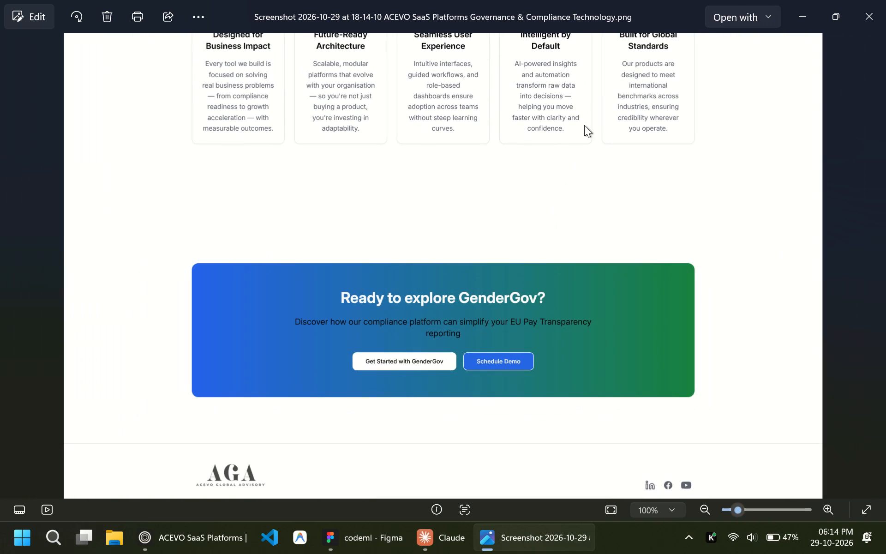
Examine the page screenshot again from the "Why Organisations Choose ACEVO's Compliance Platforms" section back up to the hero.
scroll(436, 289, "down", 9)
scroll(431, 283, "up", 5)
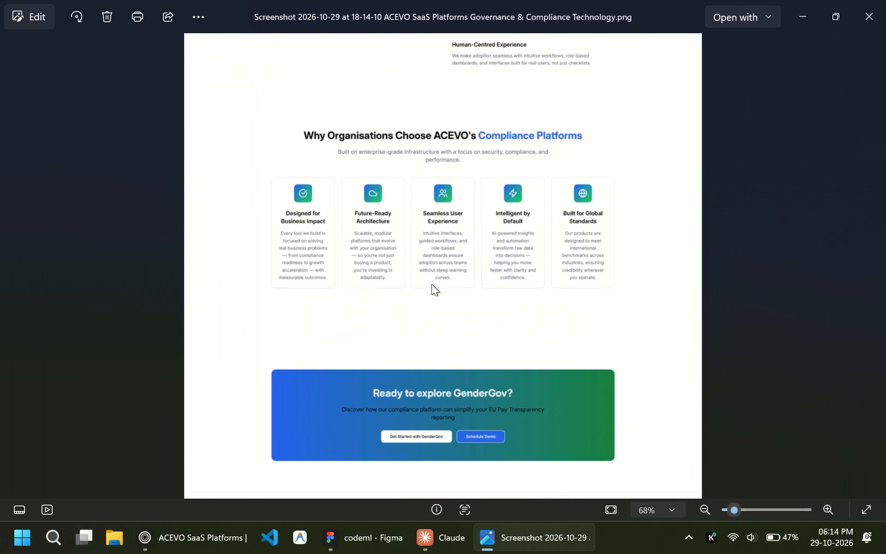
scroll(431, 284, "up", 2)
left_click_drag(432, 363, 437, 86)
left_click_drag(437, 86, 437, 321)
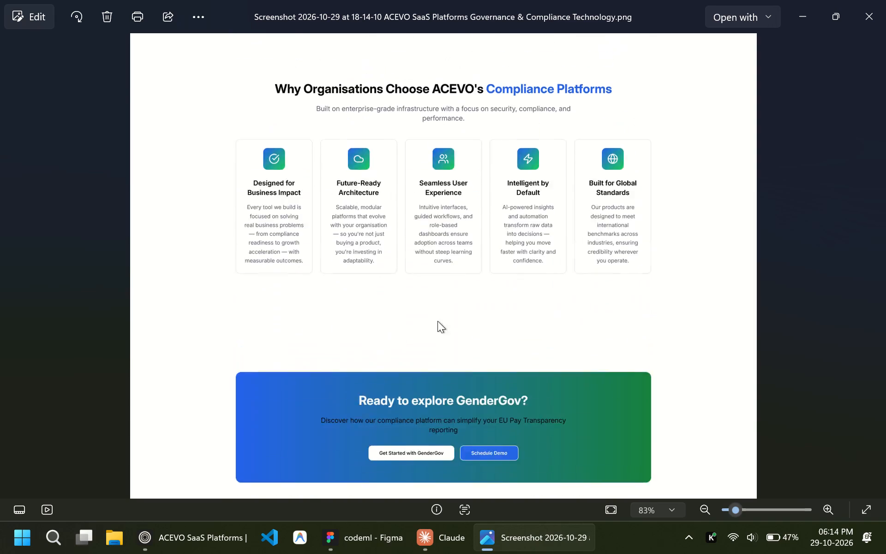
left_click_drag(437, 321, 437, 386)
left_click_drag(464, 106, 465, 401)
left_click_drag(453, 142, 453, 313)
left_click_drag(435, 170, 434, 253)
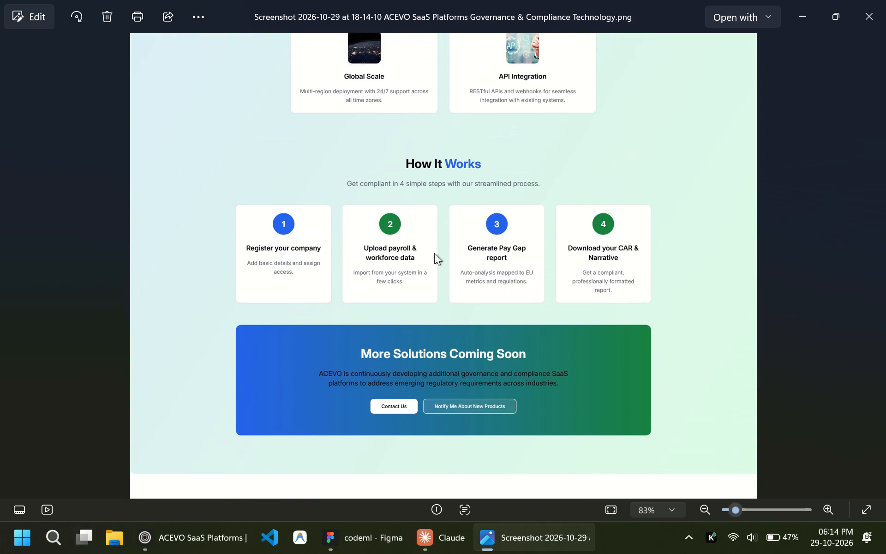
left_click_drag(434, 253, 434, 387)
left_click_drag(465, 115, 465, 347)
left_click_drag(458, 129, 465, 351)
left_click_drag(465, 176, 467, 398)
left_click_drag(472, 153, 476, 178)
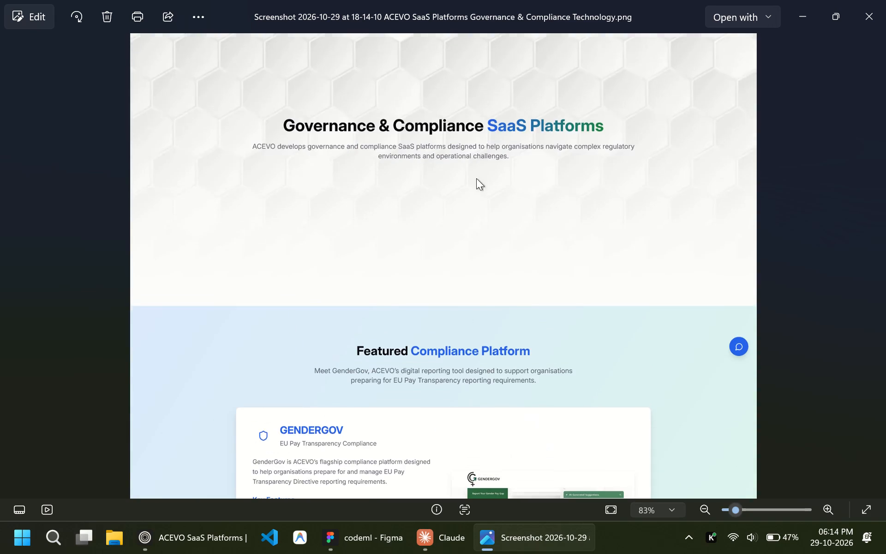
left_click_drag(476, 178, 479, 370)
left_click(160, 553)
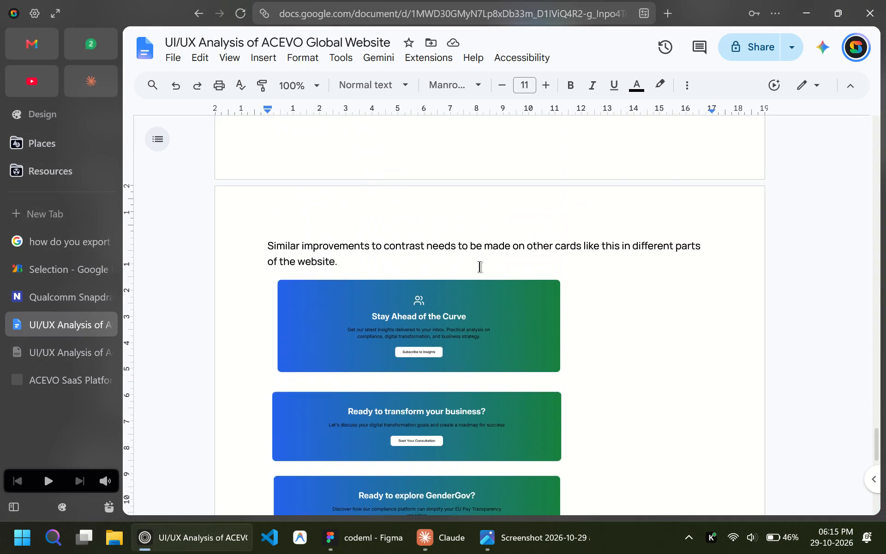
scroll(479, 266, "down", 6)
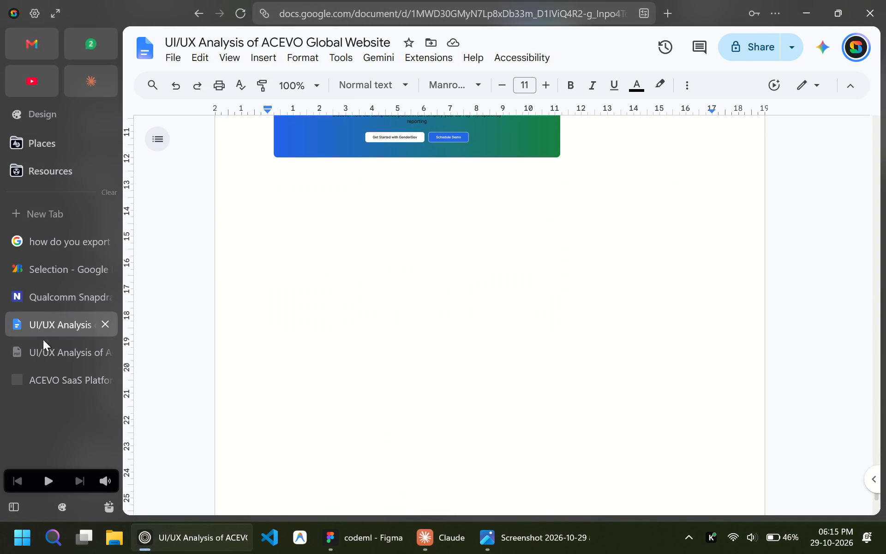
type("If we go to the Digital")
key("space")
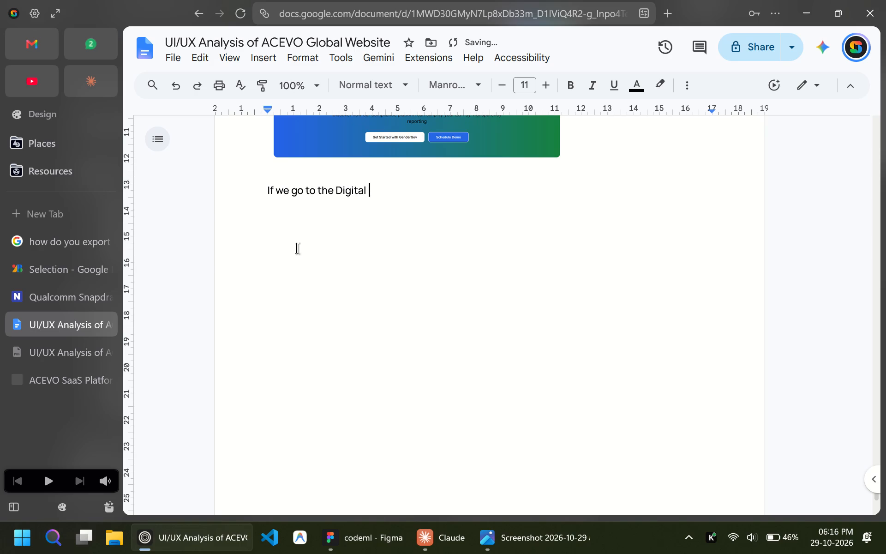
left_click(41, 379)
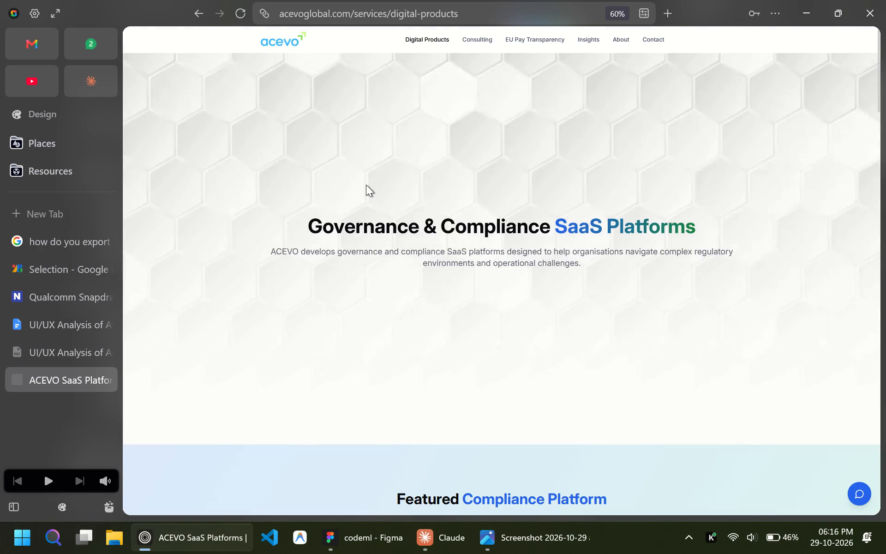
key("ctrl+Tab")
type("Products page:")
key("Return")
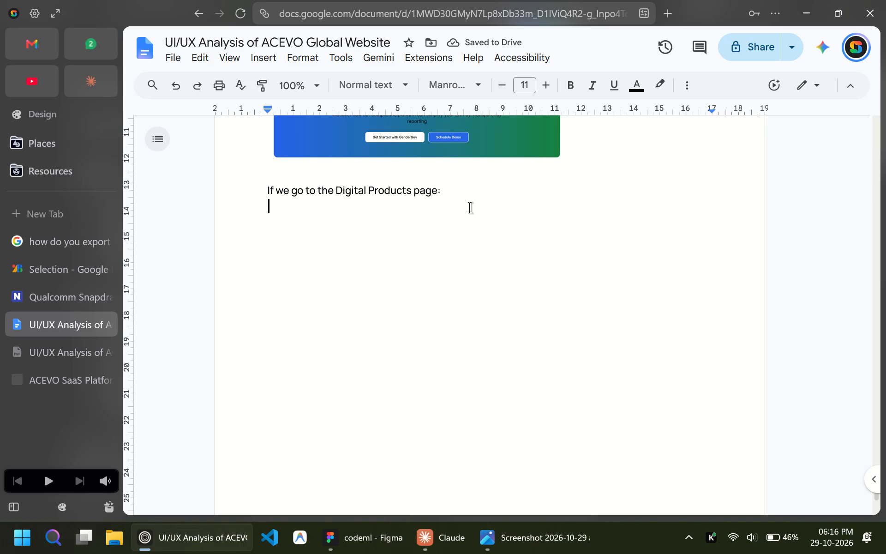
Capture the Digital Products page hero section as a screenshot and paste it below "If we go to the Digital Products page:" in the analysis document.
left_click(49, 371)
scroll(422, 252, "up", 6)
key("Print")
key("Print")
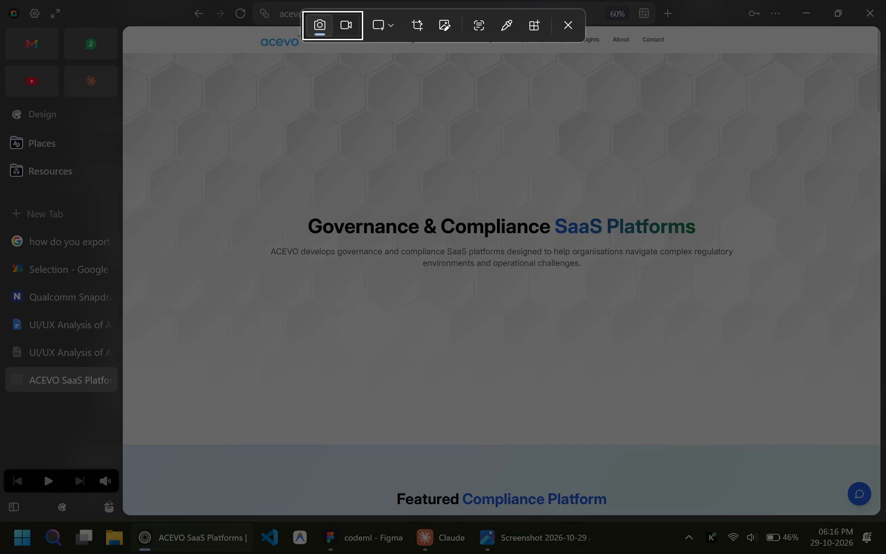
left_click_drag(216, 53, 709, 330)
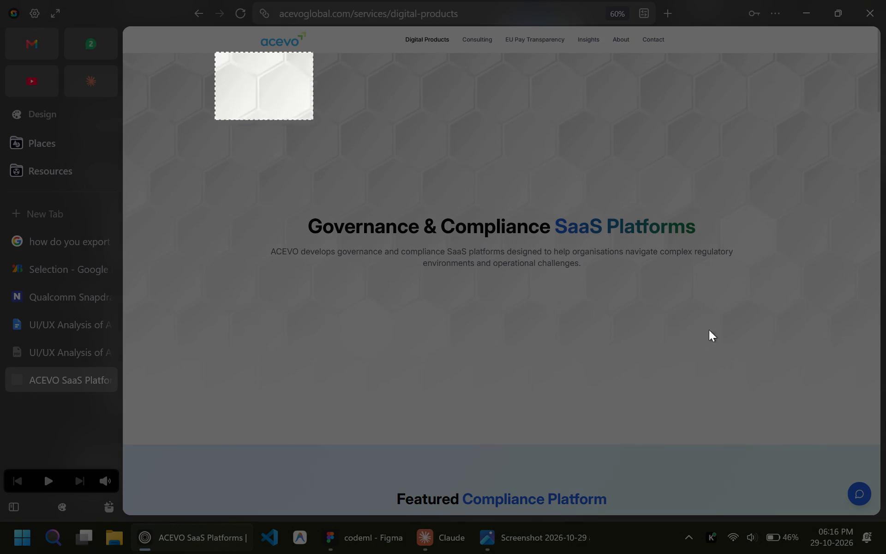
left_click_drag(709, 330, 804, 421)
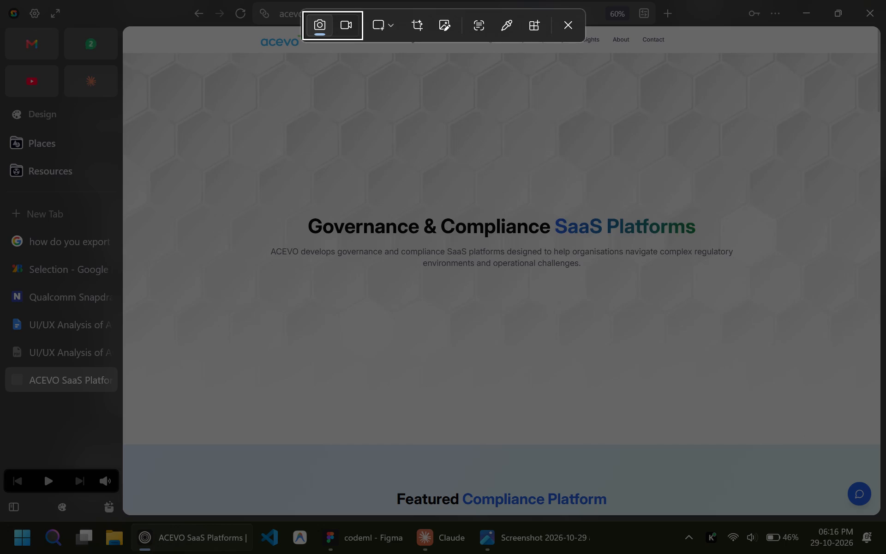
left_click_drag(227, 100, 746, 348)
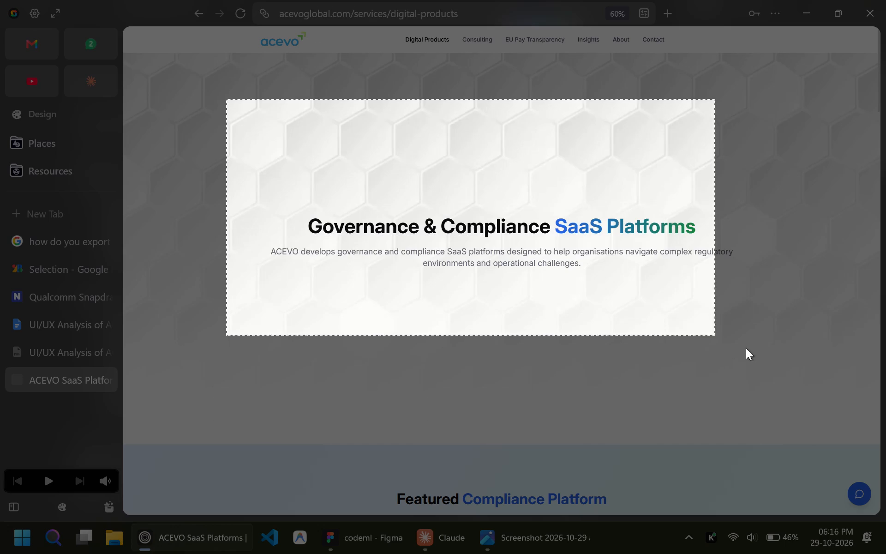
left_click_drag(746, 348, 781, 384)
left_click(52, 327)
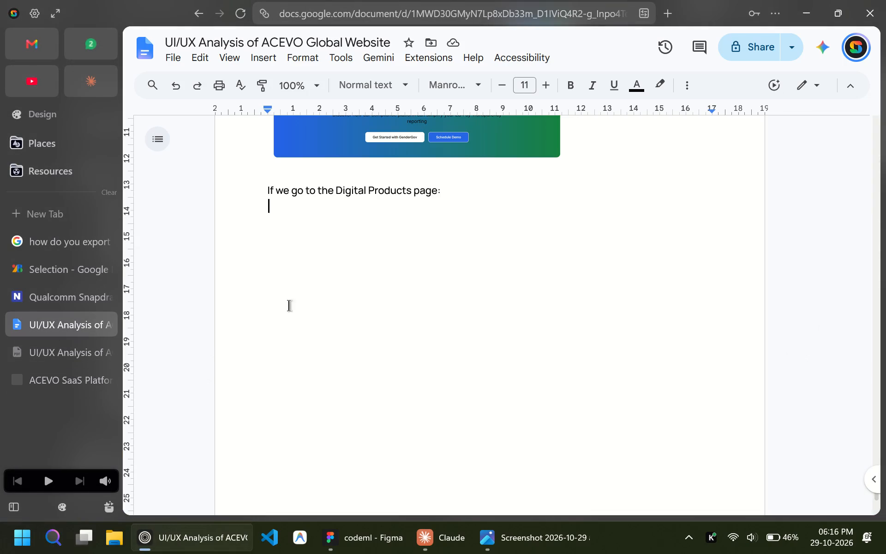
key("ctrl+v")
Give the pasted "Governance & Compliance SaaS Platforms" hero image a 1pt dashed border.
left_click(464, 310)
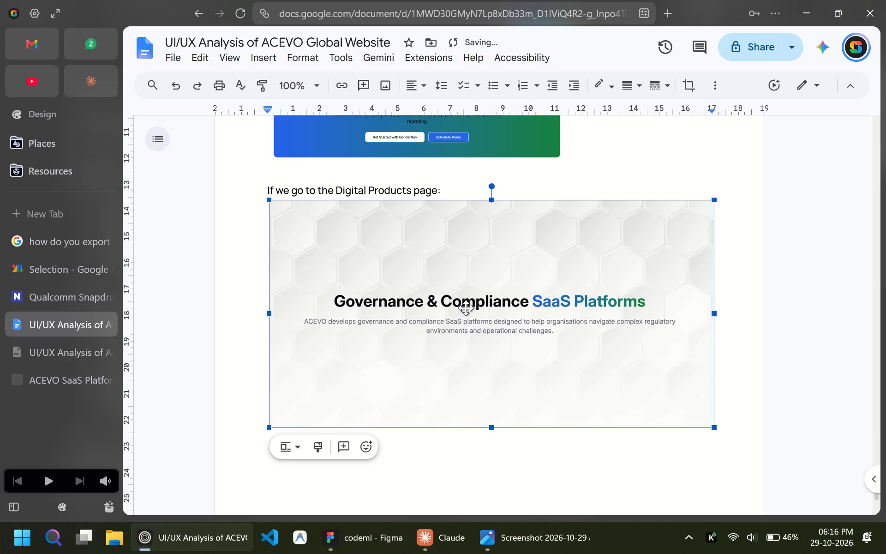
left_click(495, 123, "shift")
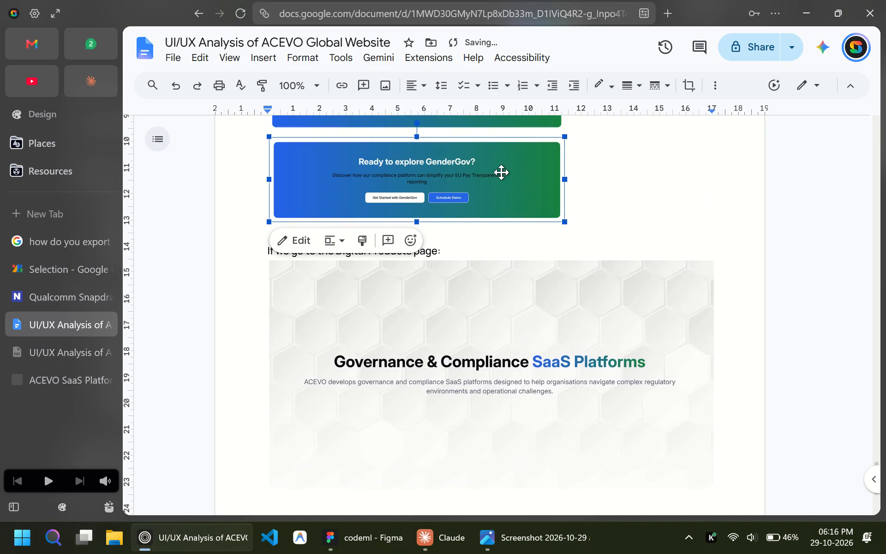
left_click(495, 340, "shift")
left_click(495, 188, "ctrl")
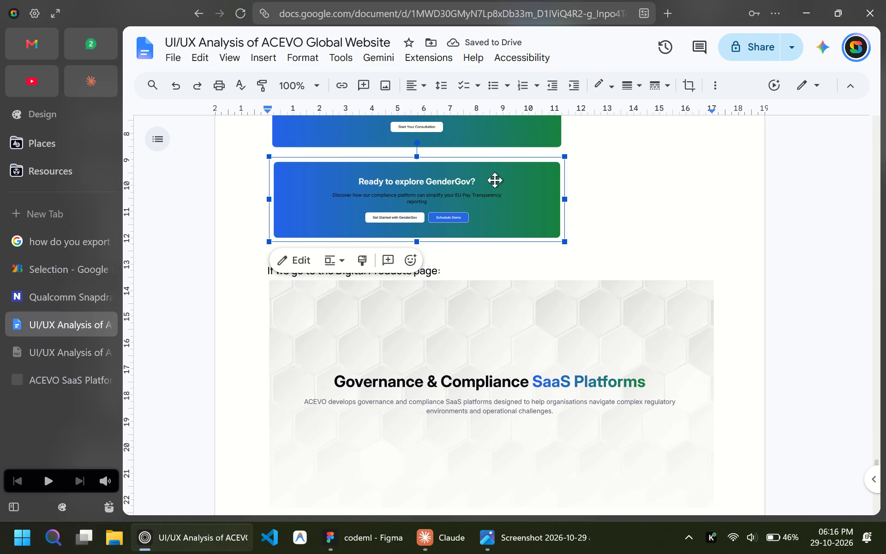
left_click(493, 340)
left_click(465, 183, "shift")
scroll(489, 290, "up", 2)
scroll(485, 245, "down", 5)
left_click(506, 227)
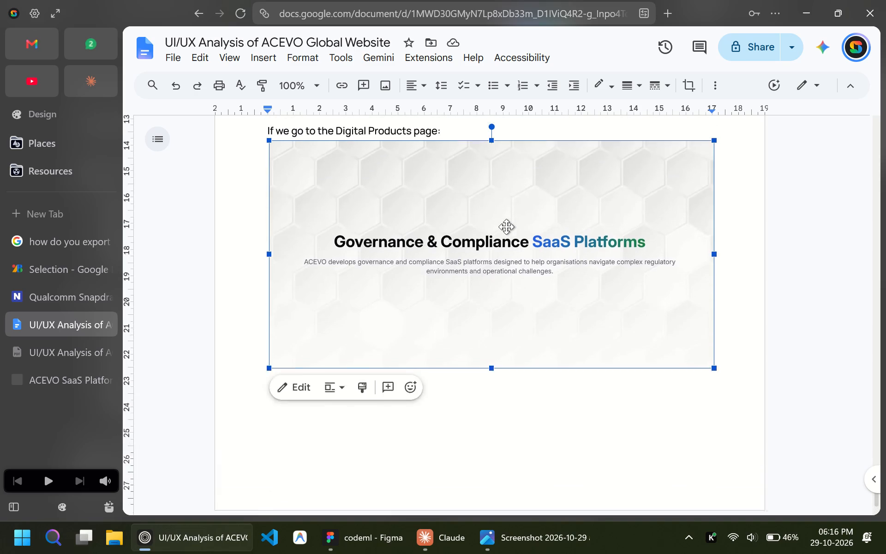
scroll(506, 227, "up", 2)
left_click(629, 90)
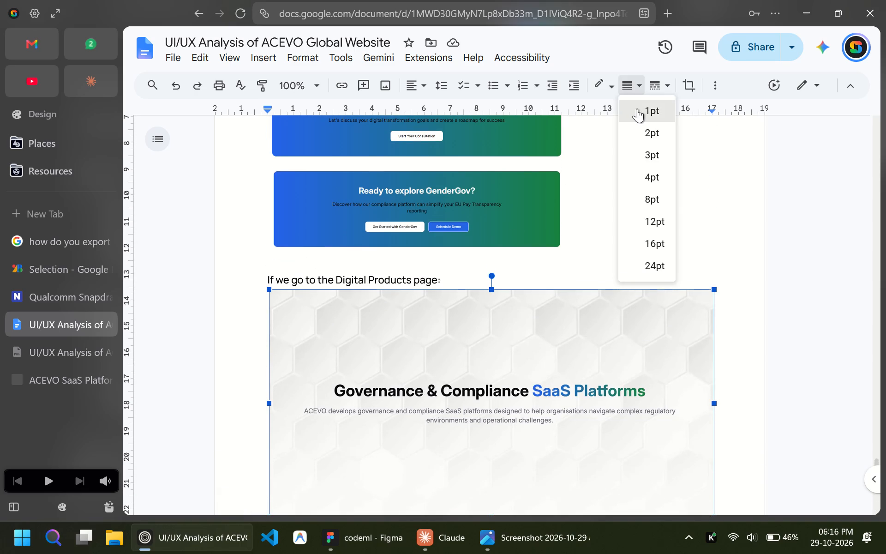
left_click(637, 108)
left_click(653, 84)
left_click(685, 157)
scroll(491, 245, "down", 7)
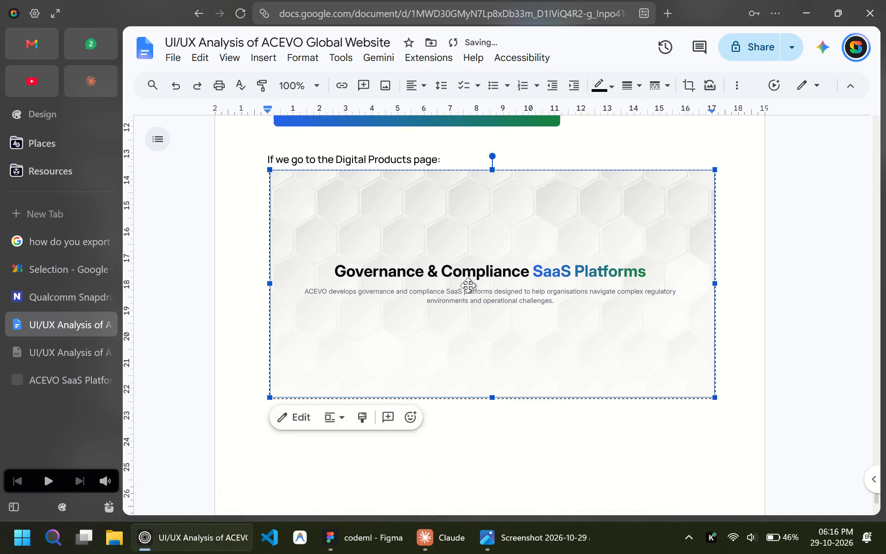
left_click(467, 345)
left_click(735, 375)
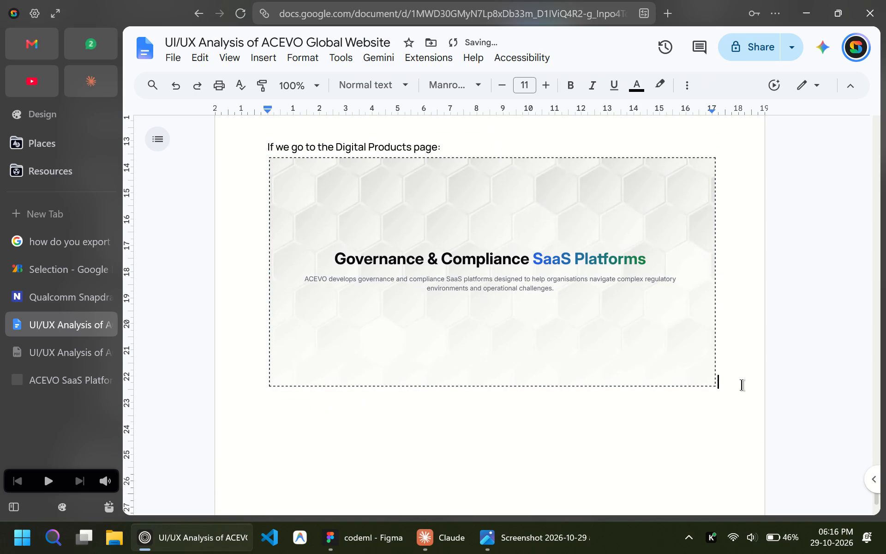
key("Return")
type("The")
key("space")
type("hero section misses")
key("space")
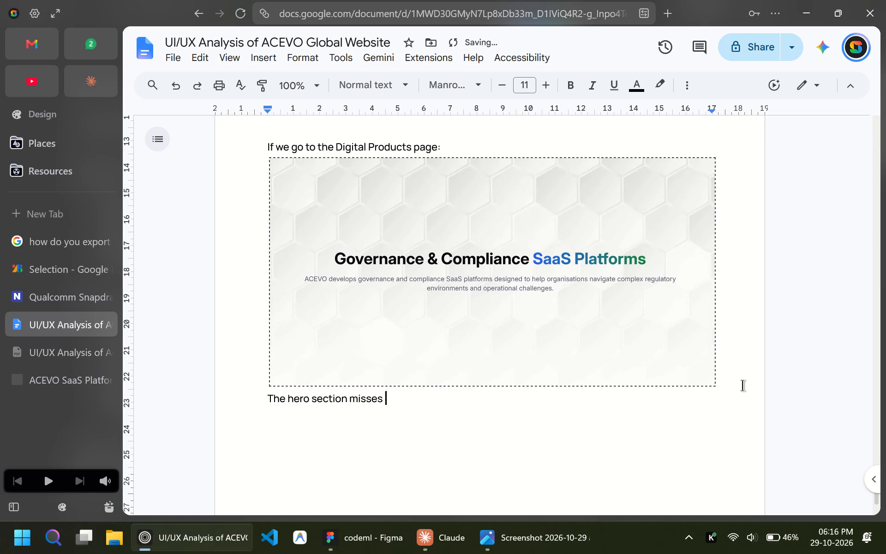
type("a")
key("space")
key("BackSpace")
key("BackSpace")
type("a")
key("space")
key("BackSpace")
type("ny call to action")
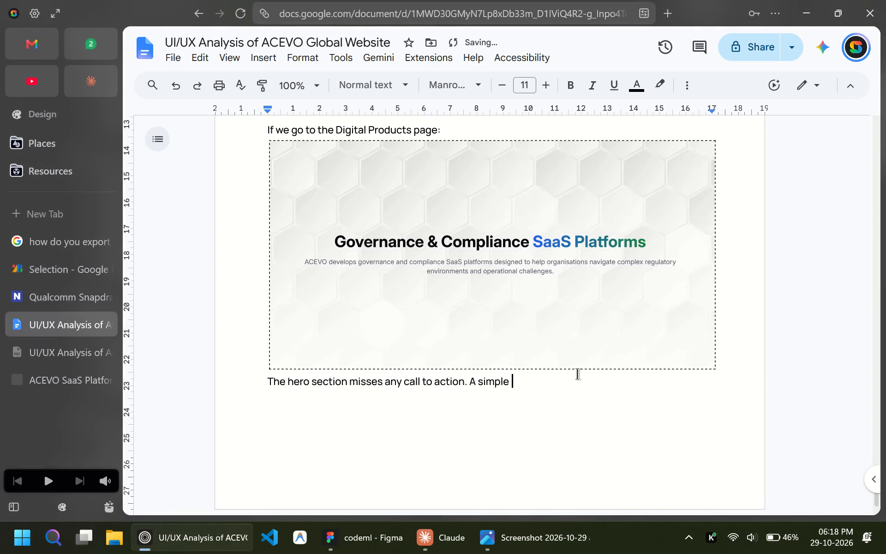
key("apostrophe")
Replace "misses" with "doesnt have" in the hero section sentence.
double_click(361, 380)
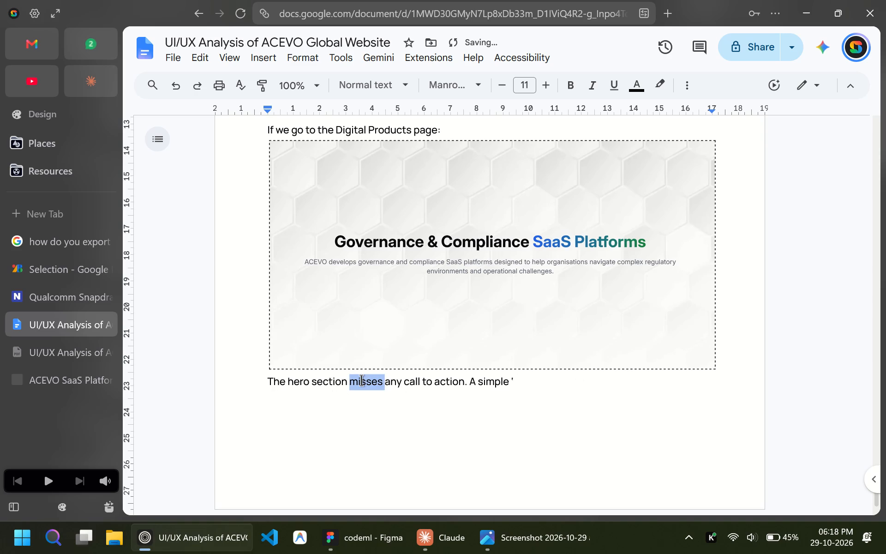
type("doesnt have")
key("space")
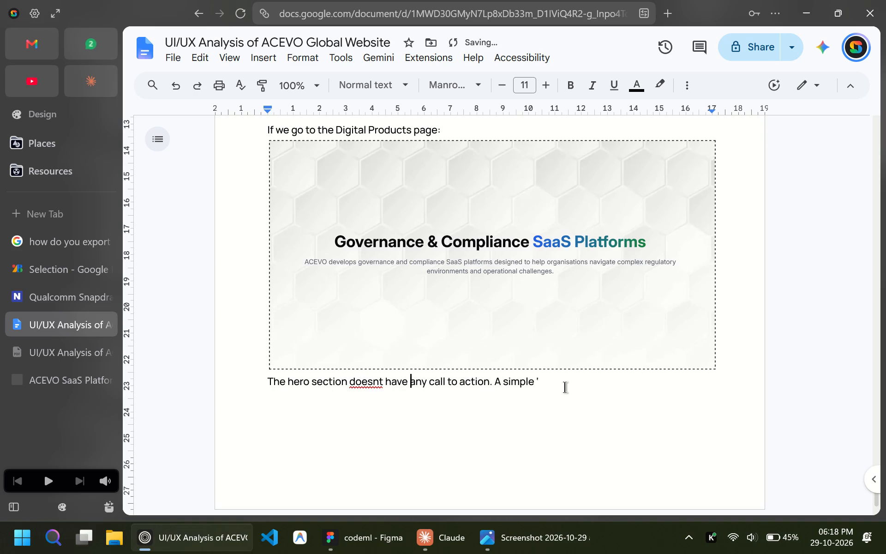
Complete the second sentence so it reads: A simple "Request a demo" button here would fix this.
left_click(564, 387)
key("BackSpace")
key("shift+quotedbl")
type("Request a demo")
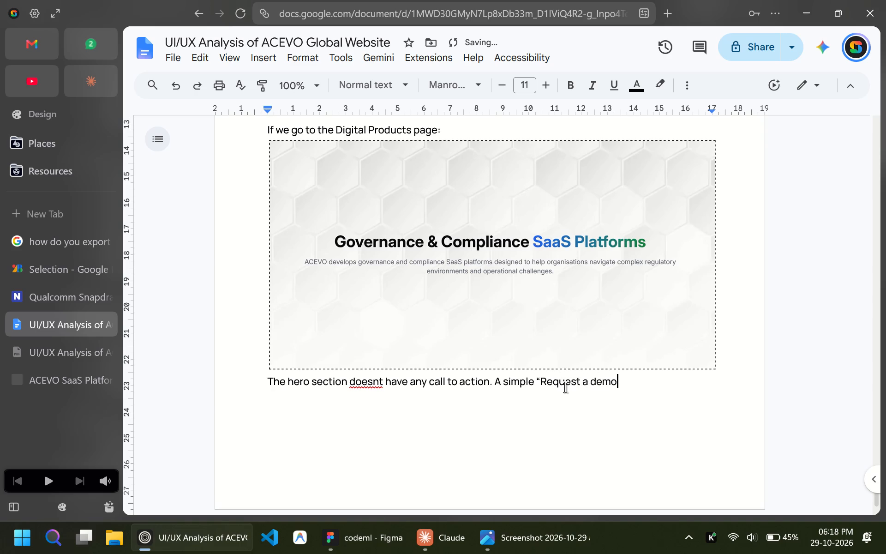
type("\" button here wpu")
key("BackSpace")
key("BackSpace")
type("ould fix this.")
key("space")
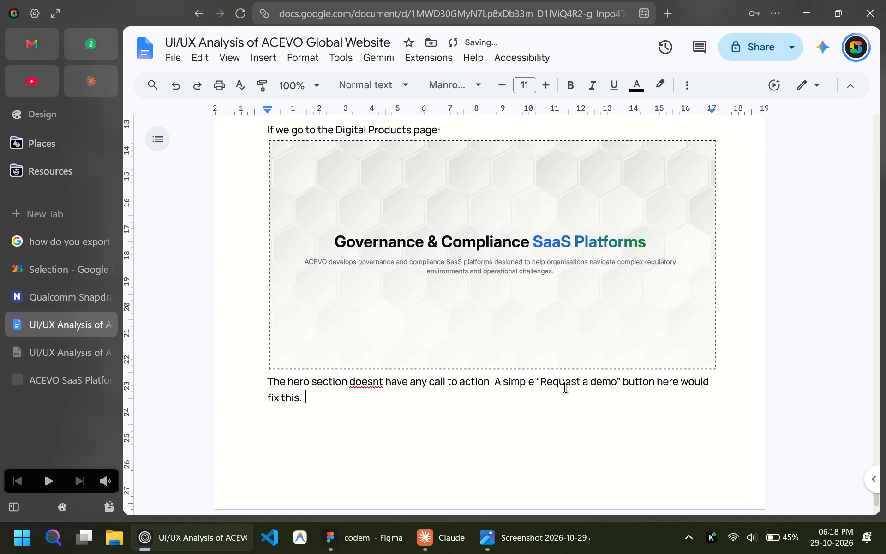
Correct the spelling of "doesnt" to "doesn't" in the hero section sentence.
scroll(414, 249, "up", 2)
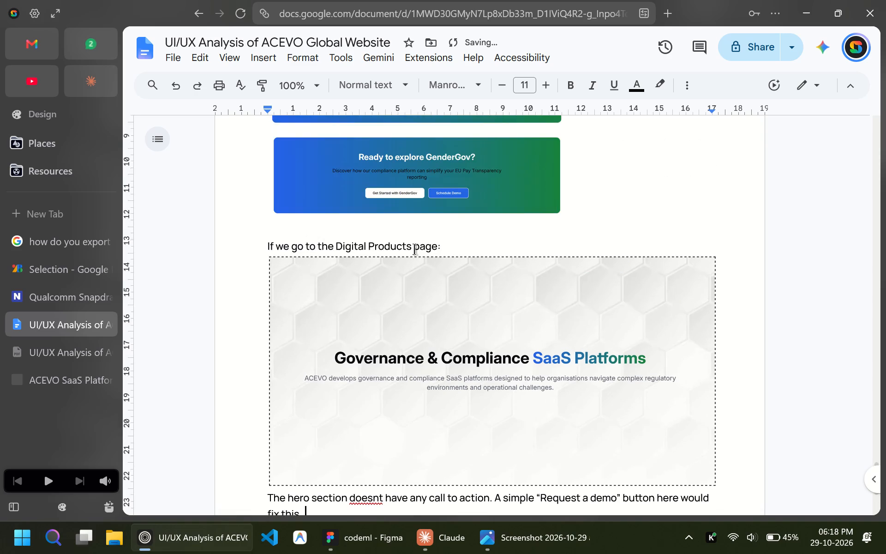
scroll(414, 257, "down", 2)
left_click(439, 238)
left_click(401, 417)
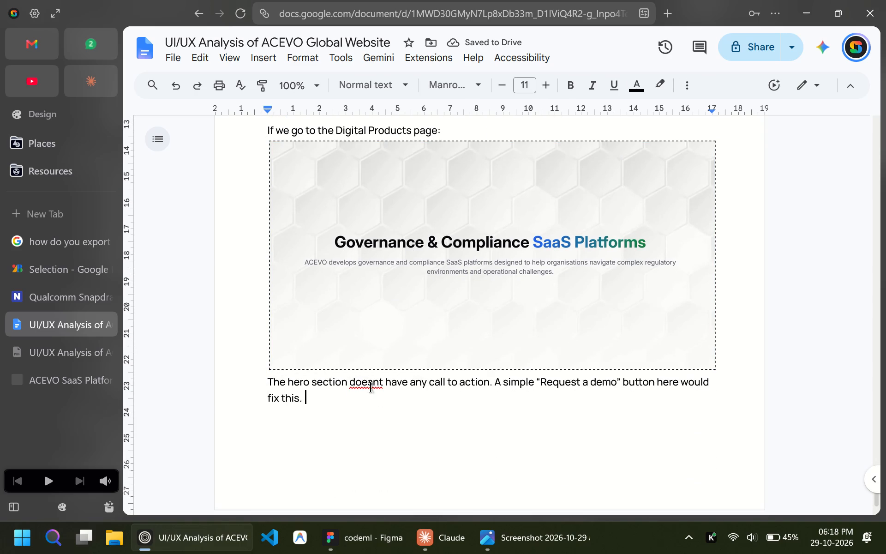
left_click(364, 376)
left_click(383, 362)
left_click(348, 394)
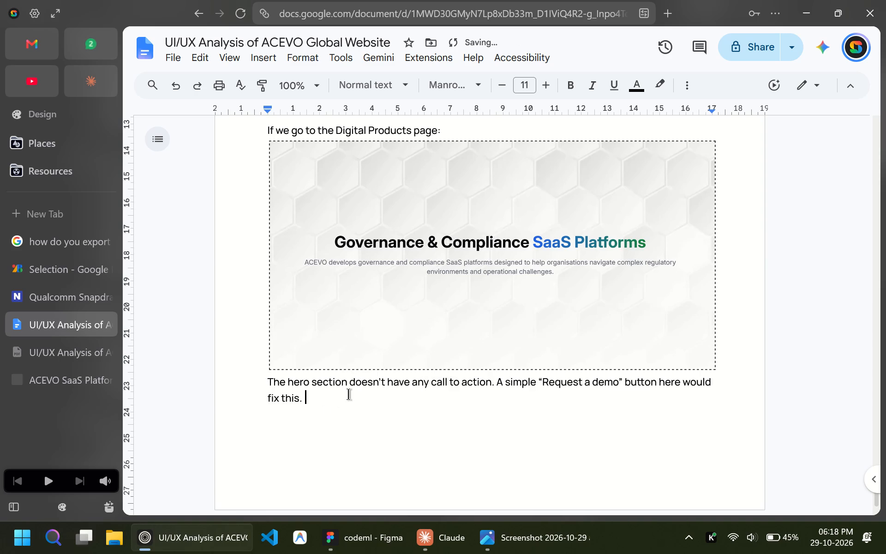
Examine the live Digital Products page again, from the closing banner up to the hero and back to Key Capabilities.
left_click(74, 374)
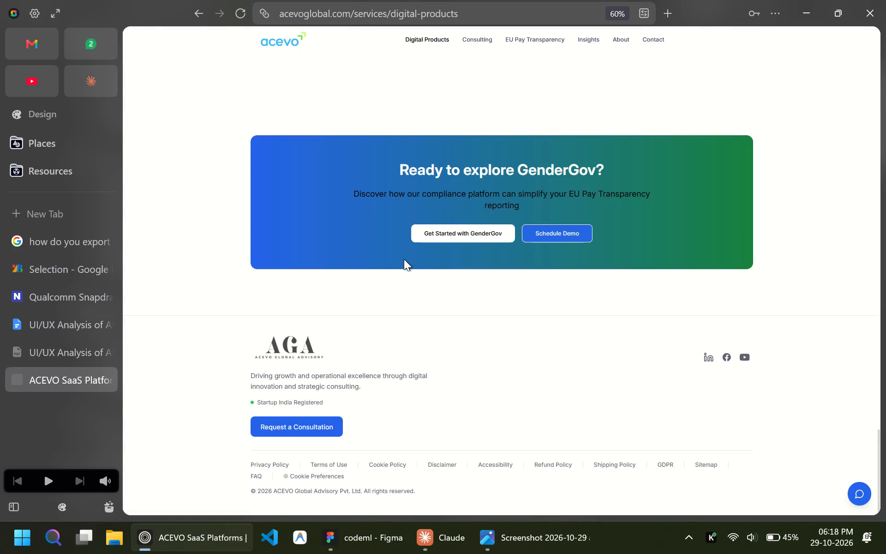
scroll(404, 259, "down", 7)
scroll(406, 254, "up", 9)
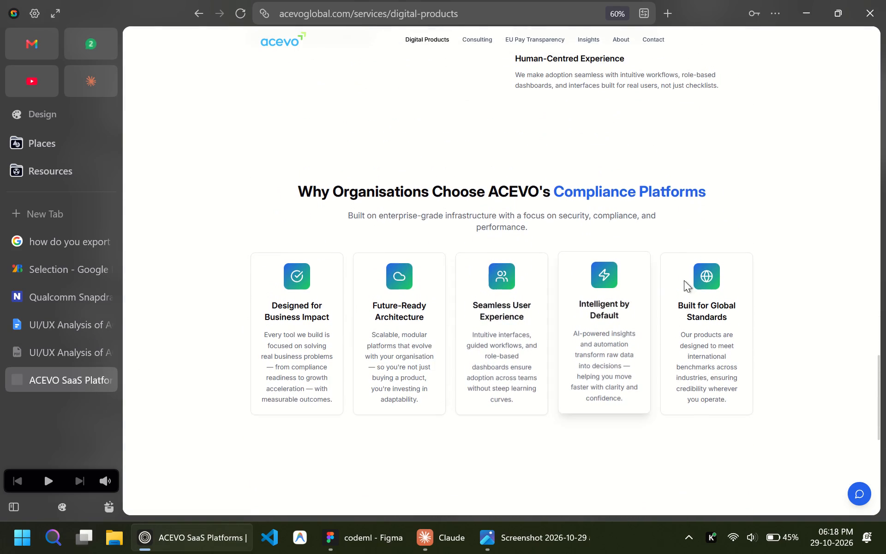
scroll(723, 260, "up", 5)
scroll(630, 225, "up", 9)
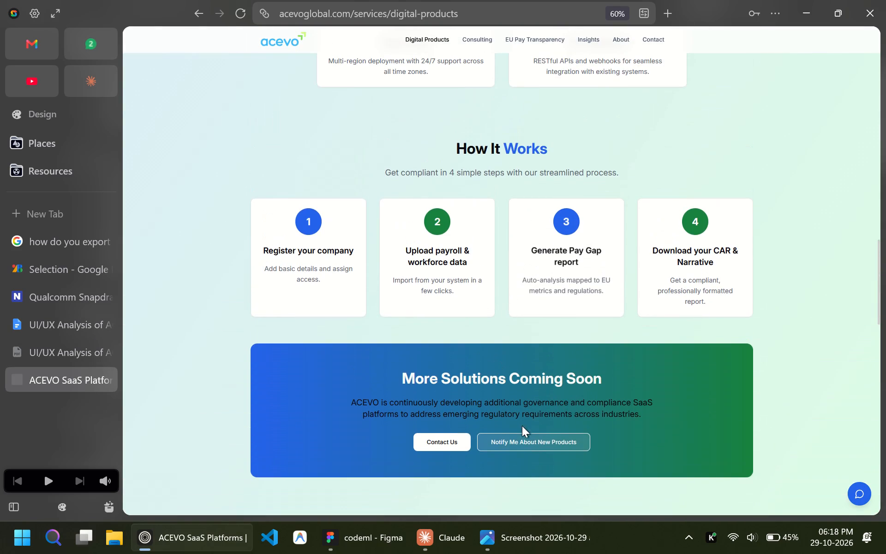
scroll(521, 229, "up", 14)
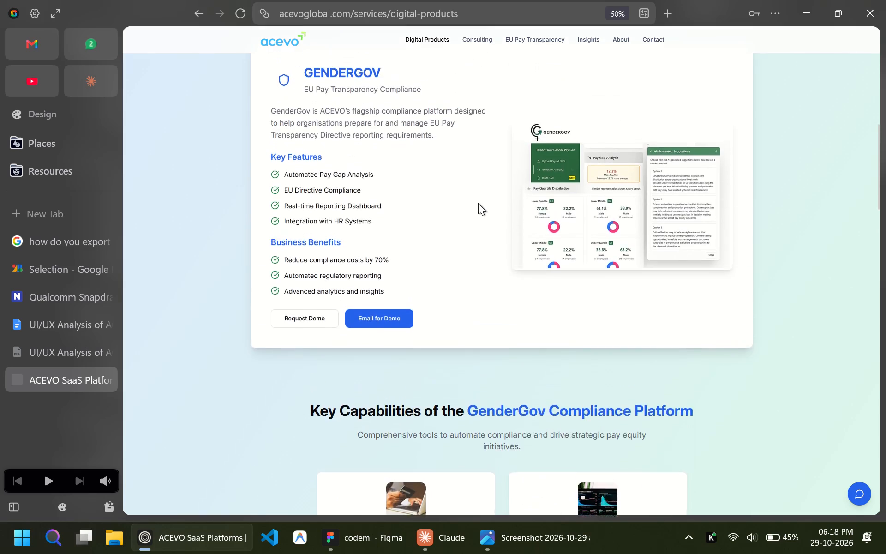
scroll(478, 203, "up", 15)
scroll(478, 203, "up", 7)
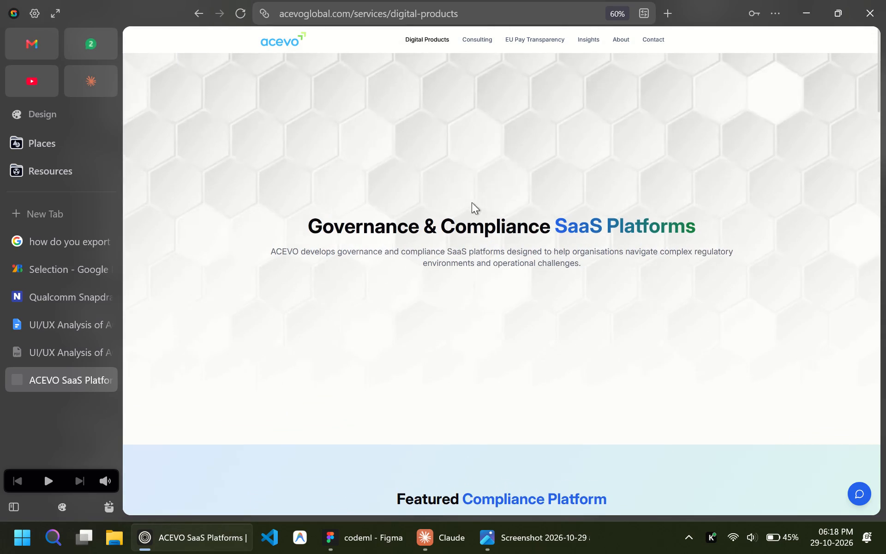
scroll(473, 114, "down", 14)
scroll(473, 114, "up", 3)
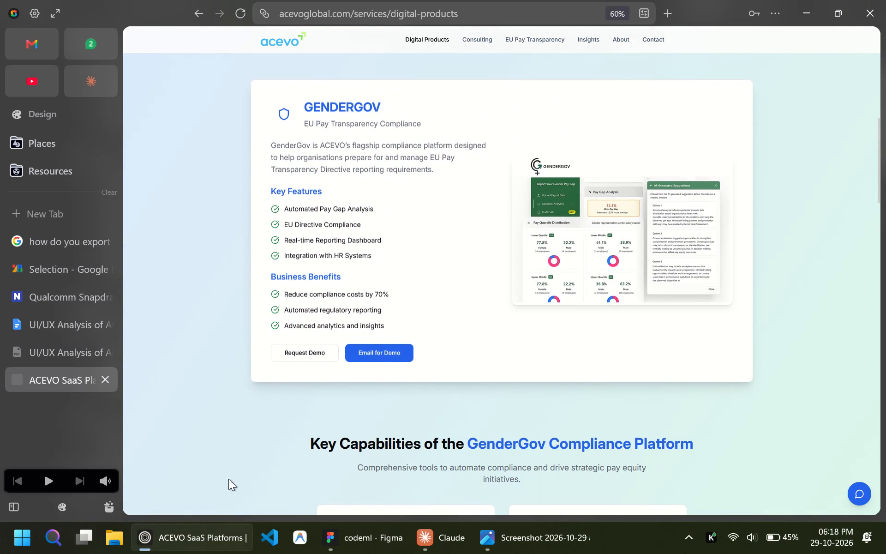
scroll(445, 359, "down", 7)
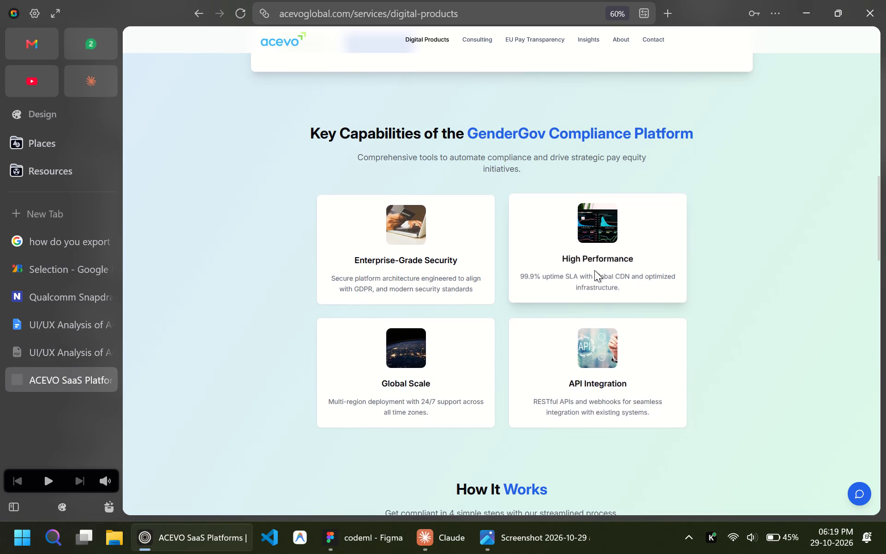
Test what Request Demo and Email for Demo each open on the GenderGov card, returning to the page after each.
scroll(594, 270, "up", 6)
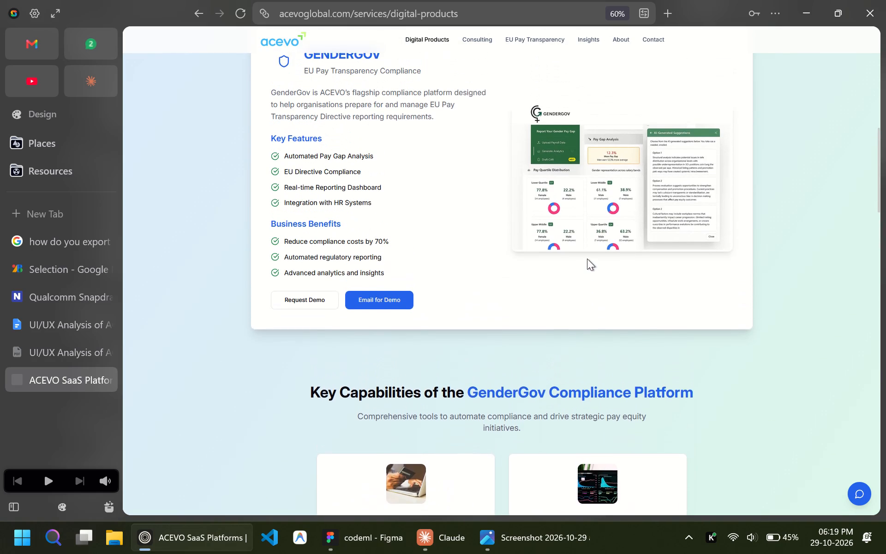
scroll(587, 259, "up", 1)
left_click(317, 347)
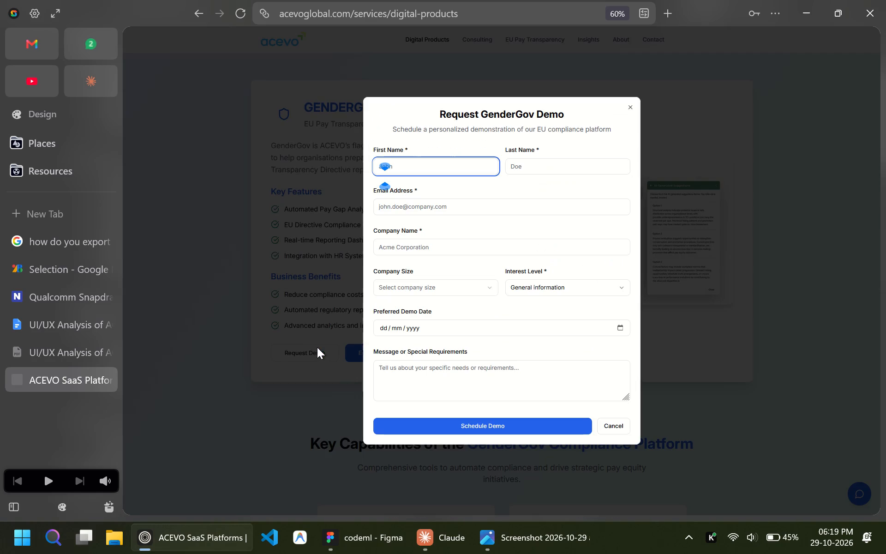
left_click(729, 194)
left_click(389, 349)
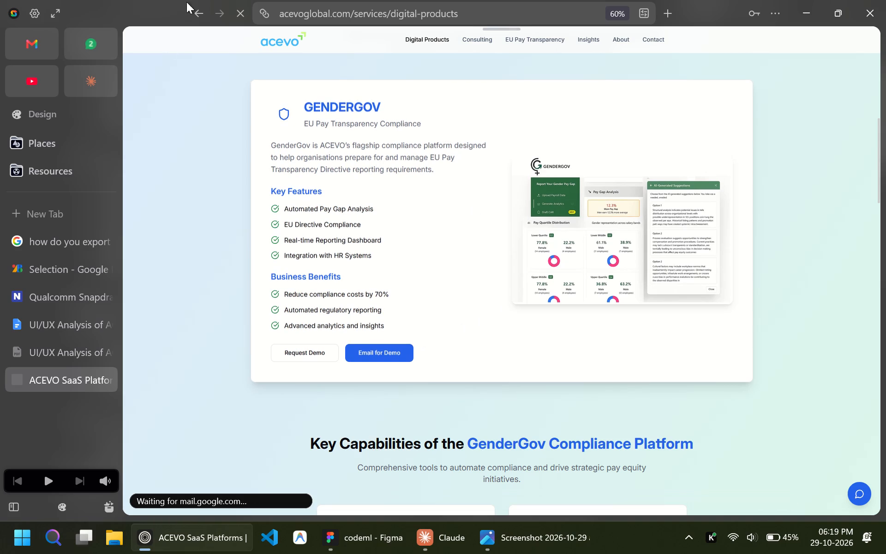
left_click(202, 9)
scroll(510, 210, "down", 11)
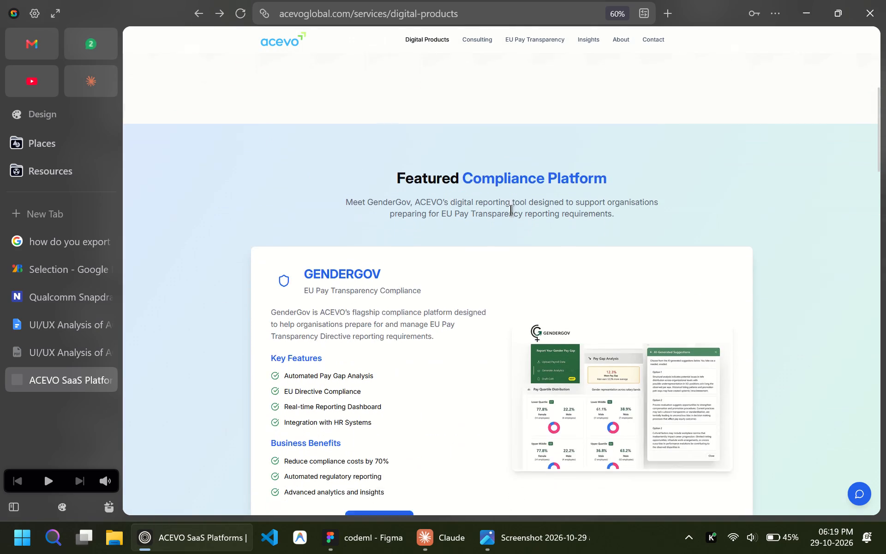
scroll(510, 210, "up", 1)
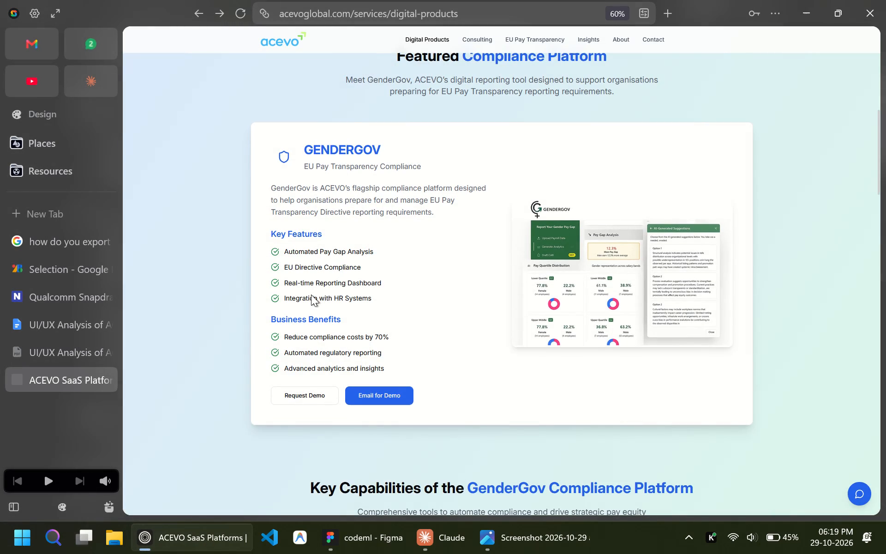
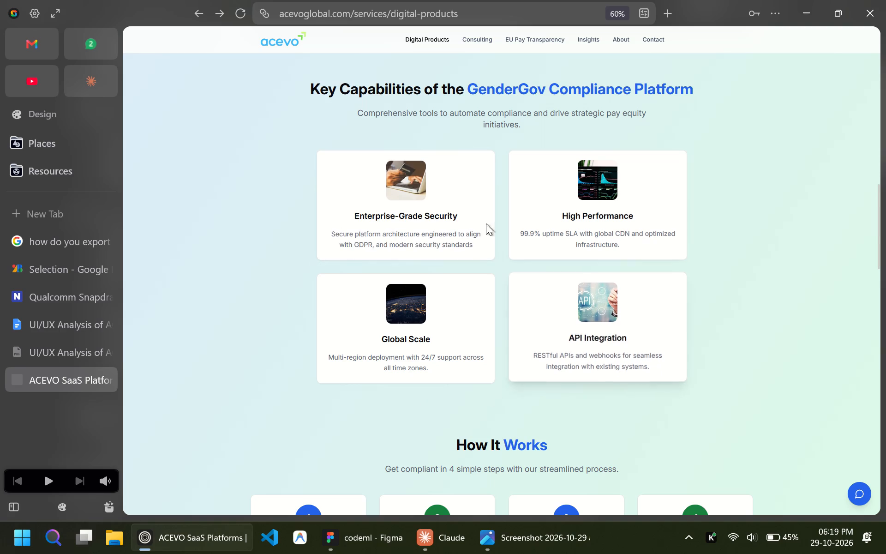
Examine the Digital Products page from Key Capabilities through How It Works and Our Approach to the closing GenderGov banner.
scroll(418, 257, "down", 5)
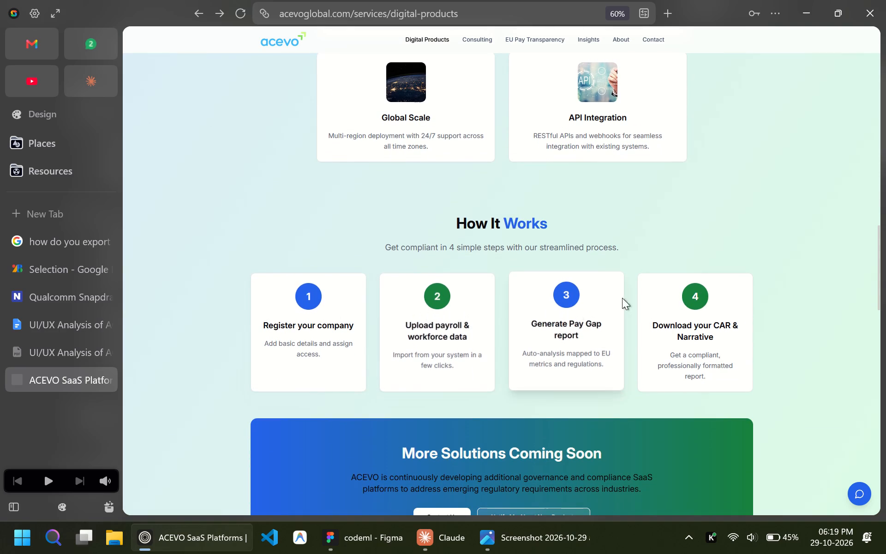
scroll(515, 257, "down", 6)
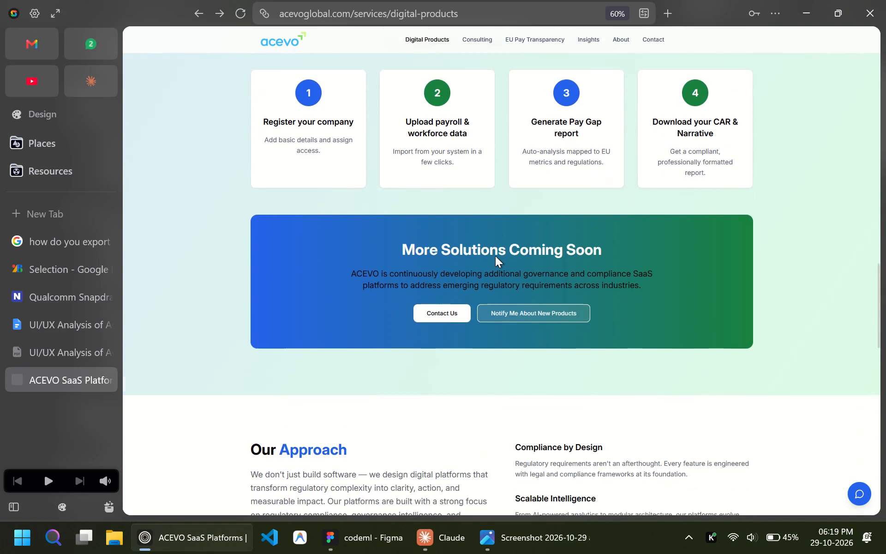
scroll(495, 256, "down", 5)
scroll(494, 252, "up", 1)
scroll(488, 251, "down", 1)
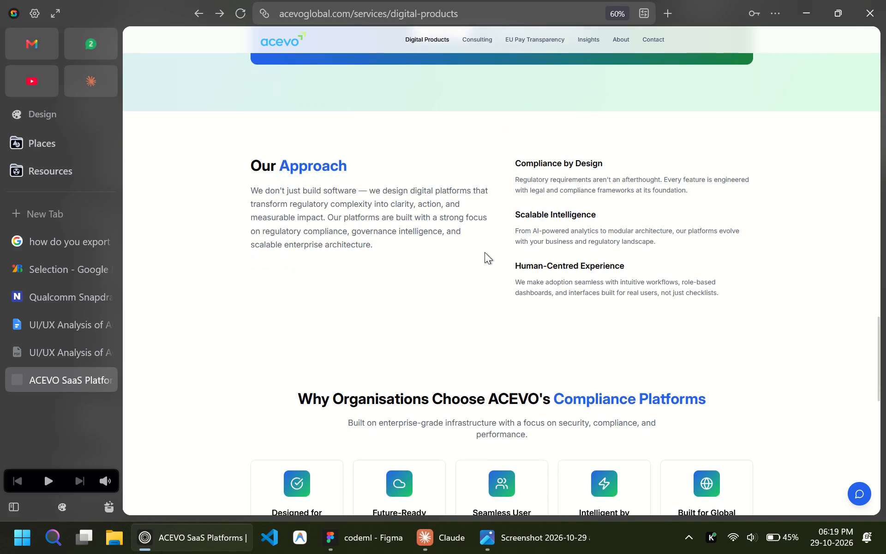
scroll(485, 252, "up", 1)
scroll(536, 313, "down", 4)
scroll(761, 380, "down", 9)
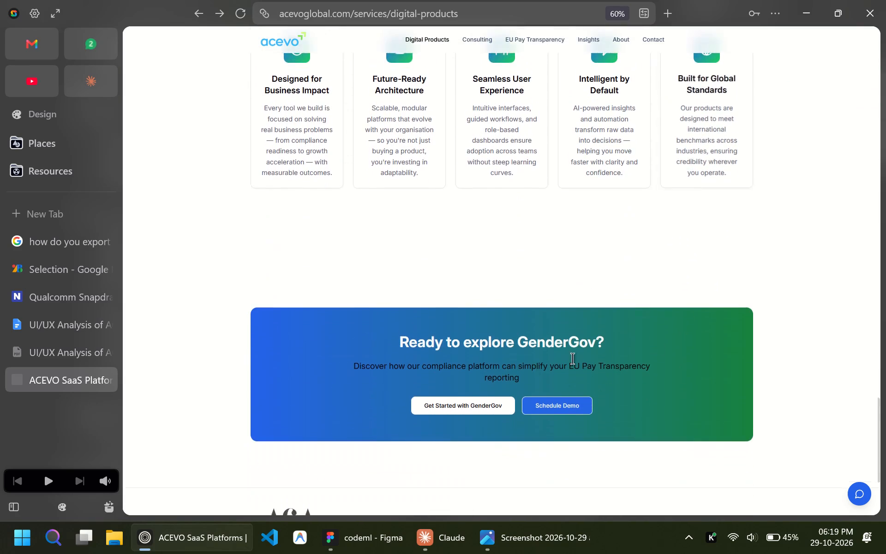
scroll(572, 358, "down", 2)
Examine the Why Organisations Choose ACEVO's Compliance Platforms cards and compare them with the Our Approach section.
scroll(572, 233, "up", 5)
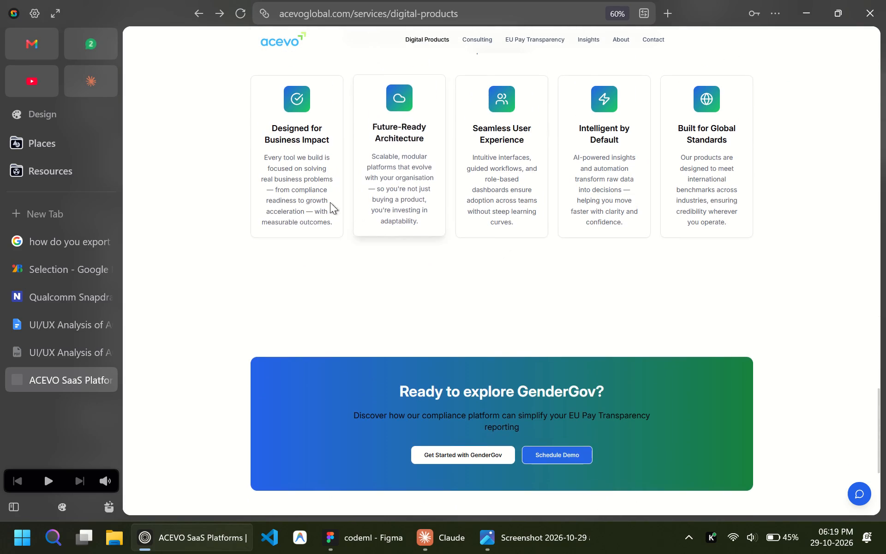
scroll(431, 190, "up", 3)
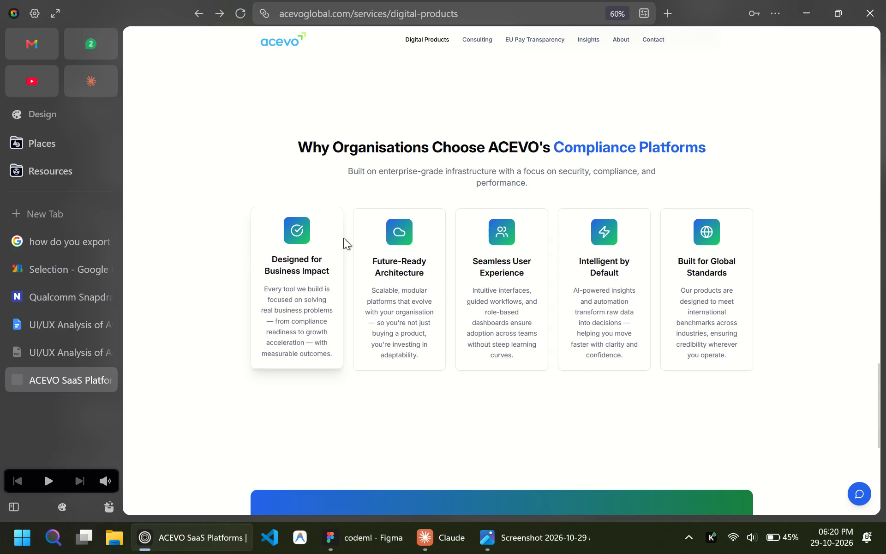
scroll(515, 260, "up", 2)
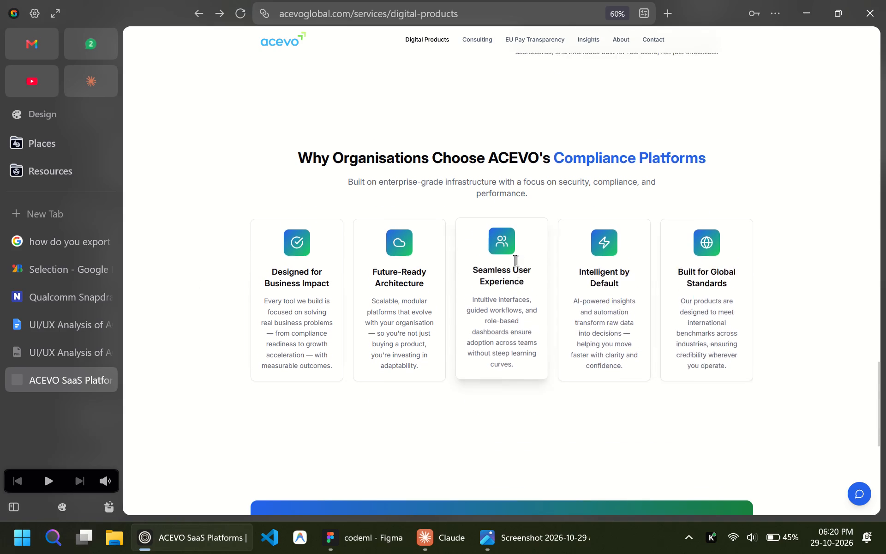
triple_click(568, 233)
left_click(528, 241)
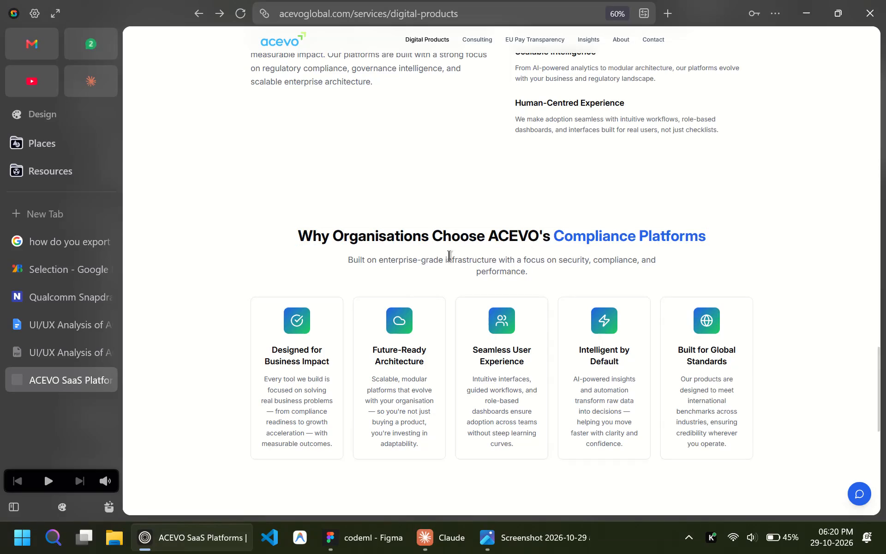
scroll(448, 257, "down", 3)
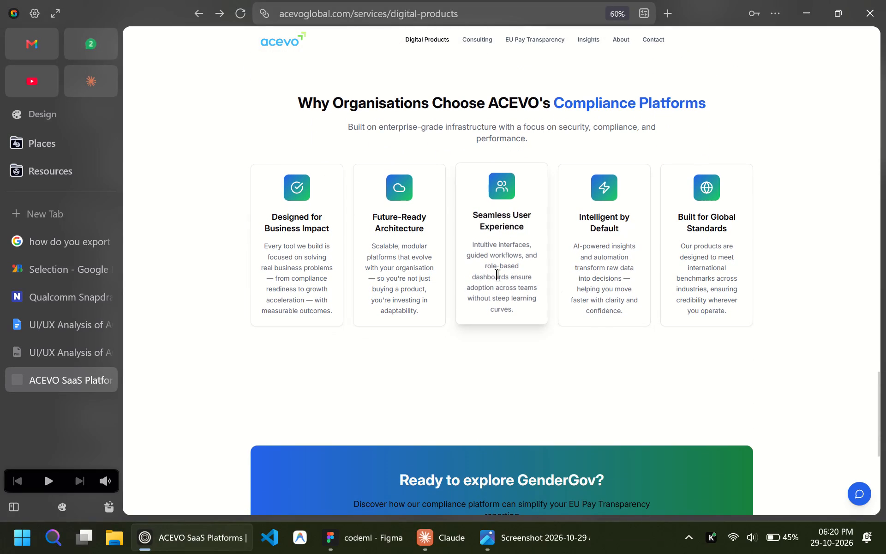
scroll(496, 274, "up", 1)
scroll(404, 292, "up", 5)
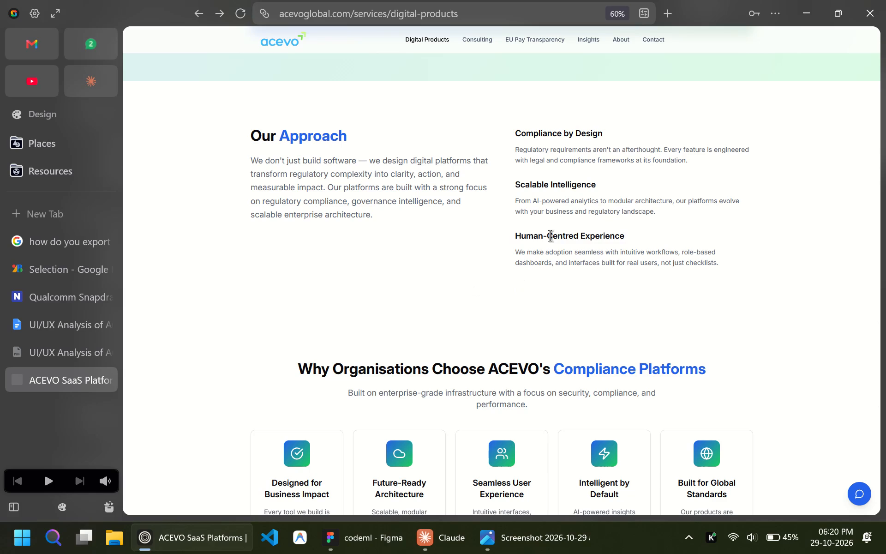
scroll(501, 286, "down", 3)
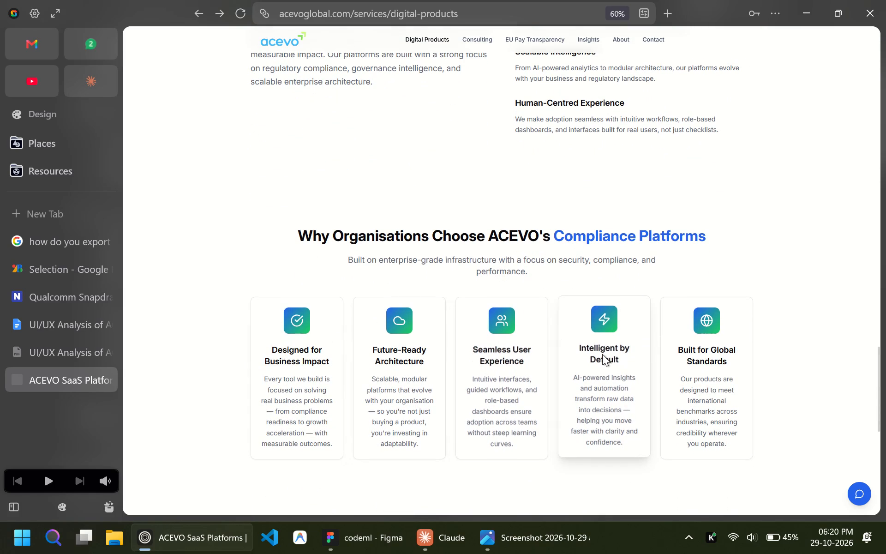
scroll(616, 302, "up", 2)
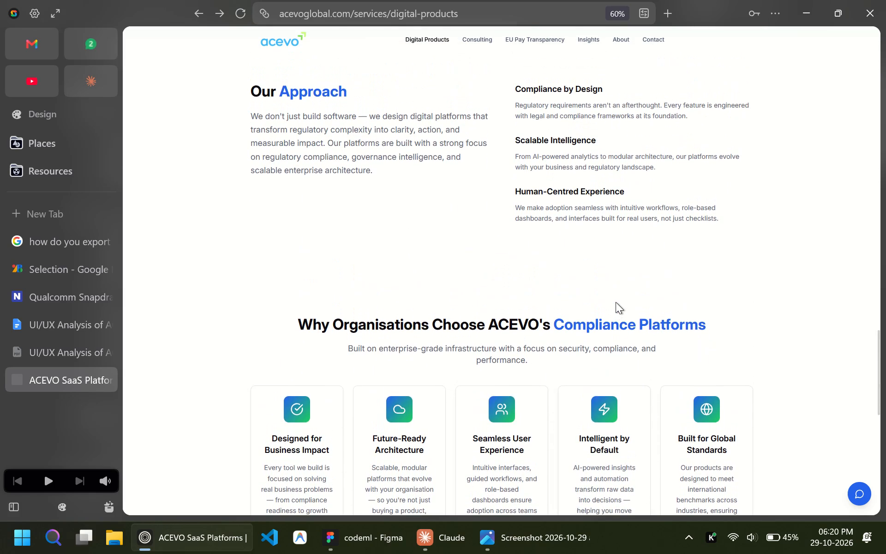
Review the Digital Products page back up from Our Approach through How It Works to the GenderGov product card.
scroll(616, 302, "up", 1)
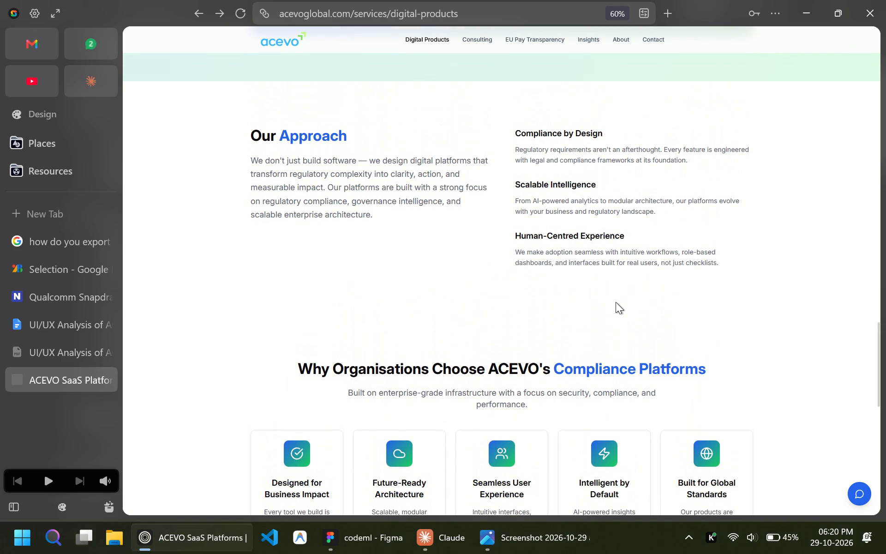
scroll(616, 302, "up", 6)
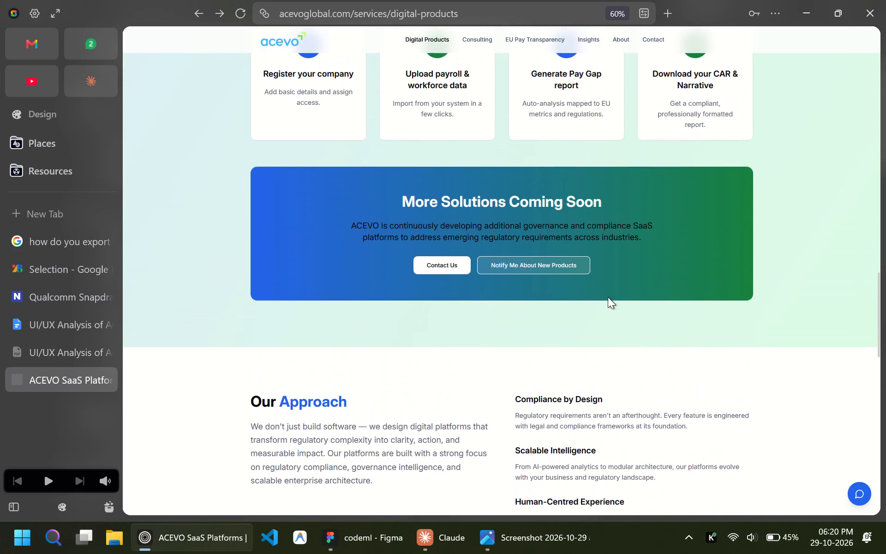
scroll(578, 215, "up", 3)
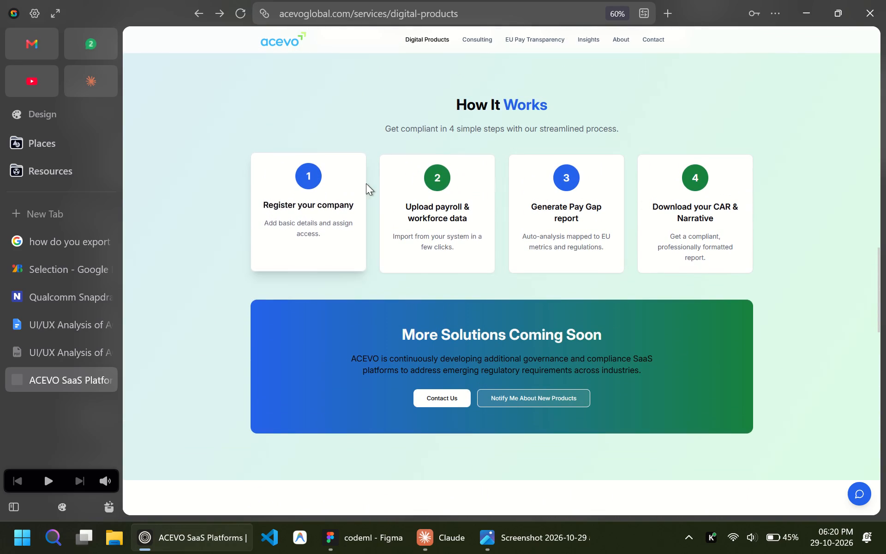
scroll(705, 178, "up", 4)
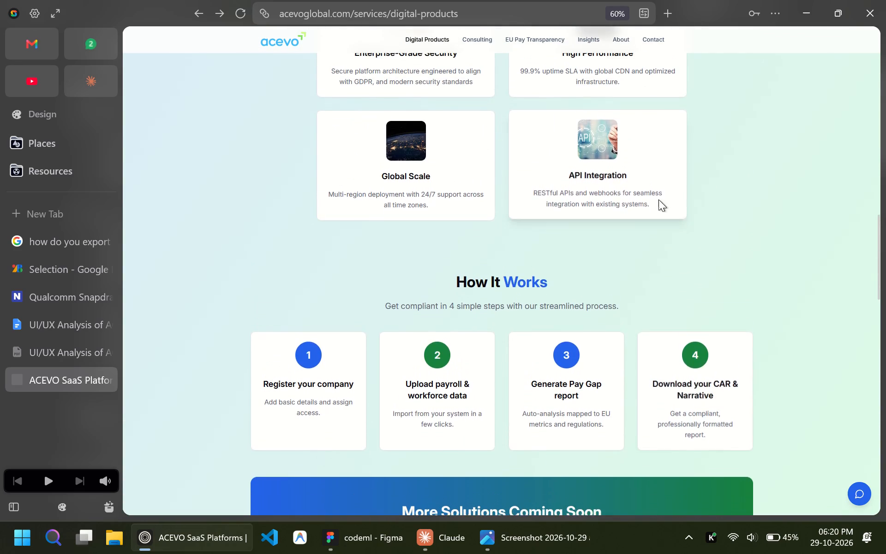
scroll(657, 201, "up", 2)
scroll(598, 134, "up", 8)
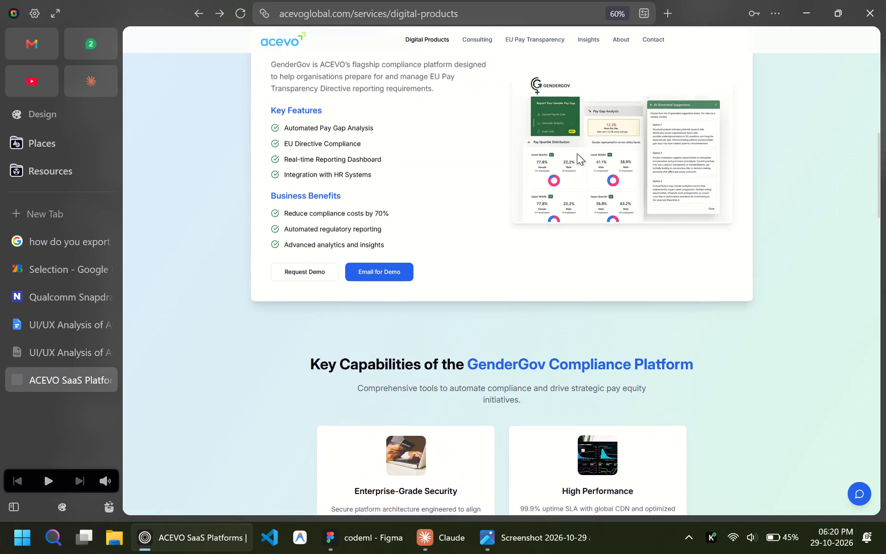
scroll(476, 86, "up", 3)
Open the site's Consulting page and examine its intro video, Advisory Strengths and Delivers Impact sections.
left_click(475, 39)
scroll(473, 108, "up", 2)
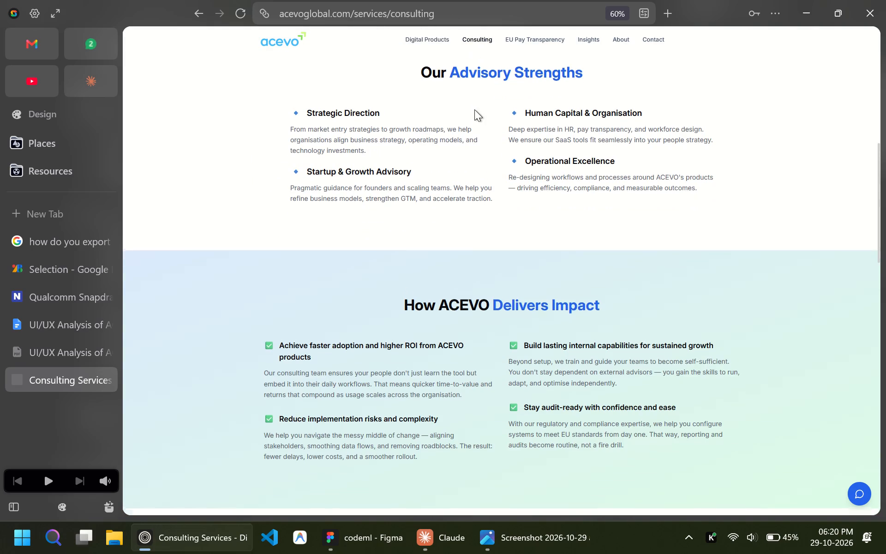
scroll(474, 109, "up", 1)
scroll(391, 174, "up", 16)
scroll(485, 259, "down", 4)
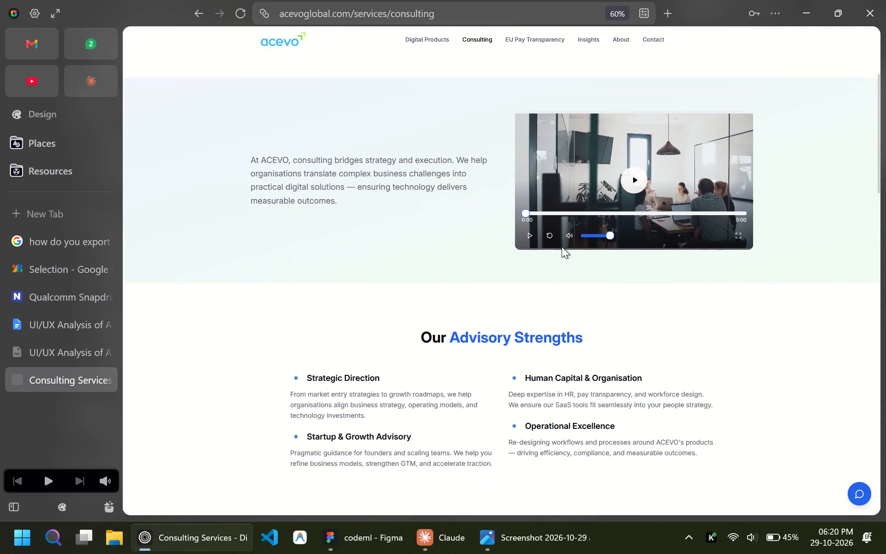
scroll(514, 253, "down", 8)
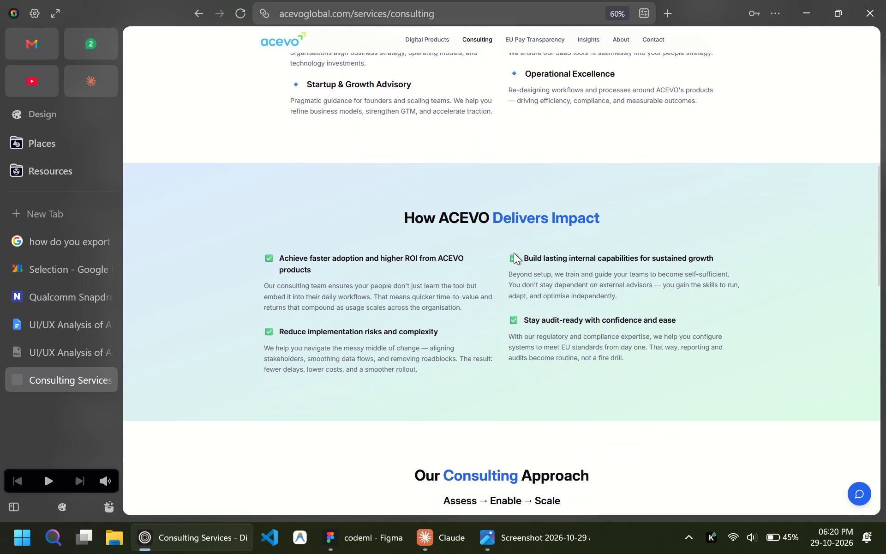
scroll(514, 253, "down", 4)
Capture a rectangular screenshot of the How ACEVO Delivers Impact section on the Consulting page.
scroll(535, 164, "up", 3)
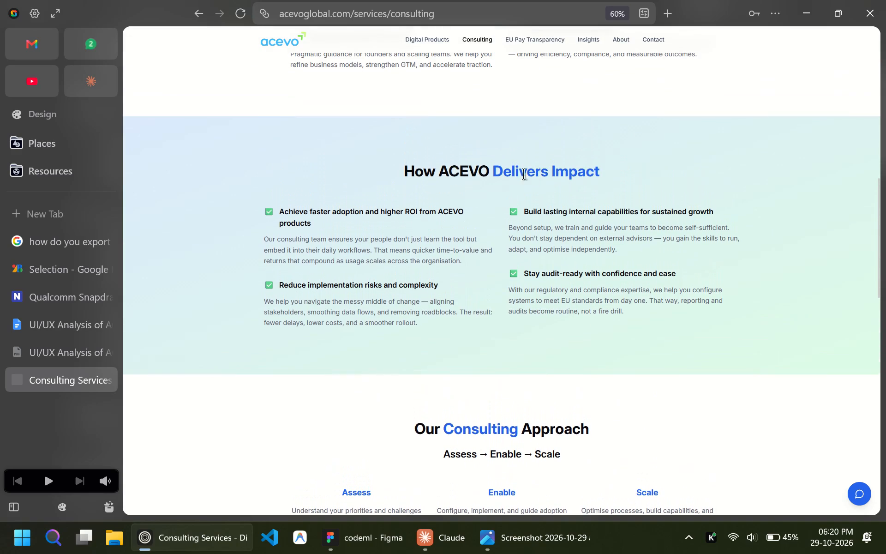
key("Print")
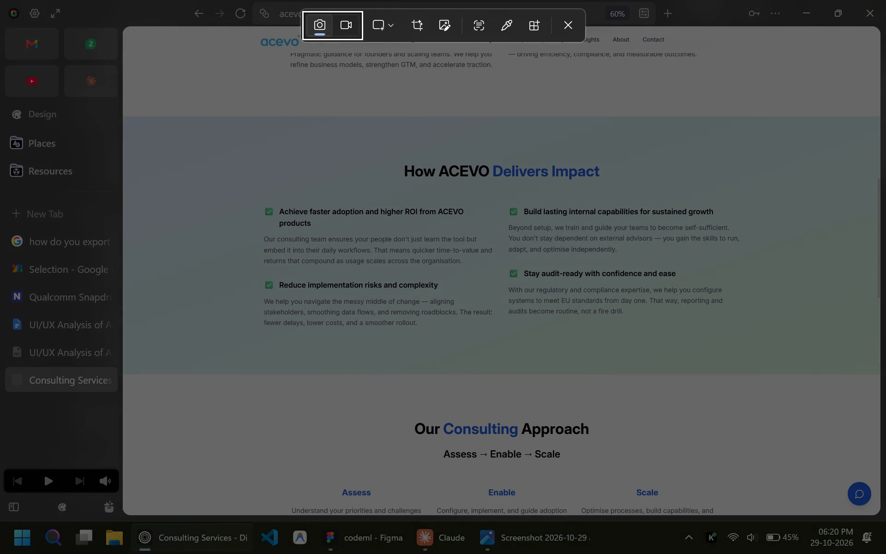
left_click_drag(232, 119, 752, 366)
scroll(631, 306, "down", 8)
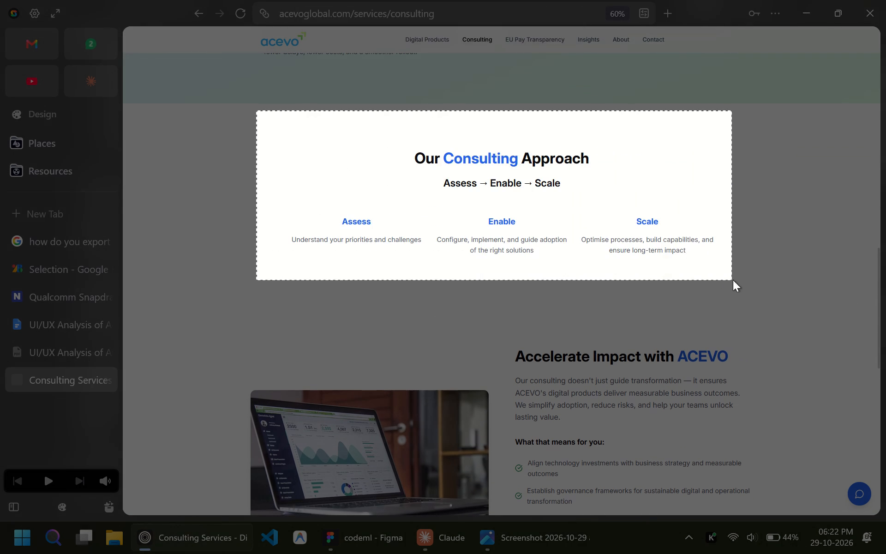
left_click_drag(733, 280, 742, 295)
Switch to the UI/UX analysis document and start a new page after the Digital Products hero note, opening it with "In the".
left_click(60, 322)
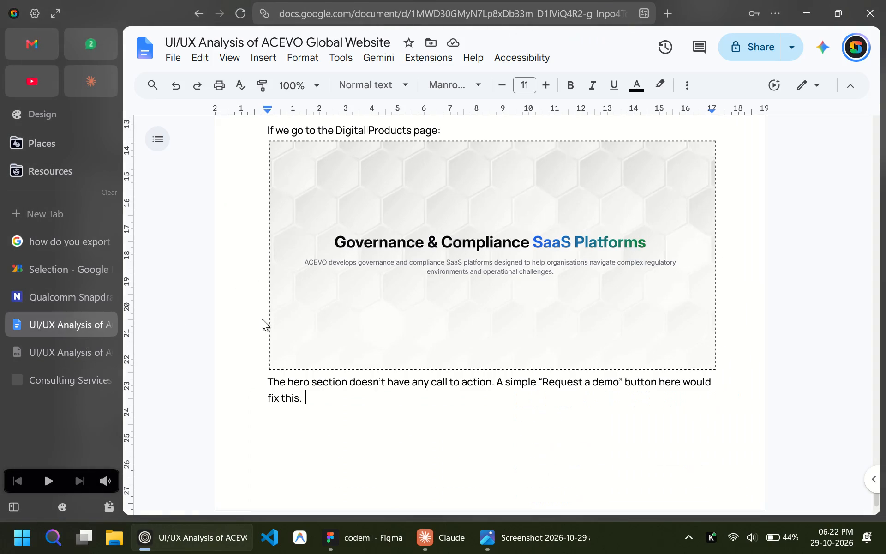
key("shift+Return")
key("Return")
type("In the")
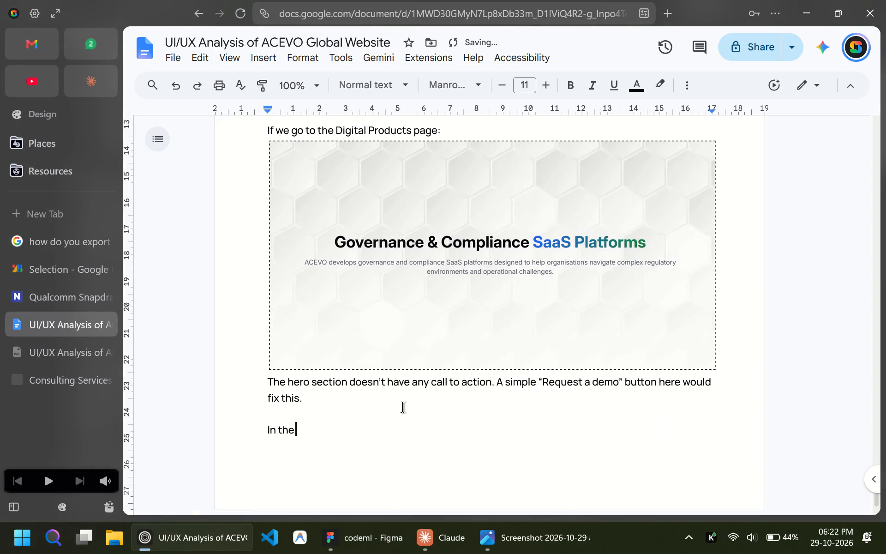
key("space")
scroll(400, 404, "down", 4)
left_click(311, 346)
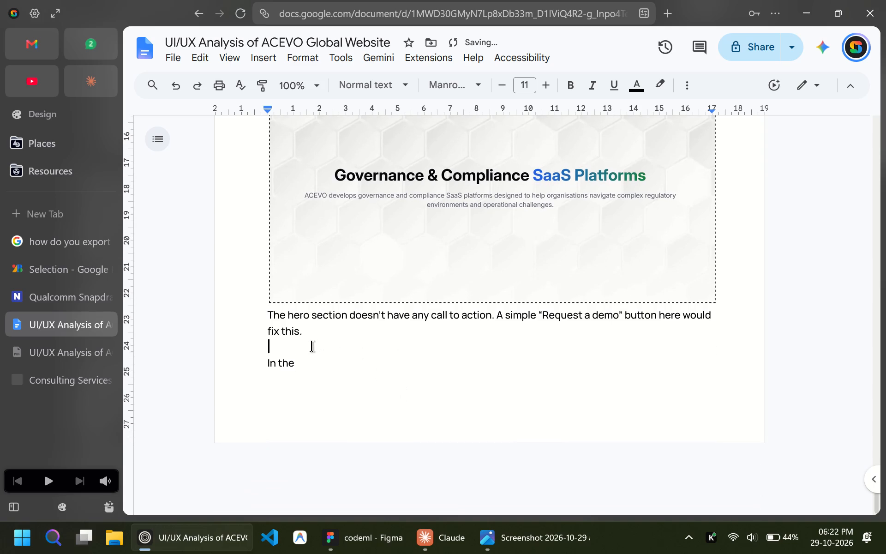
key("shift+Return")
key("BackSpace")
key("ctrl+Return")
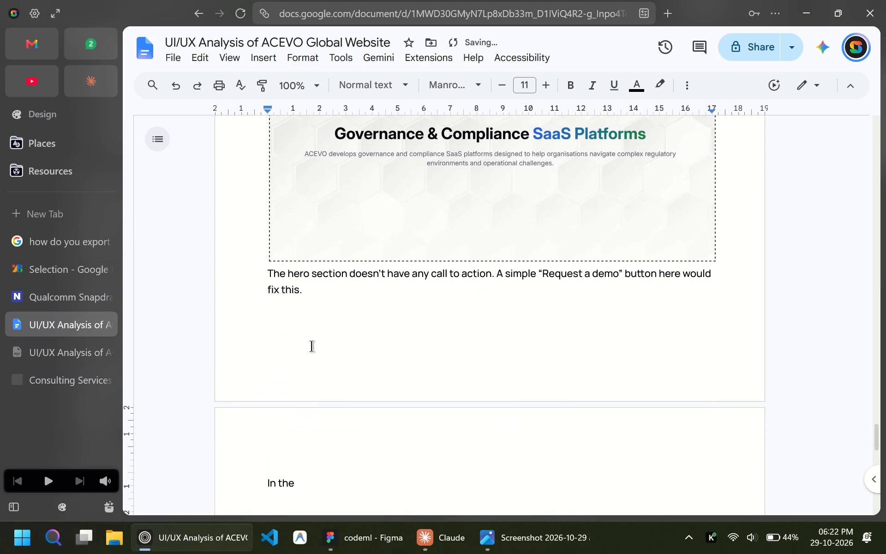
key("Down")
key("BackSpace")
left_click(350, 471)
Check the website's Consulting page, return to the document and complete the new page's opening line as "In the Consulting page:".
left_click(38, 372)
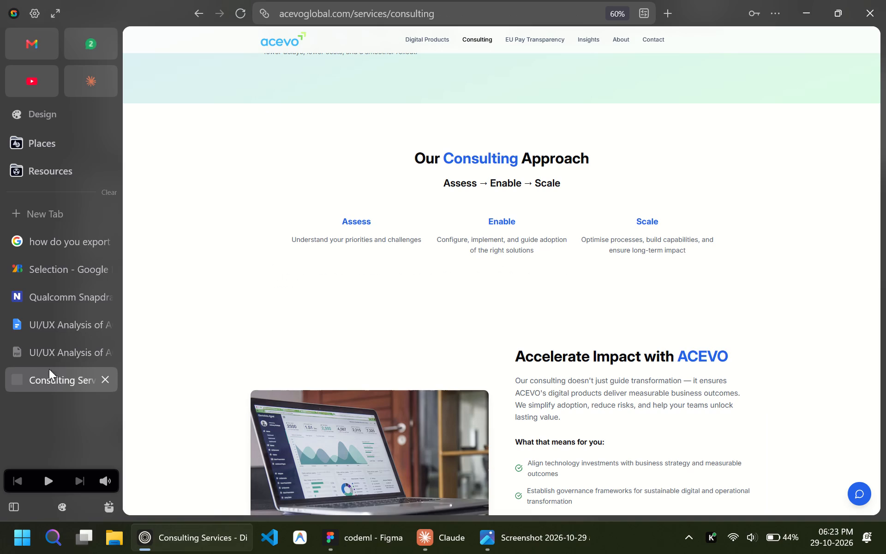
left_click(68, 332)
key("shift+quotedbl")
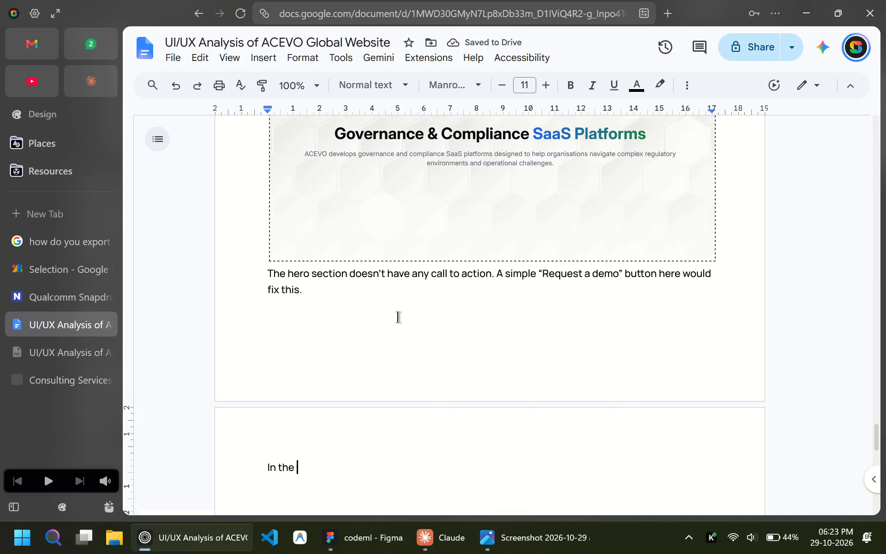
key("BackSpace")
type("Consulting")
key("space")
key("a")
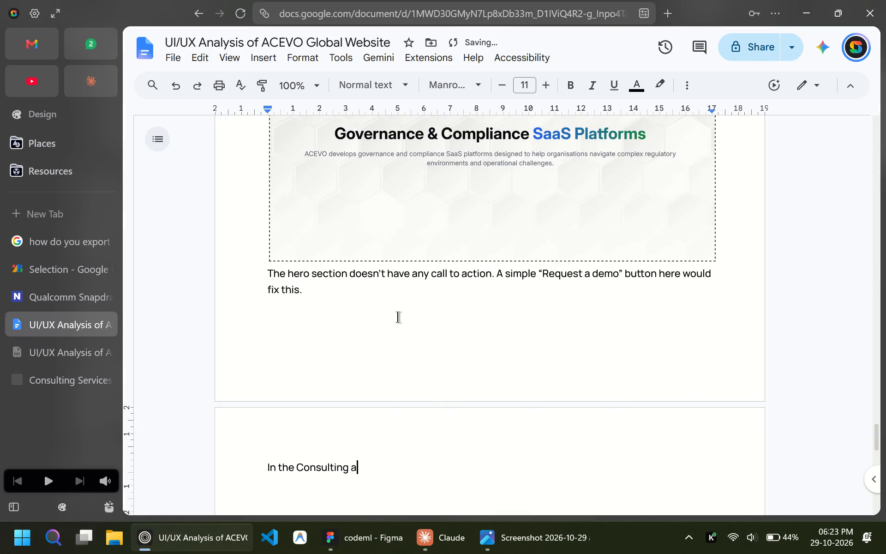
key("BackSpace")
type("page:")
key("Return")
Paste the Our Consulting Approach screenshot below the opening line and give it a 1pt dashed border.
key("ctrl+v")
scroll(413, 310, "down", 3)
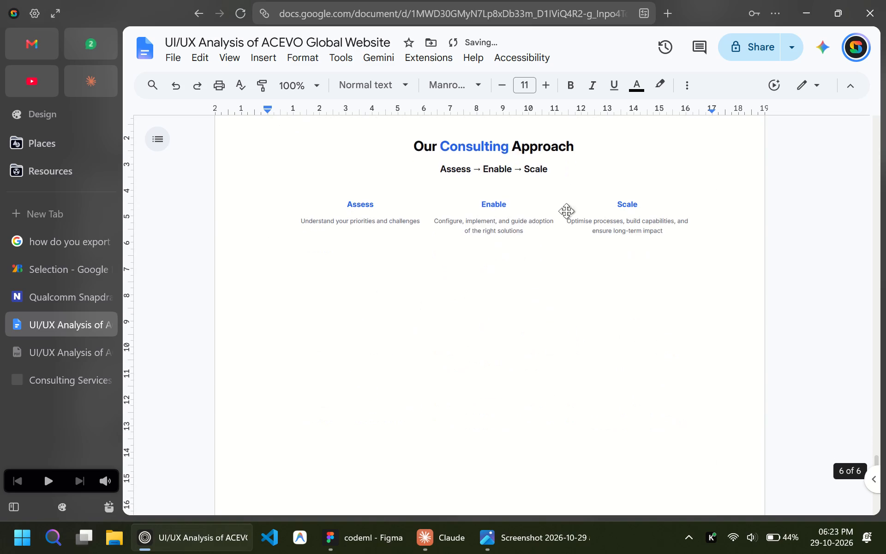
left_click(578, 191)
scroll(562, 193, "up", 2)
left_click(622, 82)
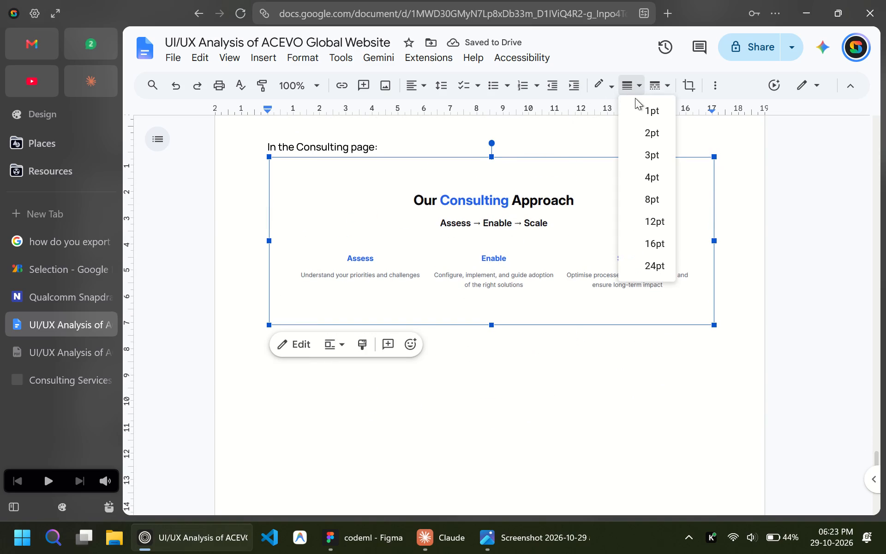
left_click(646, 111)
left_click(660, 77)
left_click(680, 151)
left_click(534, 365)
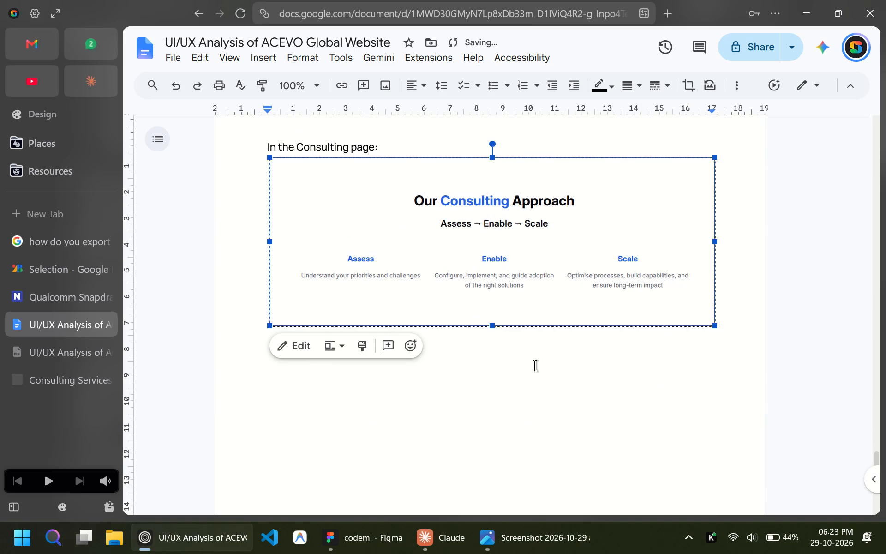
Below the screenshot, write "This is supposed to be the most important section of the page and looks pretty weak.".
left_click(730, 314)
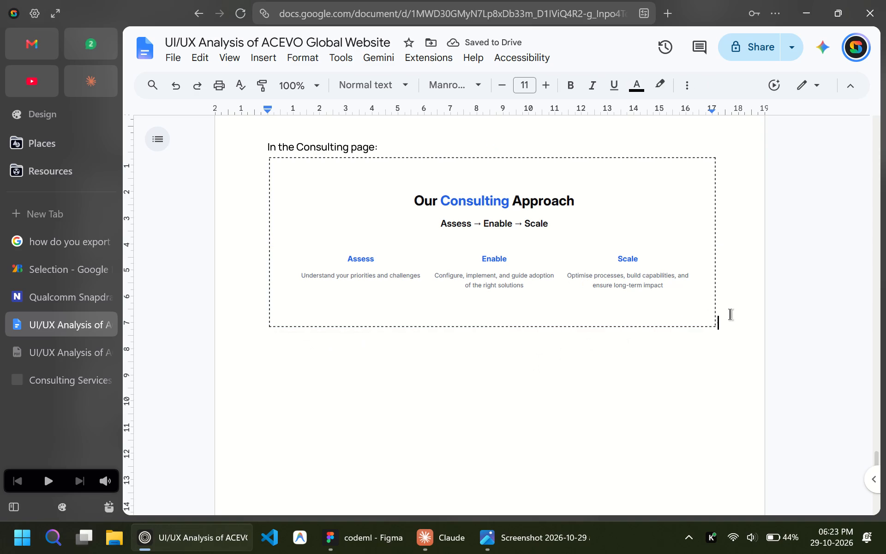
key("Return")
type("This is supposed to be the most")
key("space")
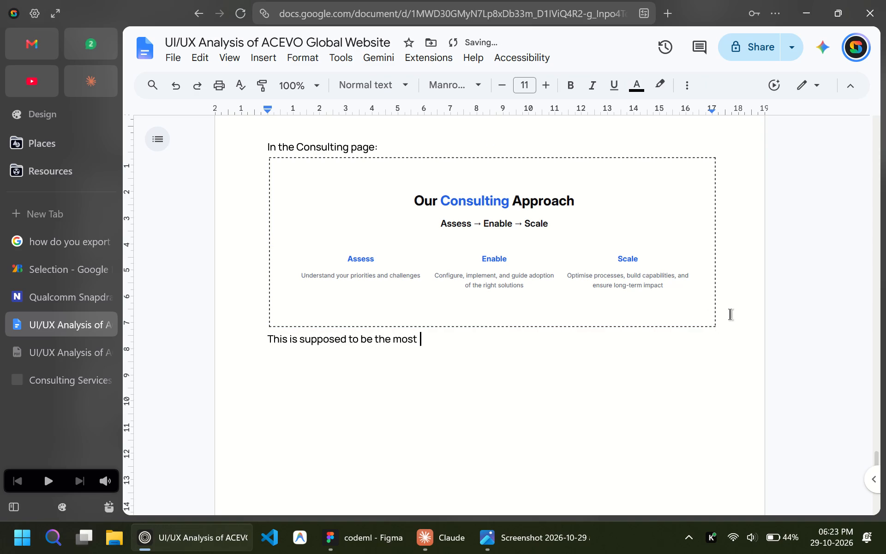
type("important section of the page")
key("space")
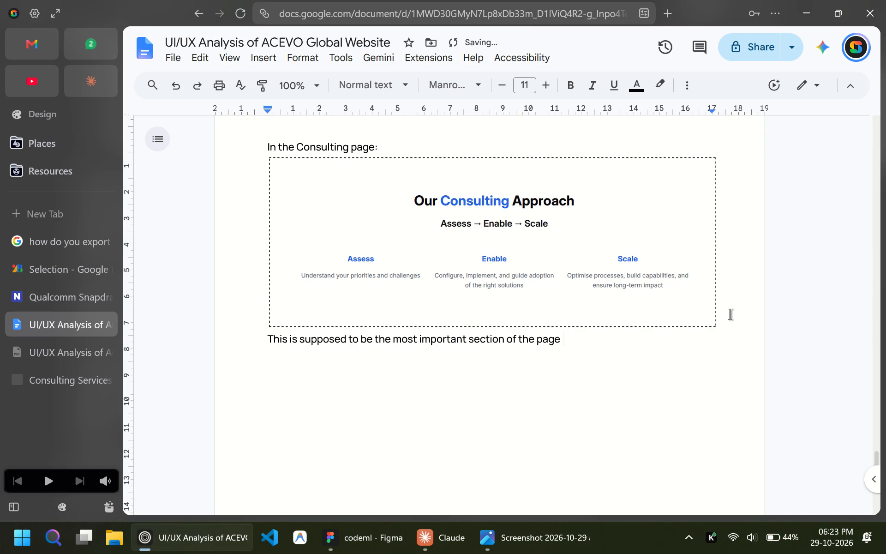
key("alt+Tab")
key("alt+Tab")
type("and")
key("space")
type("looks")
key("space")
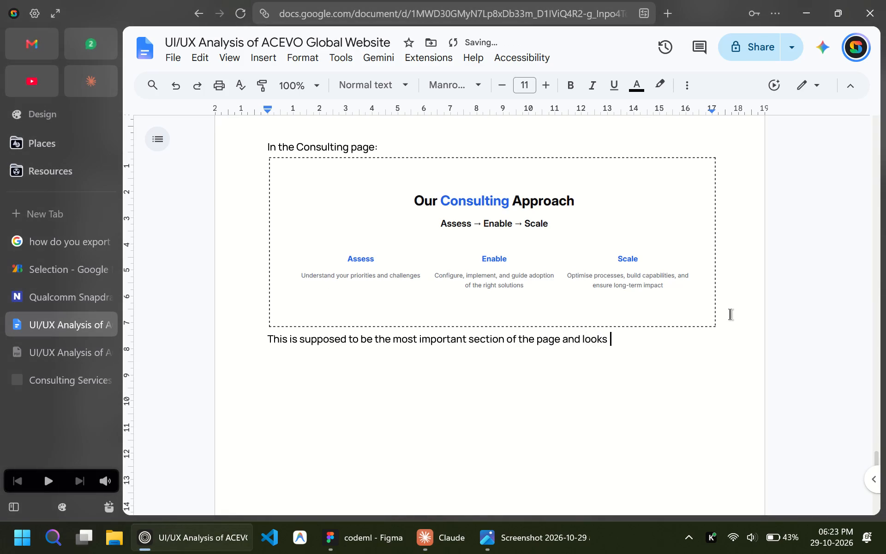
type("pretty weak.")
key("space")
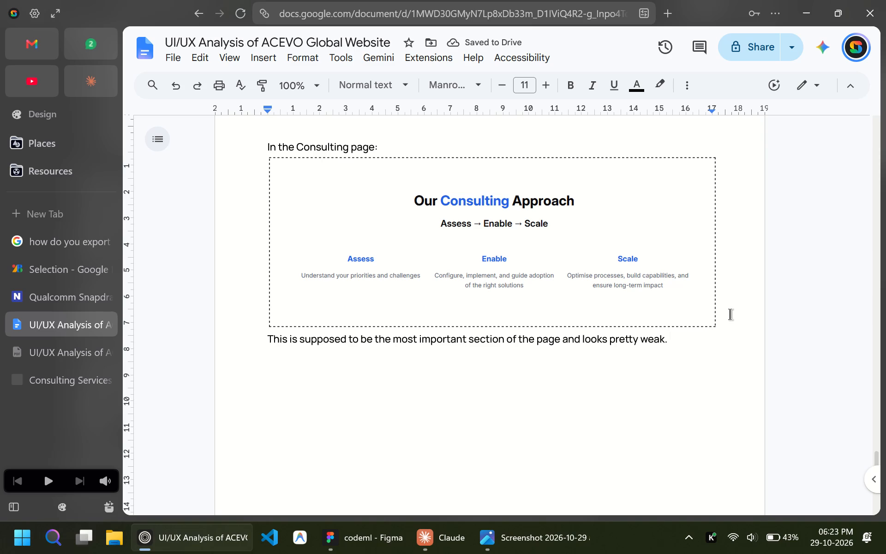
Continue the paragraph with: "Access Enable Scale" is repeated twice with the same emphasis.
type("\"A")
type("ccess")
key("space")
key("shift+e")
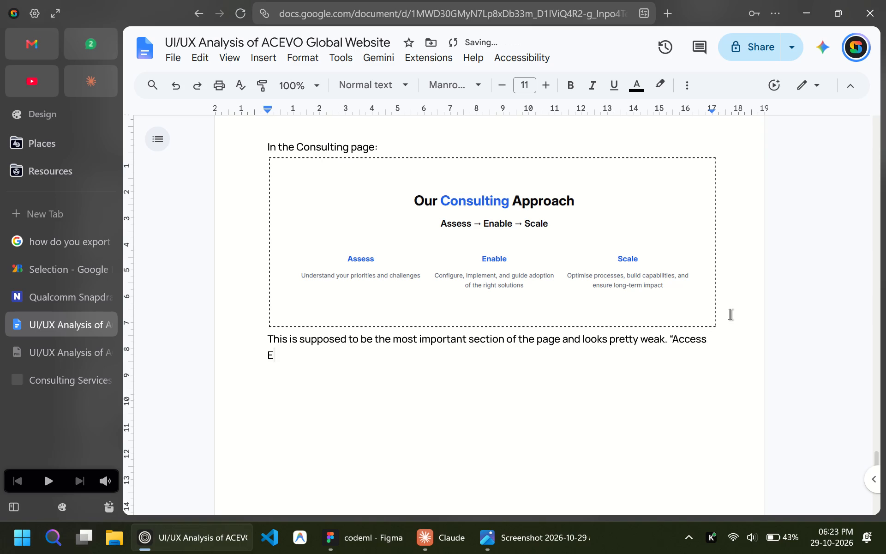
type("nable Scale\"")
key("space")
key("i")
key("BackSpace")
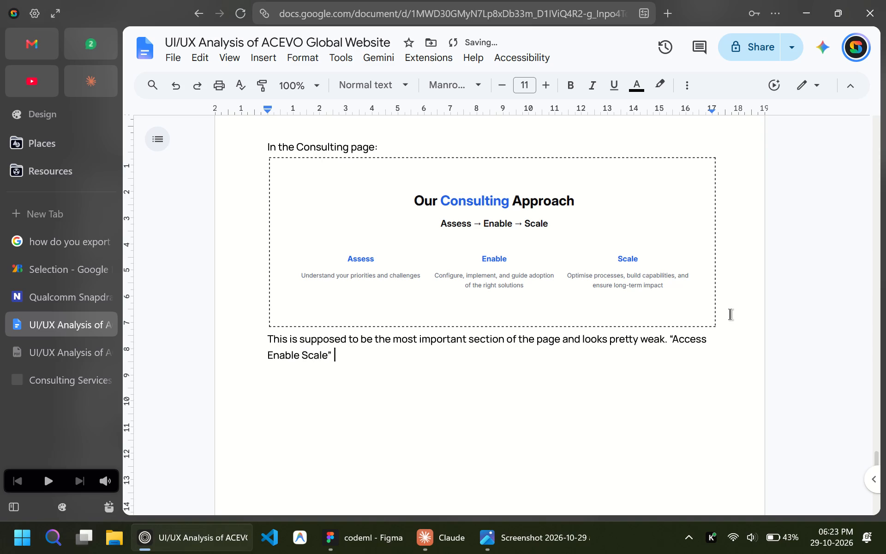
type("is repeated wit")
key("BackSpace")
key("BackSpace")
key("BackSpace")
type("twice with the same emphasis.")
key("space")
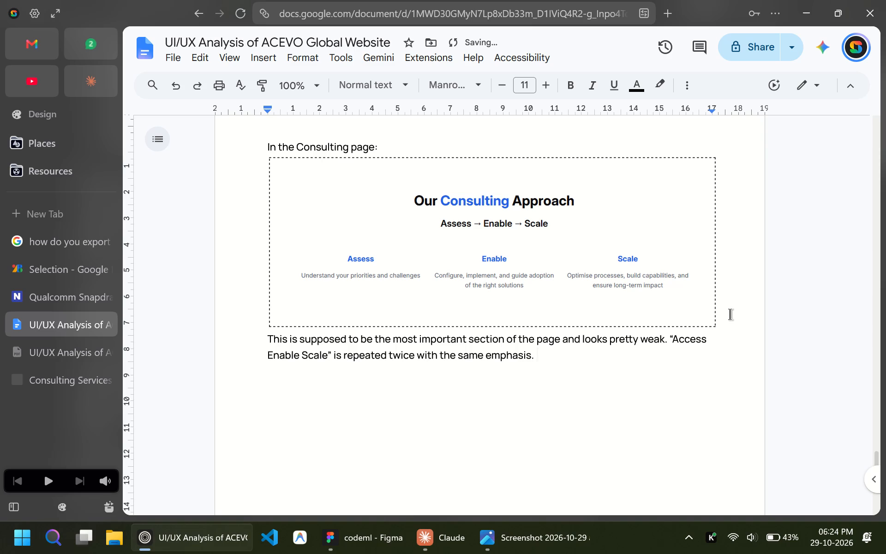
Add the recommendation "Adding a visualisation/flowchart diagram would benefit this section a lot.".
type("Adding a")
key("space")
type("visualisation")
key("slash")
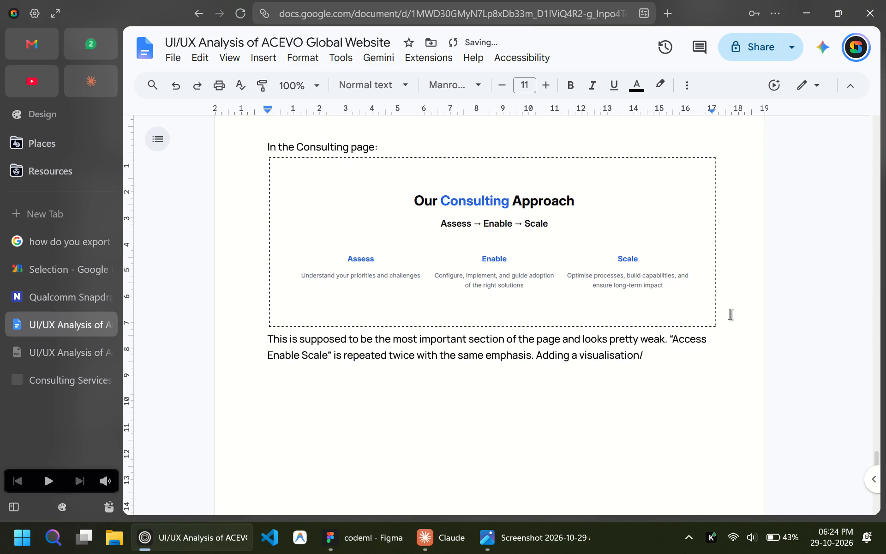
type("flowchart diagram would benefit thsi")
key("BackSpace")
key("BackSpace")
type("is secto")
key("BackSpace")
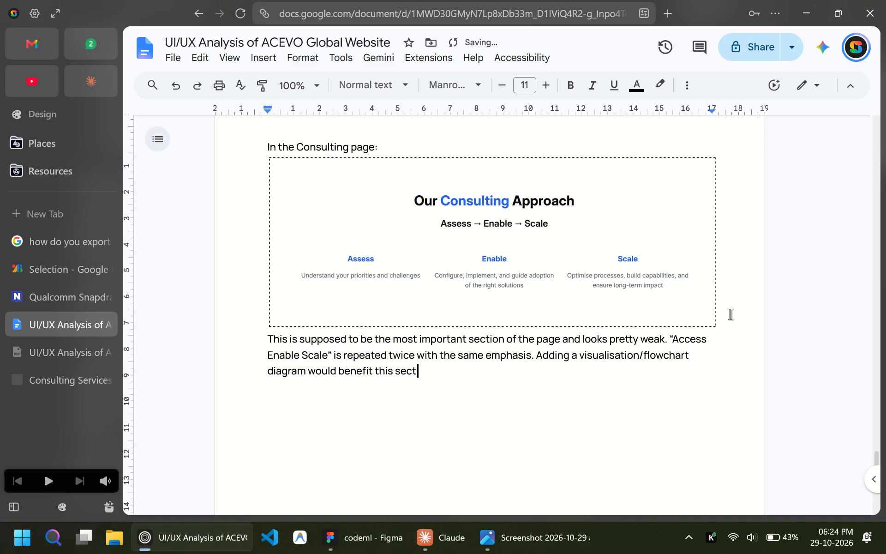
type("ion a lot.")
key("space")
key("alt+Tab")
scroll(355, 236, "down", 1)
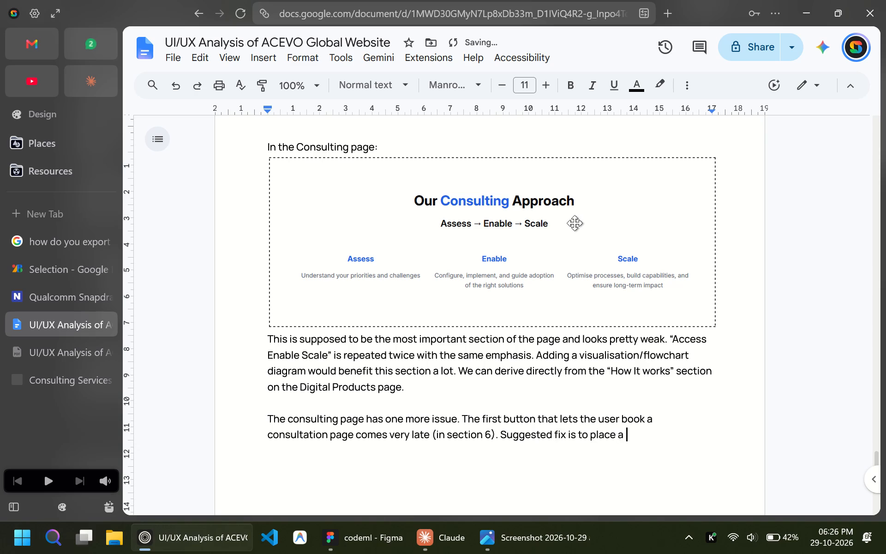
Recheck the website's Consulting page and finish the suggested fix with "“Book Consultation” button right under the hero section of the page.".
type("\"B")
left_click(54, 353)
left_click(56, 387)
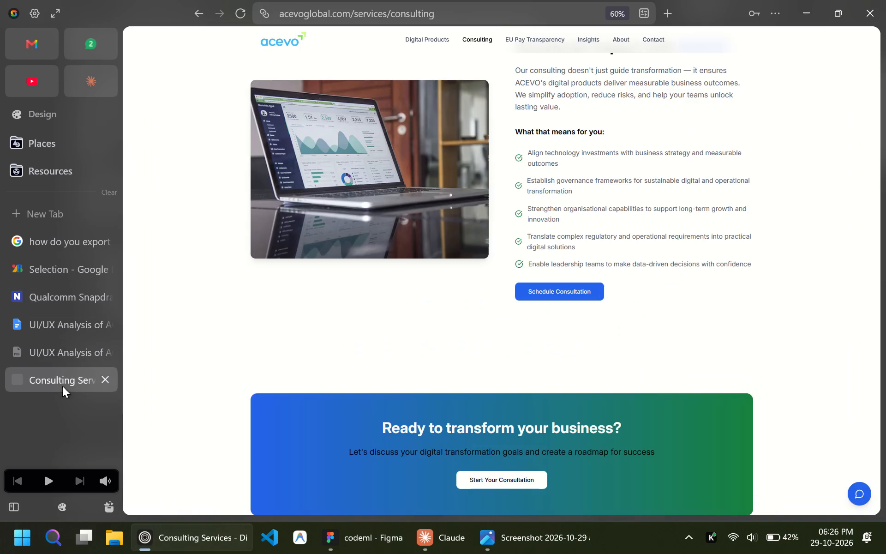
scroll(455, 238, "up", 20)
scroll(455, 238, "up", 20)
scroll(455, 238, "up", 2)
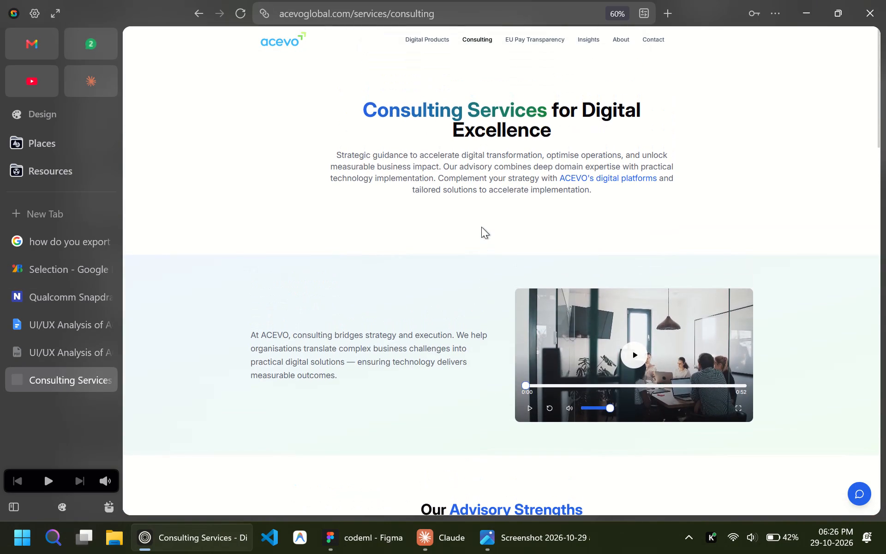
scroll(491, 242, "down", 9)
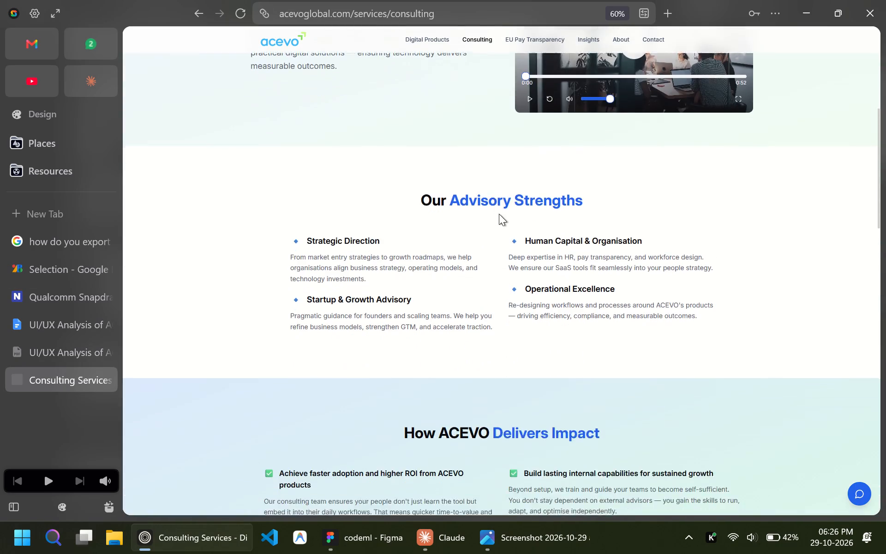
scroll(499, 214, "down", 15)
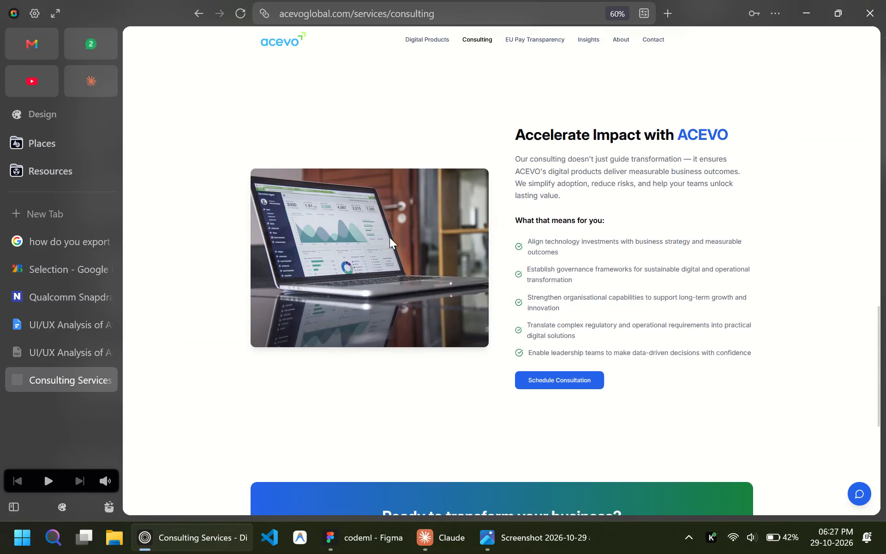
left_click(43, 319)
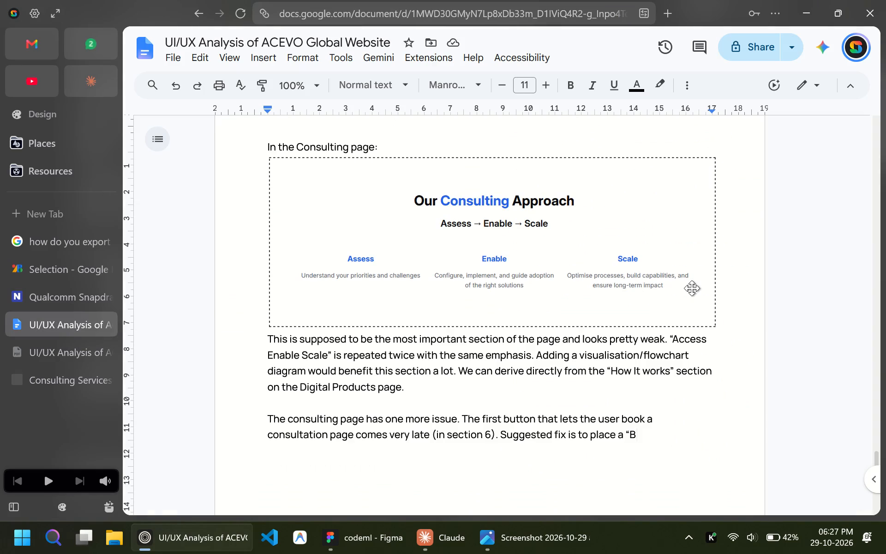
key("BackSpace")
type("Book Consultation")
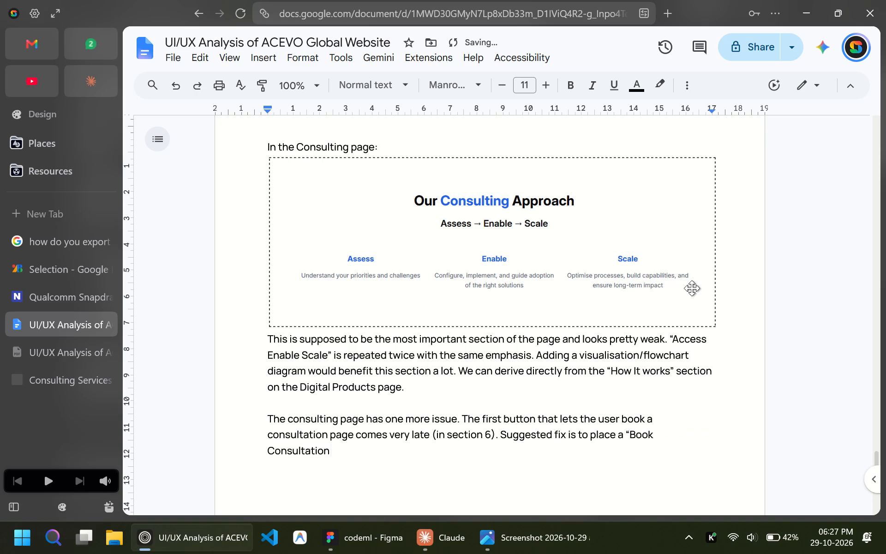
type("\"")
key("space")
type("button right under the hero section")
key("space")
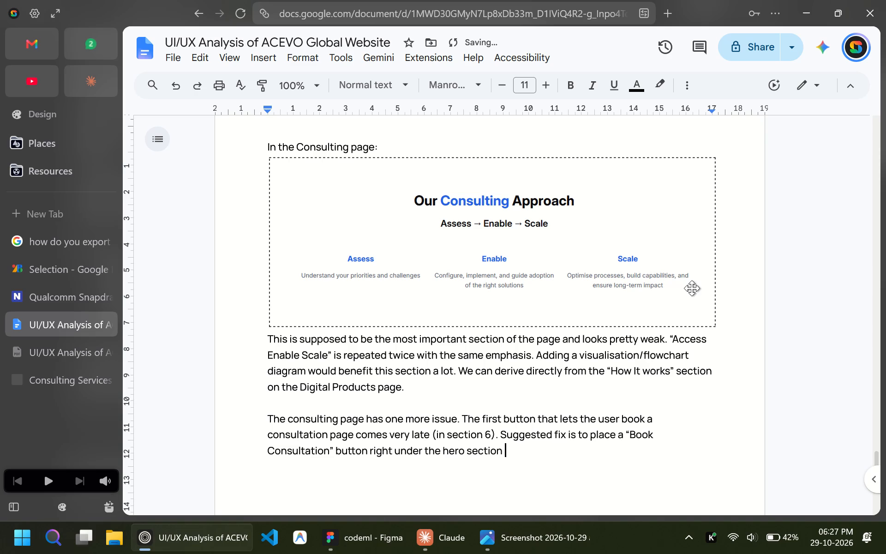
type("of the page.")
key("space")
Reread the document's Digital Products section and its note about the hero's missing call to action.
scroll(686, 264, "up", 8)
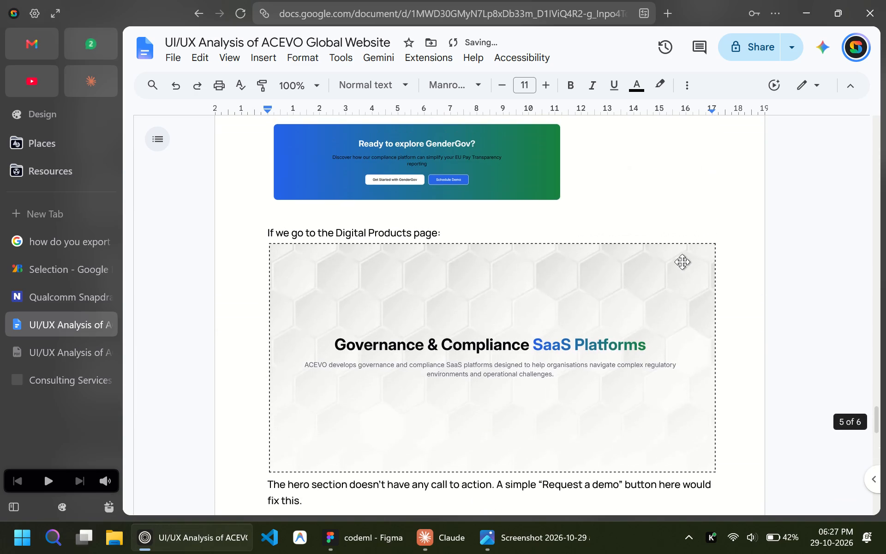
scroll(682, 262, "down", 2)
left_click(393, 377)
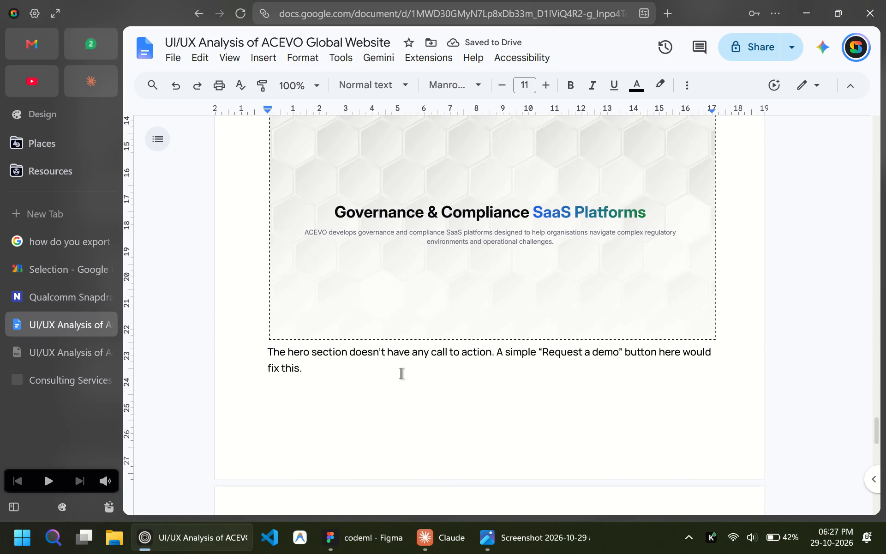
scroll(401, 373, "up", 1)
left_click(324, 434)
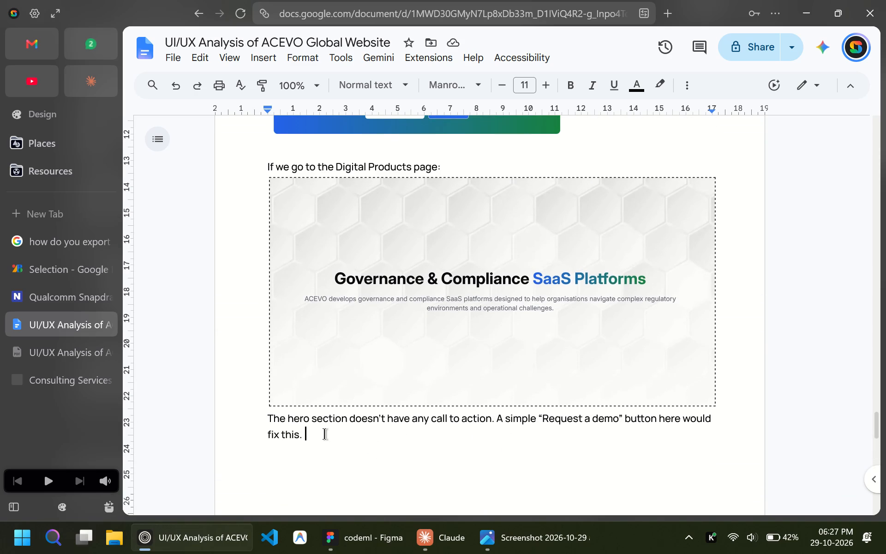
scroll(377, 407, "down", 7)
scroll(379, 404, "up", 4)
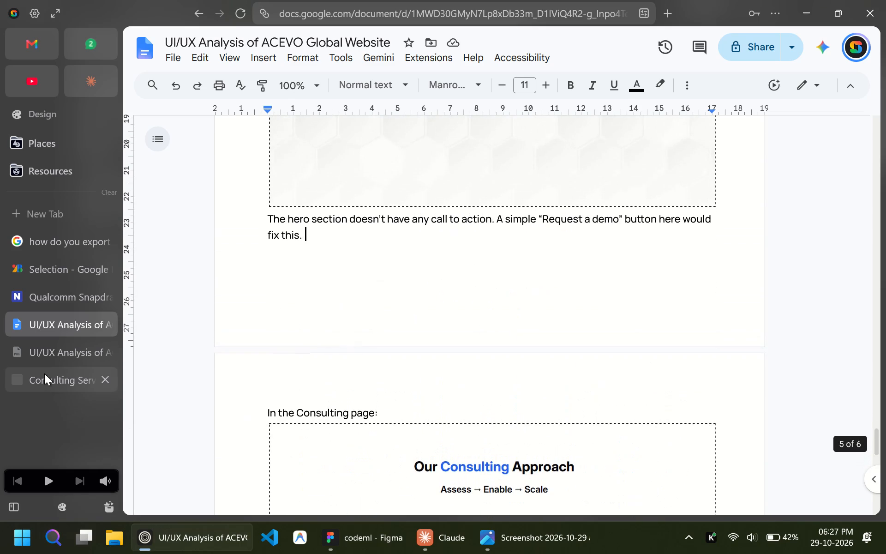
scroll(512, 215, "up", 3)
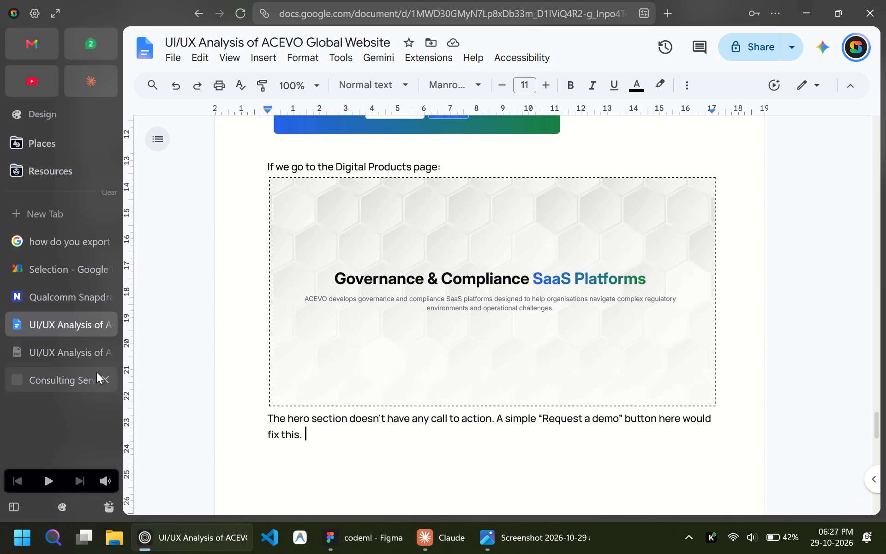
Examine the website's Digital Products page from the hero down to the Our Approach section.
left_click(77, 379)
scroll(601, 194, "down", 1)
scroll(601, 194, "up", 4)
scroll(605, 193, "down", 6)
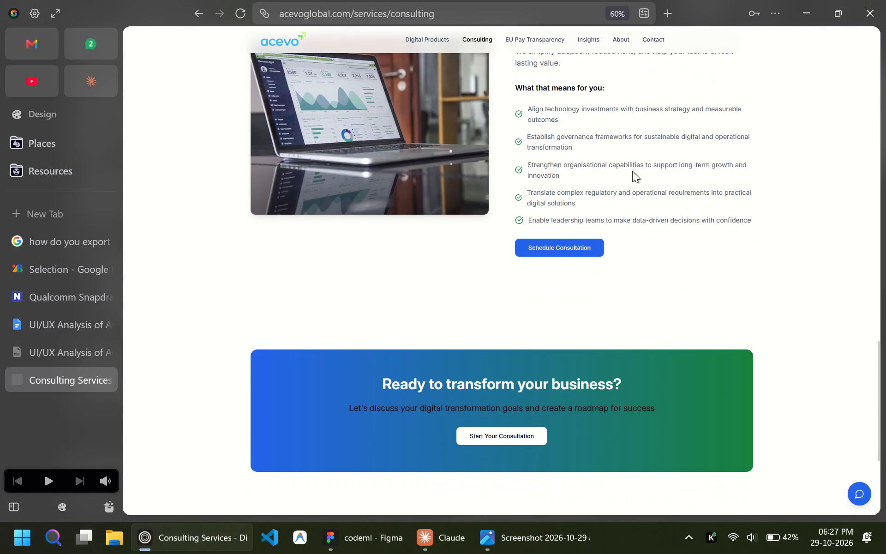
scroll(637, 168, "up", 20)
scroll(637, 168, "up", 6)
left_click(432, 36)
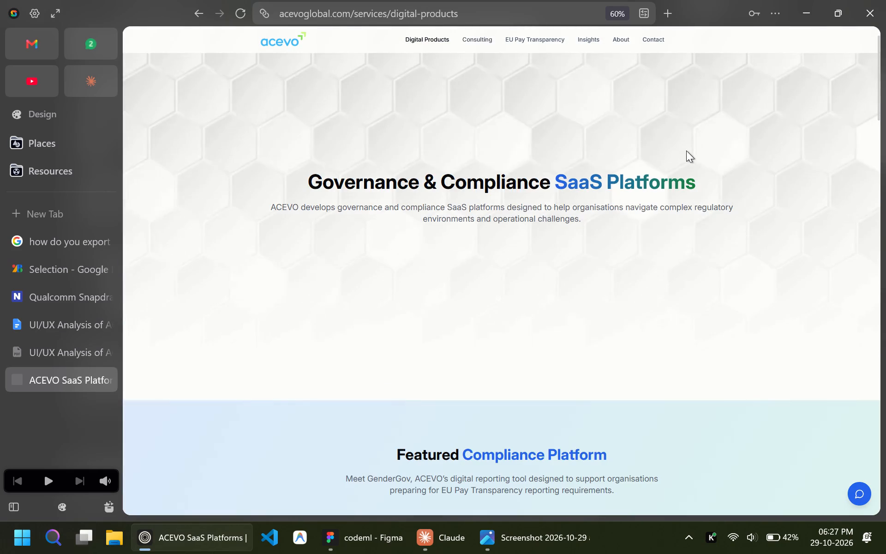
scroll(687, 151, "up", 2)
scroll(687, 152, "down", 13)
scroll(692, 151, "down", 10)
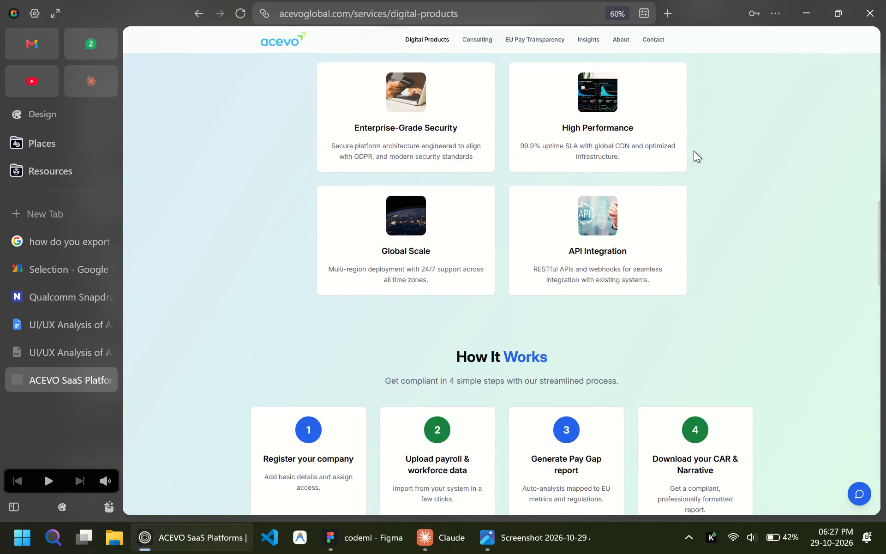
scroll(694, 151, "down", 8)
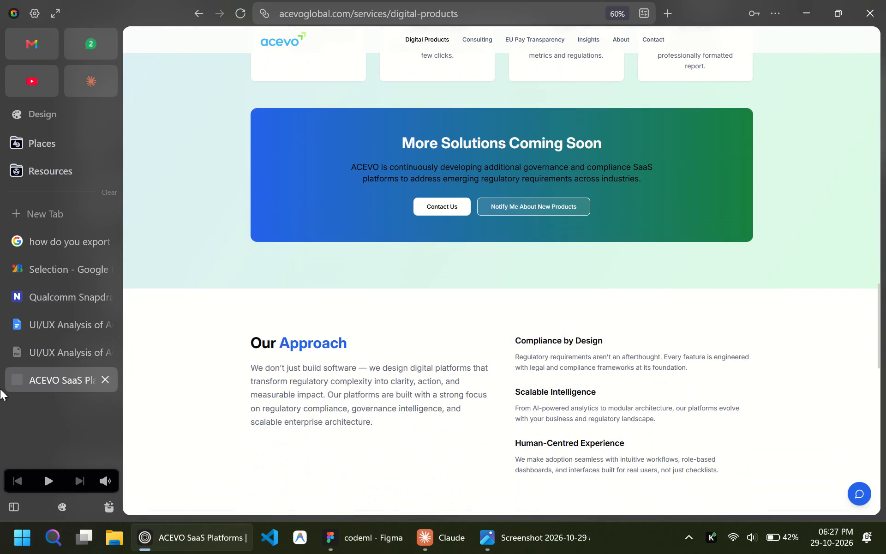
Reread the document's notes on the gradient call-to-action cards and their contrast and button fixes, down to the Digital Products paragraph.
left_click(60, 326)
scroll(497, 236, "up", 4)
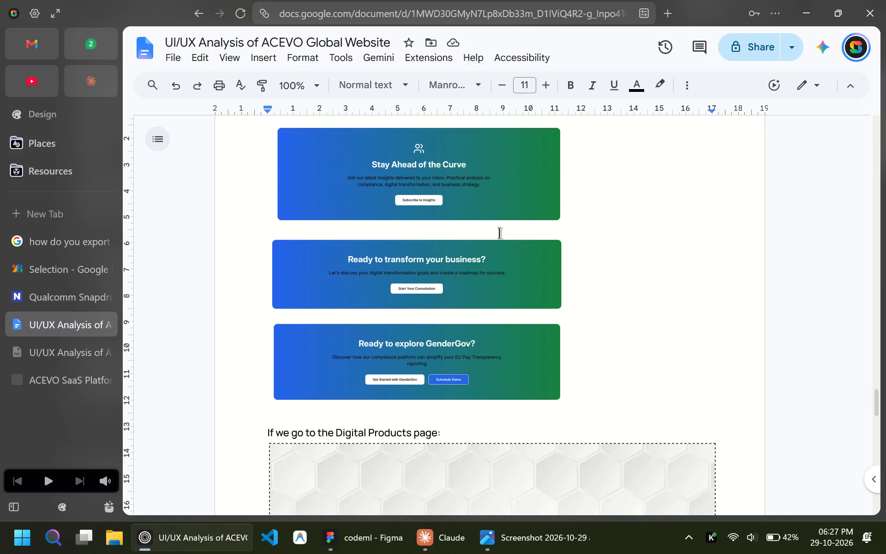
scroll(500, 233, "up", 8)
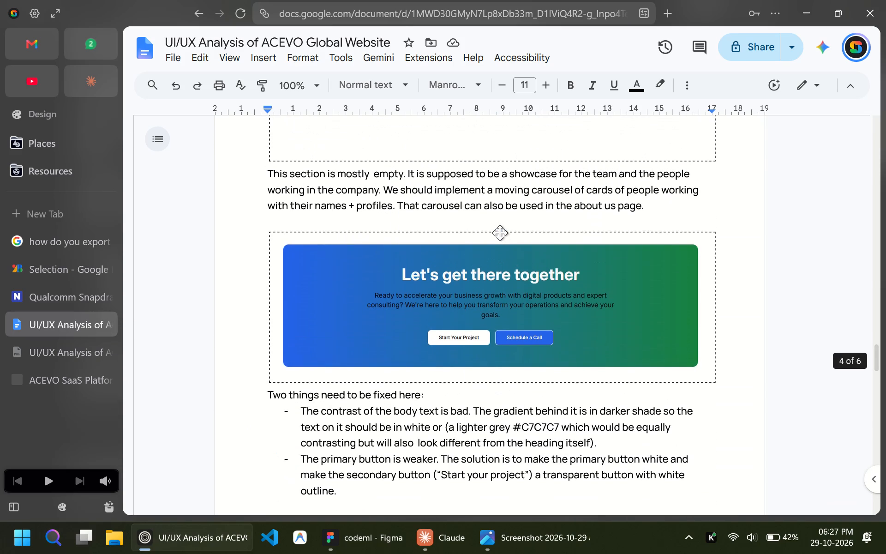
scroll(500, 233, "down", 3)
scroll(500, 233, "up", 1)
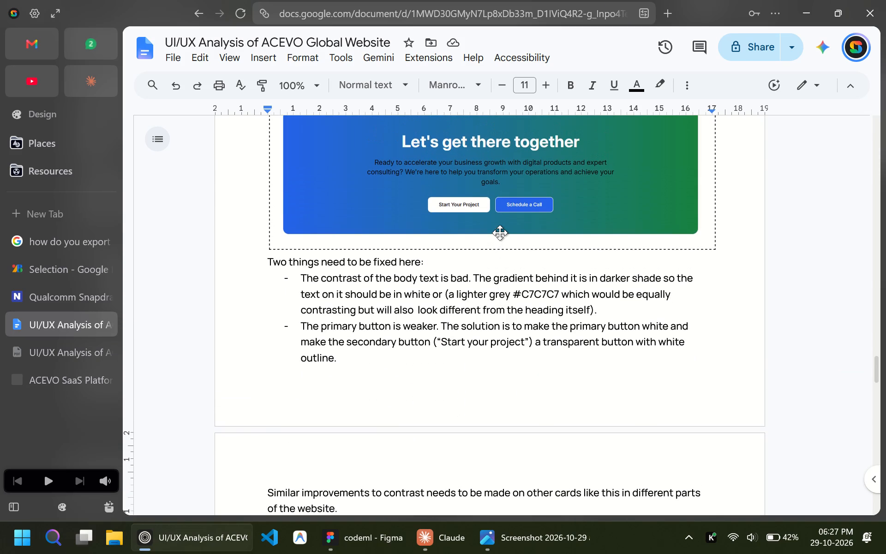
scroll(500, 233, "down", 10)
scroll(483, 279, "down", 2)
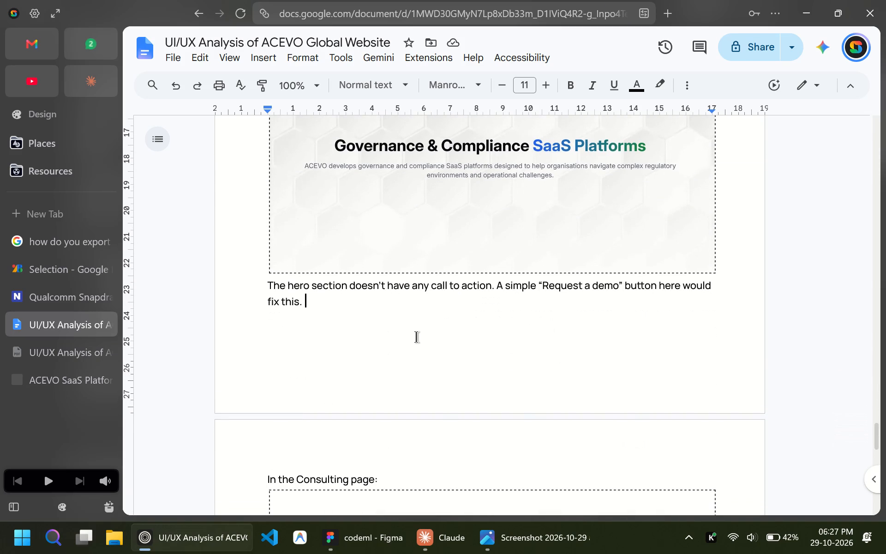
Add a new line below the Digital Products hero note reading "The page works great overall.".
key("shift+Return")
type("The page works great other than")
key("BackSpace")
key("BackSpace")
key("BackSpace")
key("BackSpace")
key("BackSpace")
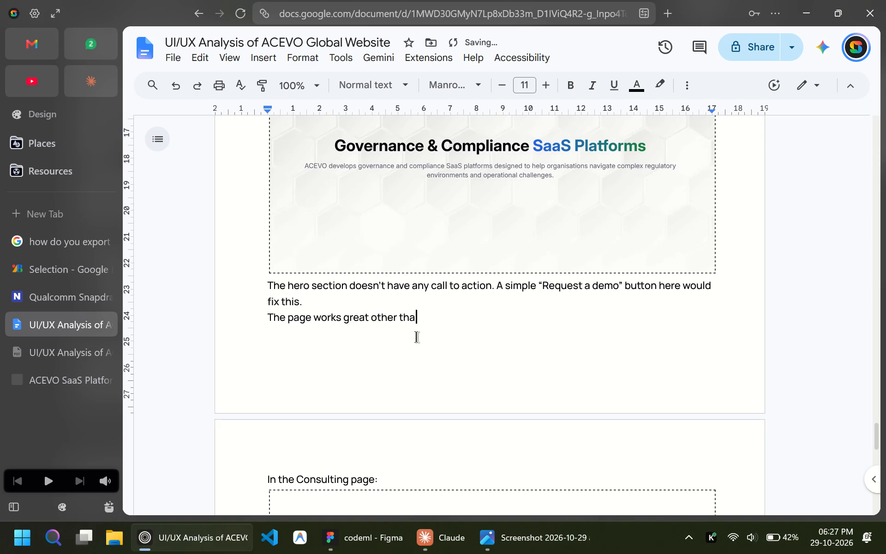
key("BackSpace")
key("BackSpace")
key("BackSpace")
key("BackSpace")
key("BackSpace")
type("verall.")
key("space")
Extend the Digital Products hero note with "The page also has a contrast issue like the one mentioned above. Switching the body text here to white would fix that too.".
left_click(406, 307)
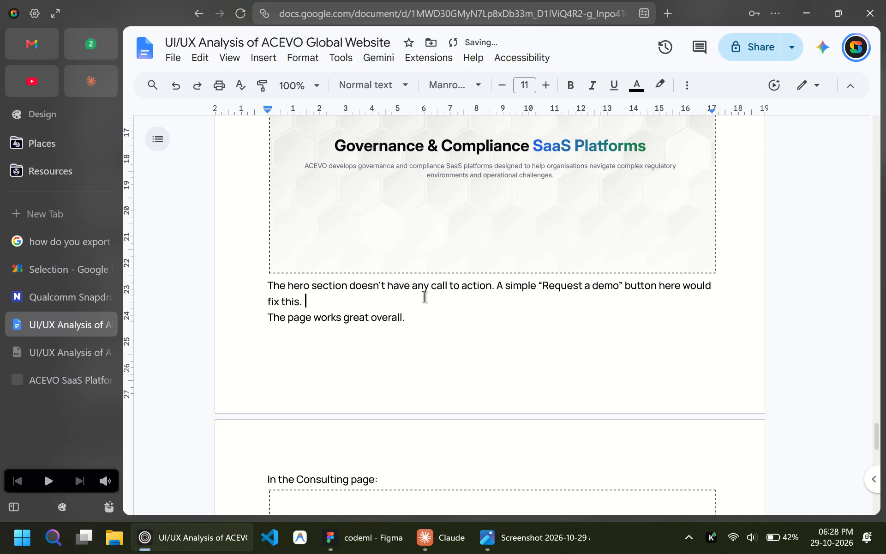
type("The page also has a")
key("space")
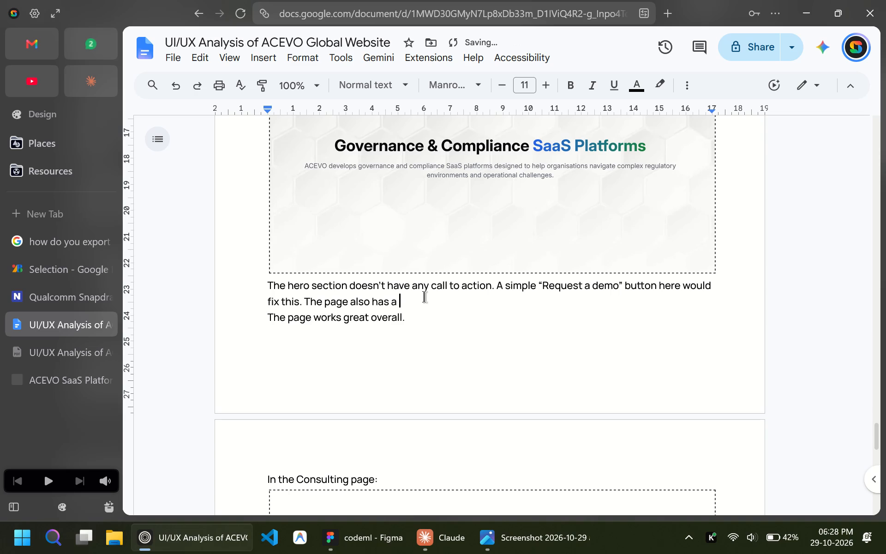
type("contrast issue like the one mentioned above.")
key("space")
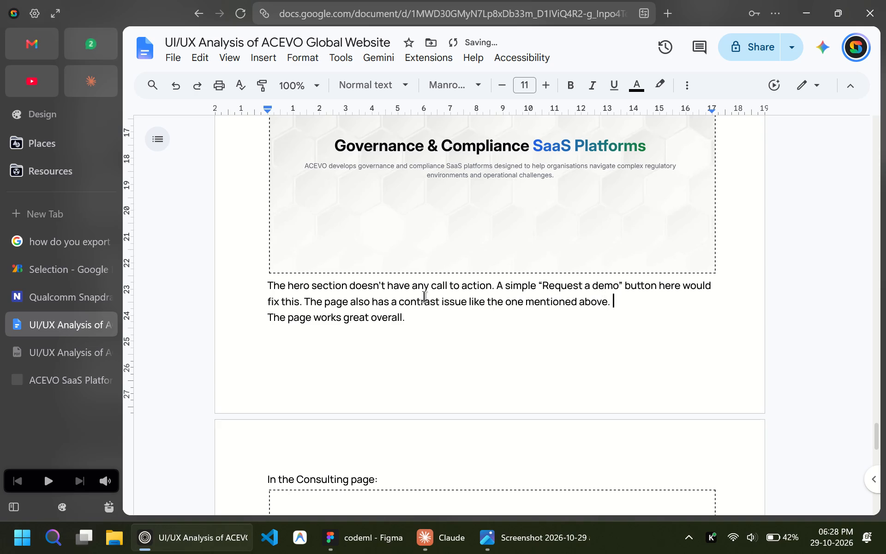
type("Switching to b")
key("BackSpace")
key("BackSpace")
key("BackSpace")
key("BackSpace")
type("the body text here to white would fix that too.")
key("space")
key("BackSpace")
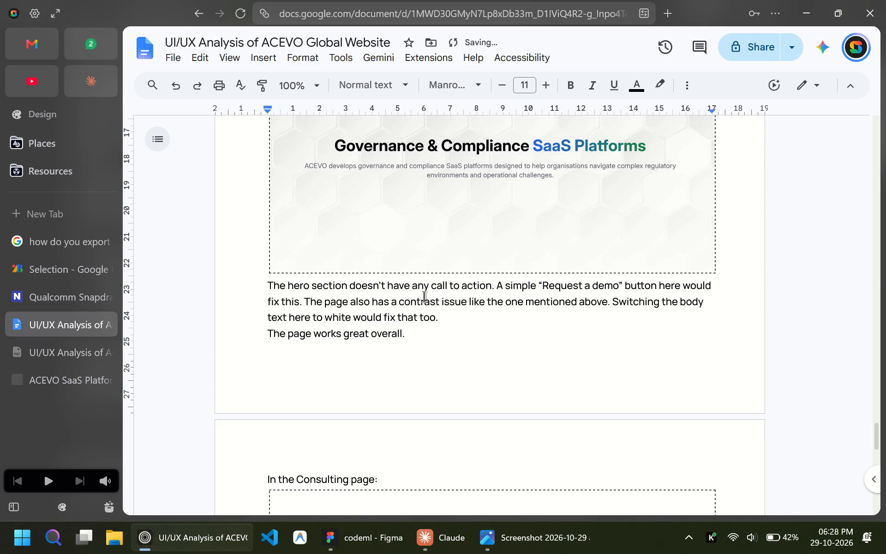
Merge the closing line into the Digital Products paragraph, rewording it to "Other than this the page works great overall.".
left_click(271, 330)
key("BackSpace")
key("BackSpace")
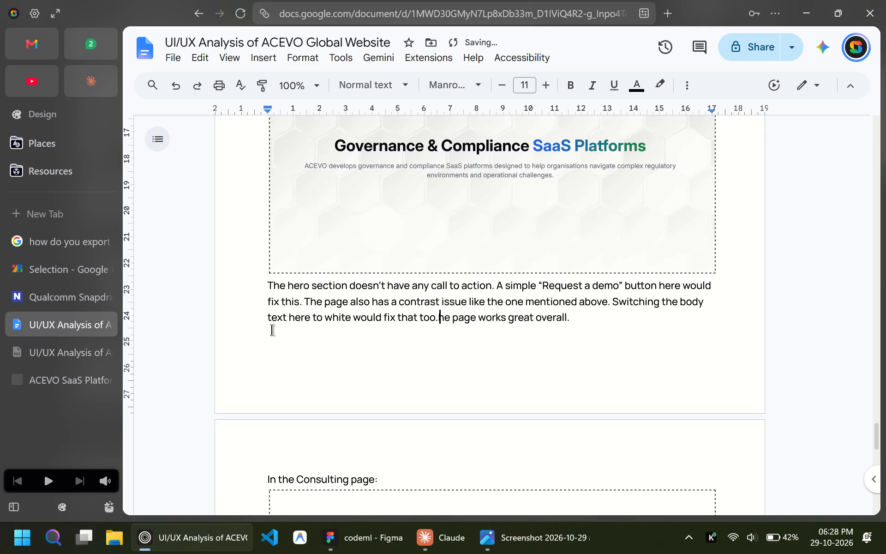
key("space")
type("Other thn")
key("BackSpace")
type("an this")
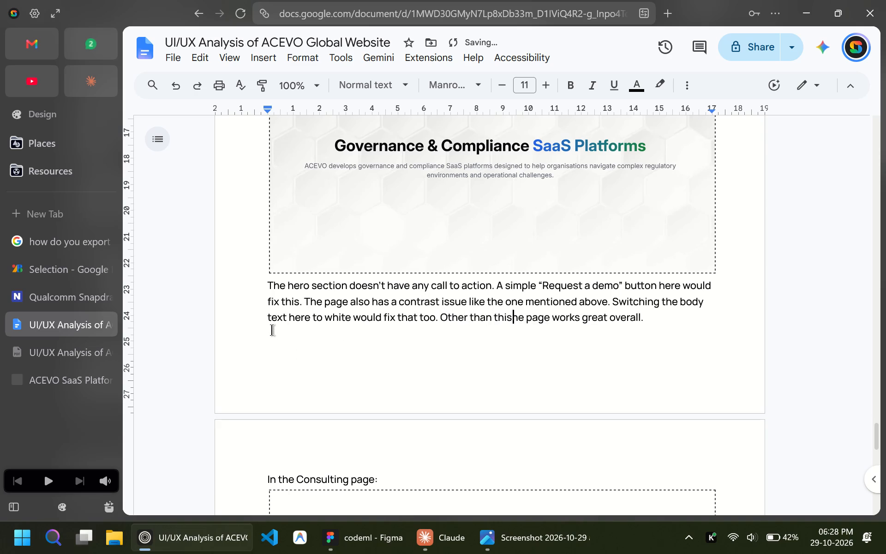
key("space")
key("t")
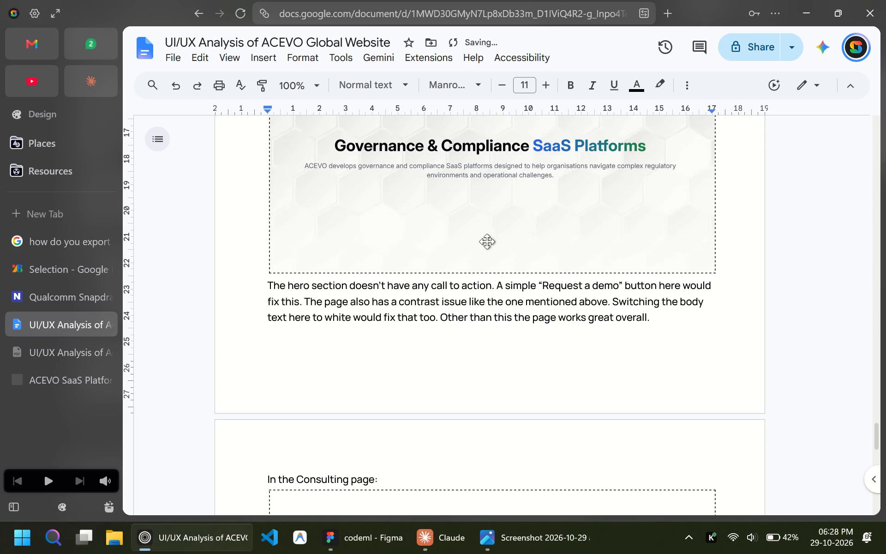
Add two new lines after the Book Consultation suggestion at the end of the document's Consulting section.
scroll(499, 232, "up", 7)
scroll(499, 232, "down", 5)
scroll(499, 232, "up", 2)
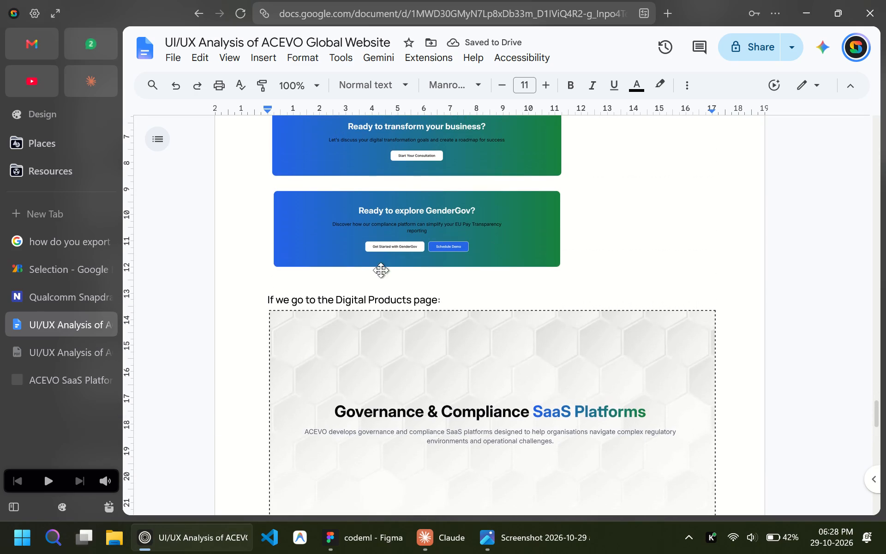
scroll(599, 220, "down", 12)
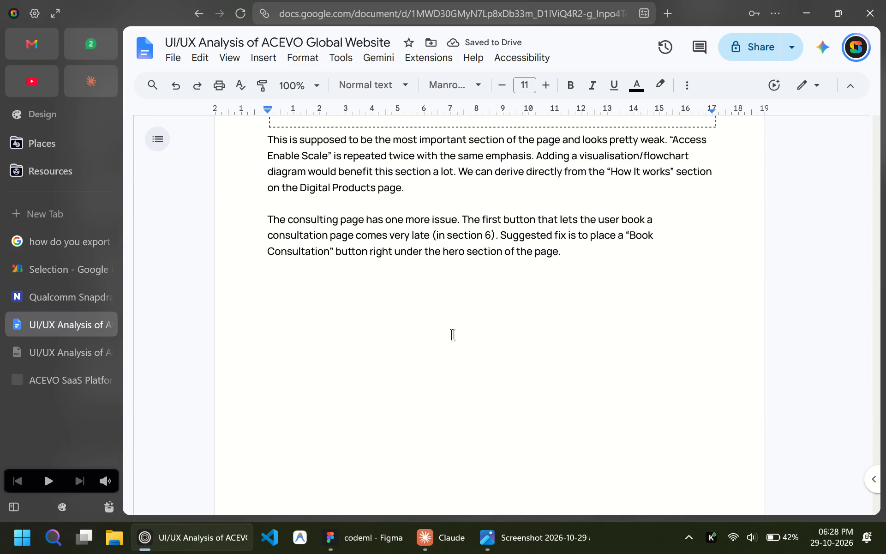
scroll(451, 334, "up", 3)
left_click(606, 455)
key("Return")
key("Return")
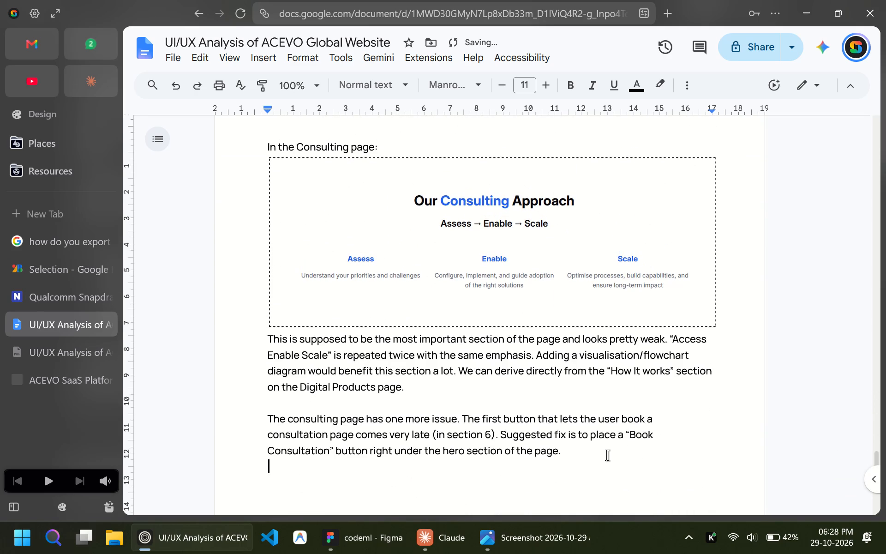
Examine the website's EU Pay Transparency page, from the hero through its directive overview, countdown and requirements sections.
left_click(39, 376)
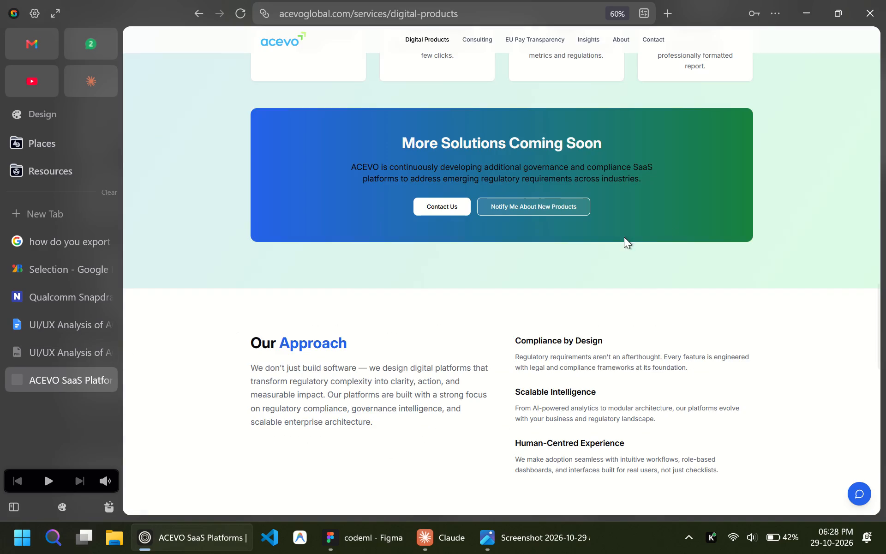
scroll(682, 222, "down", 8)
left_click(539, 43)
scroll(613, 199, "up", 5)
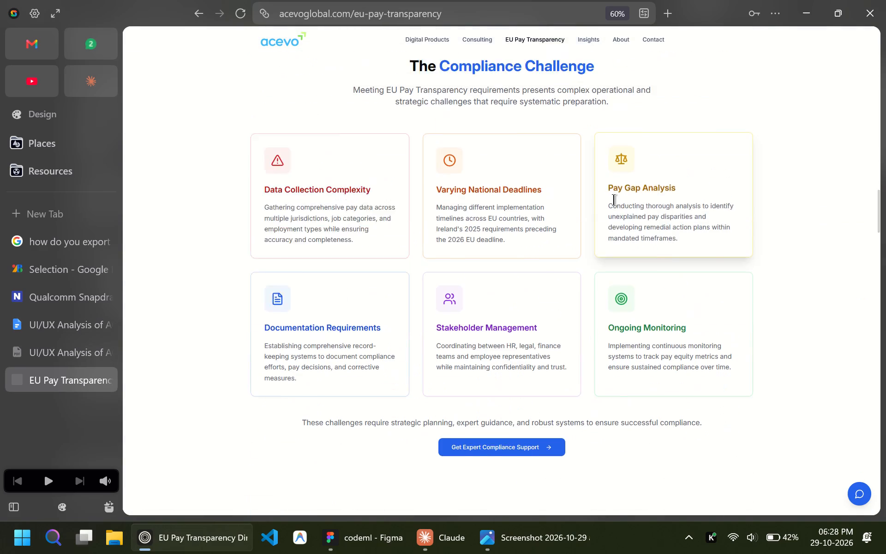
scroll(613, 199, "up", 20)
scroll(613, 199, "up", 20)
scroll(613, 199, "up", 5)
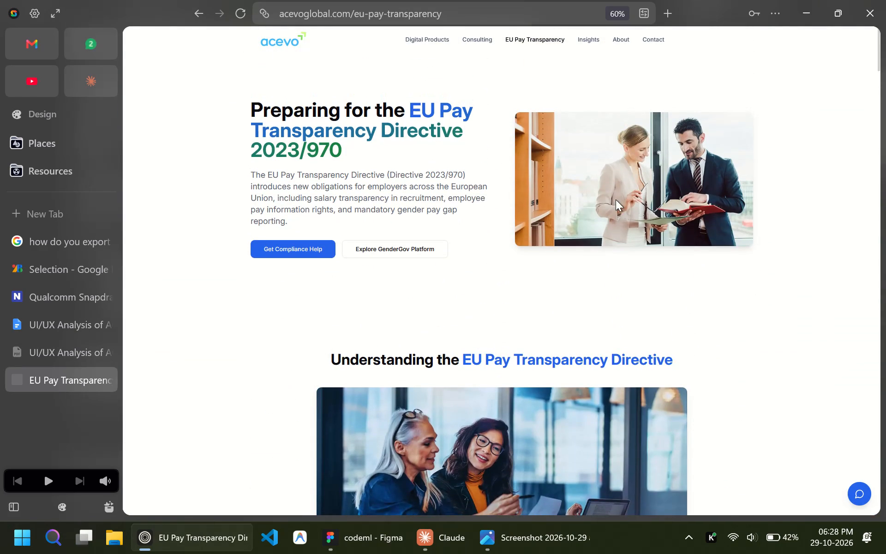
scroll(581, 176, "down", 8)
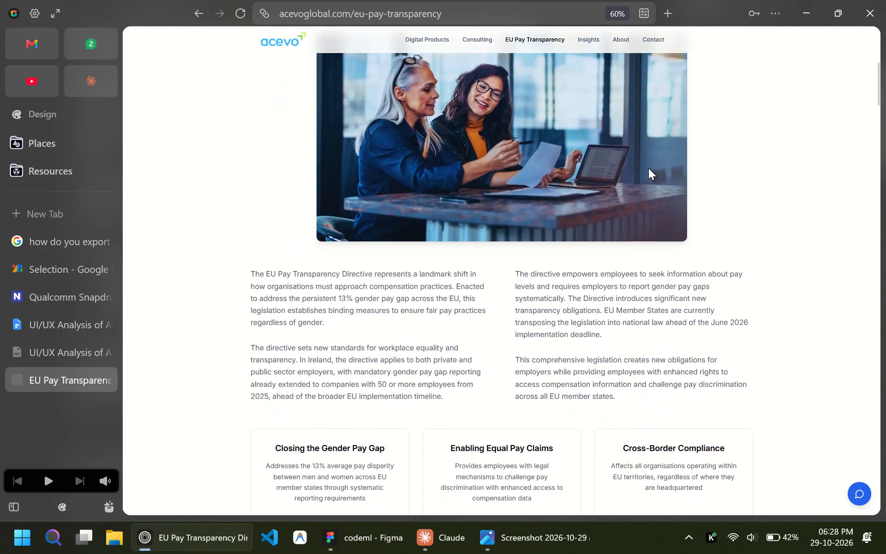
scroll(649, 167, "down", 9)
scroll(649, 167, "up", 10)
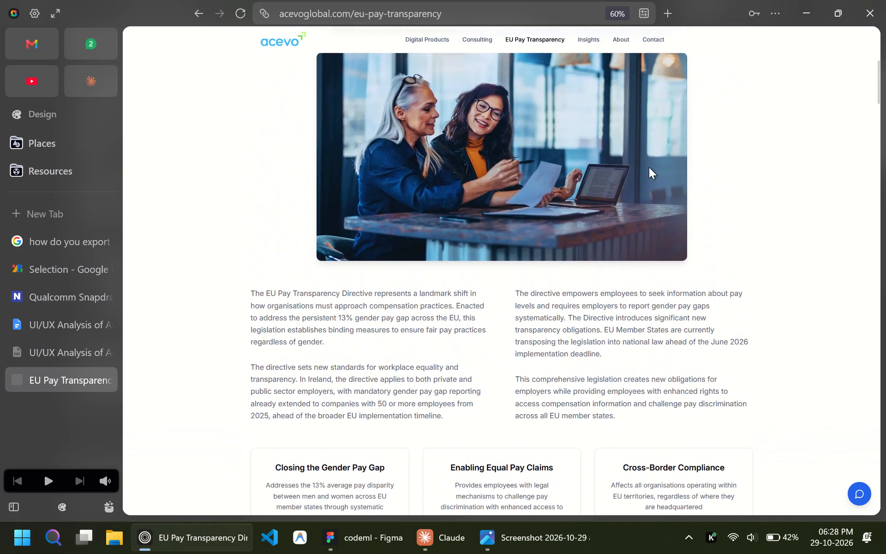
scroll(649, 167, "down", 3)
scroll(649, 167, "up", 2)
scroll(649, 167, "down", 2)
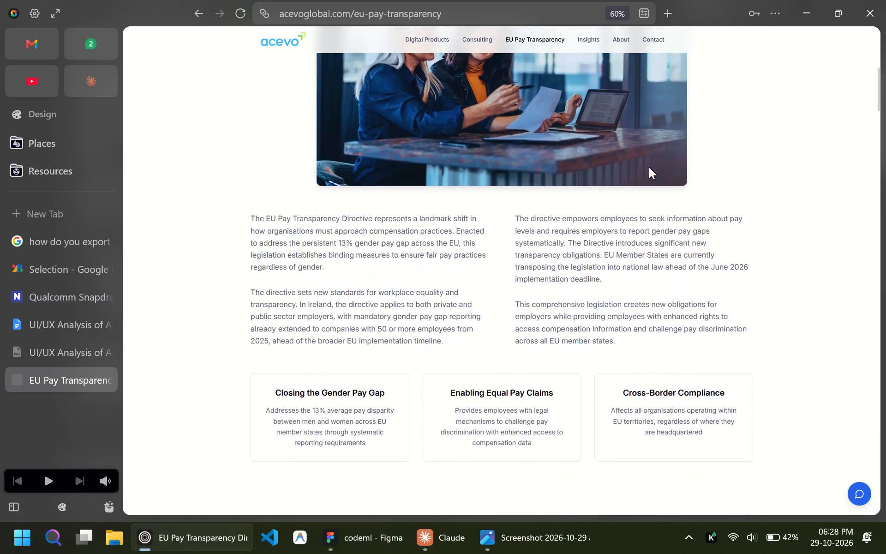
scroll(649, 167, "up", 1)
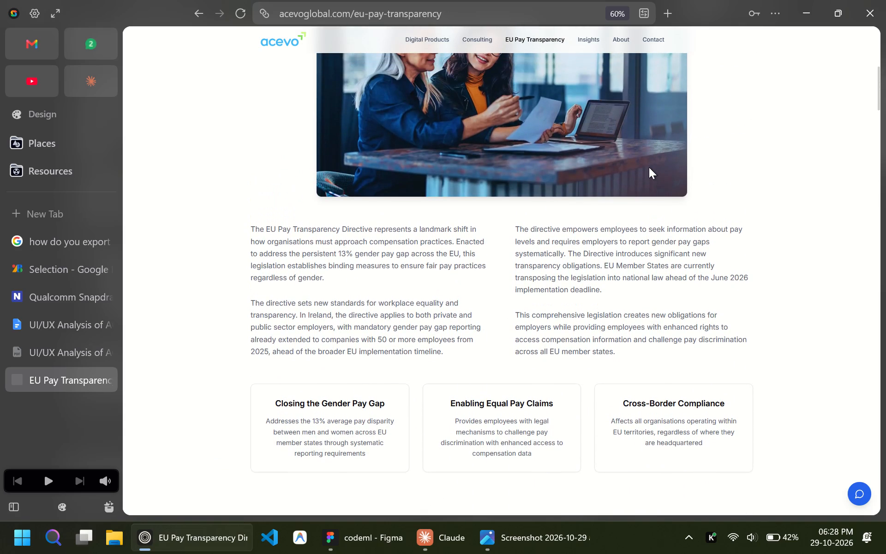
scroll(649, 167, "down", 15)
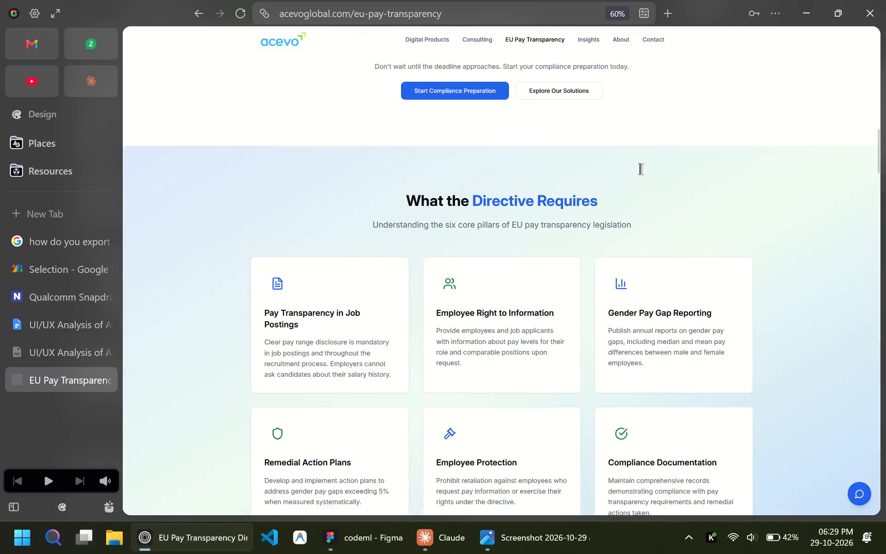
Capture a screenshot of the "Is Your Business Prepared for the EU Directive?" countdown section, including its two buttons.
scroll(640, 169, "up", 5)
key("Print")
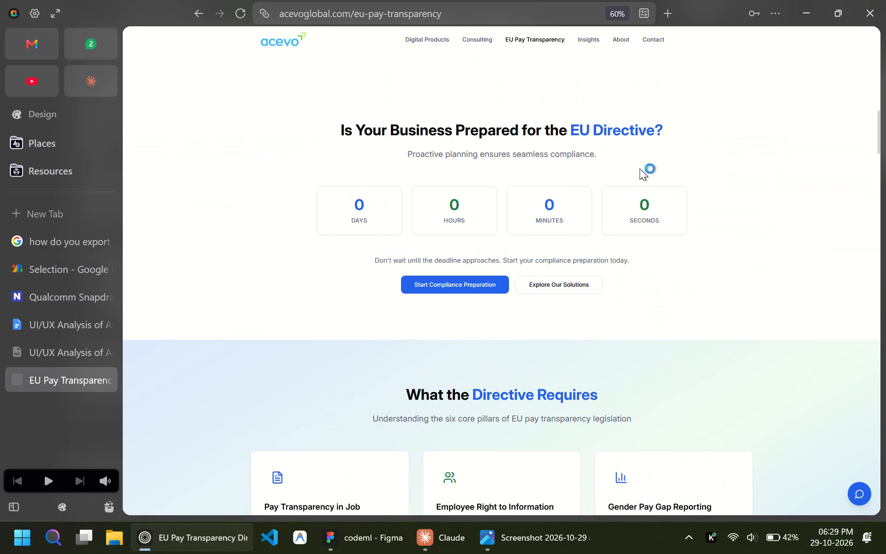
left_click_drag(273, 98, 777, 282)
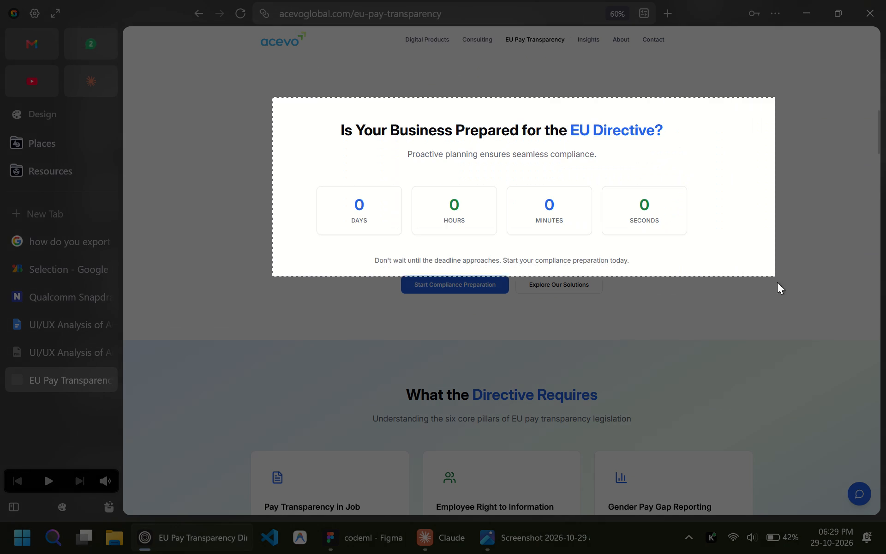
left_click_drag(777, 282, 725, 314)
In the analysis document, add the line "In the EU Pay Transparency page:" below the Consulting notes.
scroll(567, 134, "up", 5)
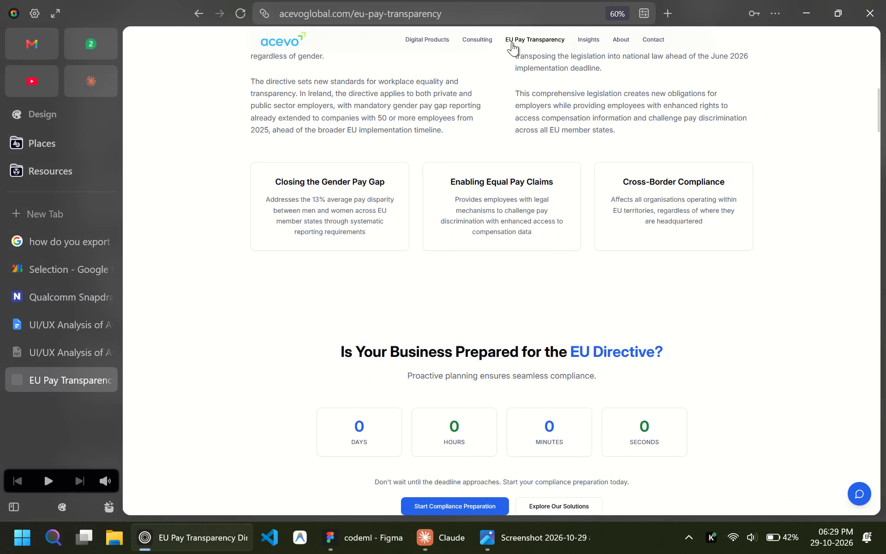
left_click(28, 332)
scroll(597, 410, "down", 6)
scroll(456, 320, "up", 2)
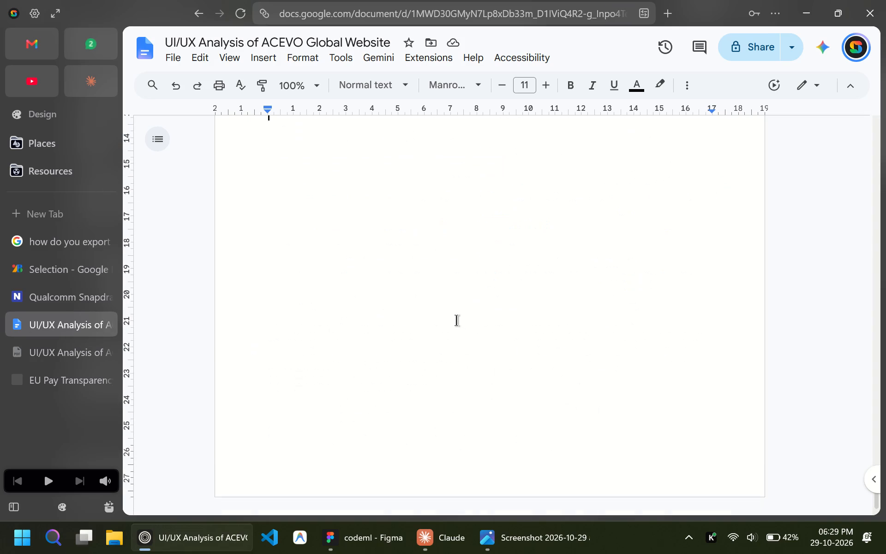
scroll(456, 320, "up", 5)
triple_click(403, 214)
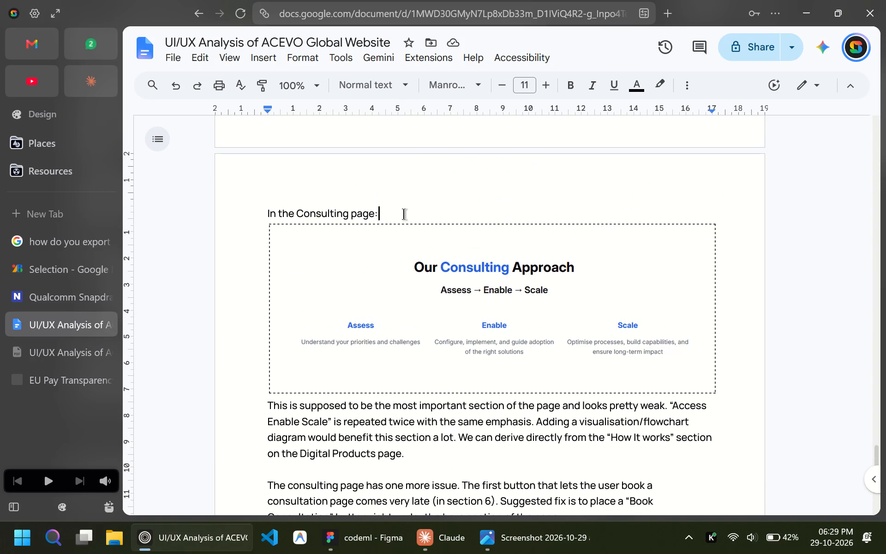
scroll(441, 203, "up", 2)
scroll(443, 203, "down", 7)
left_click(425, 263)
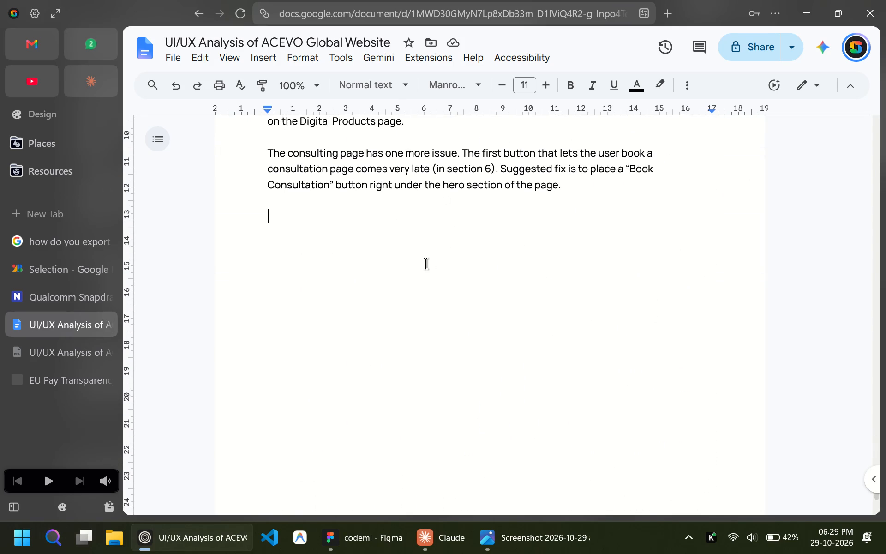
type("In the EU Pay")
key("space")
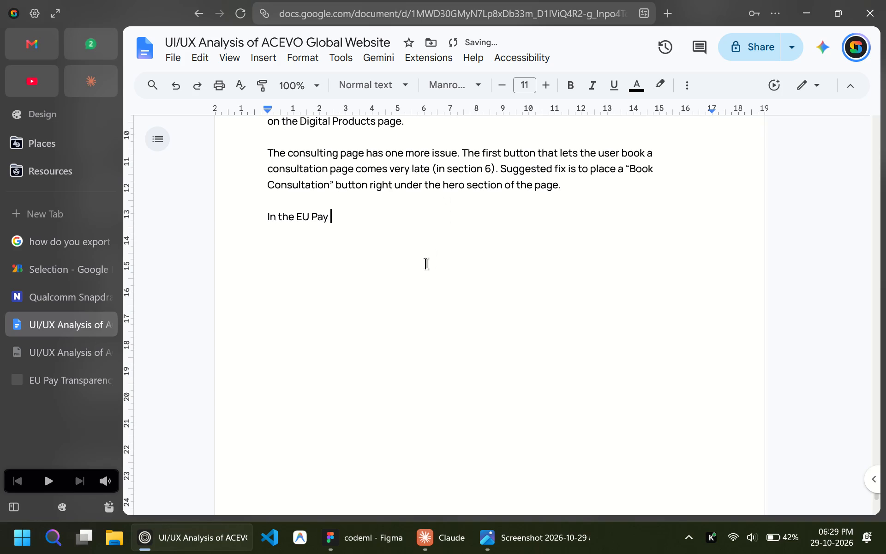
type("Transparency page:")
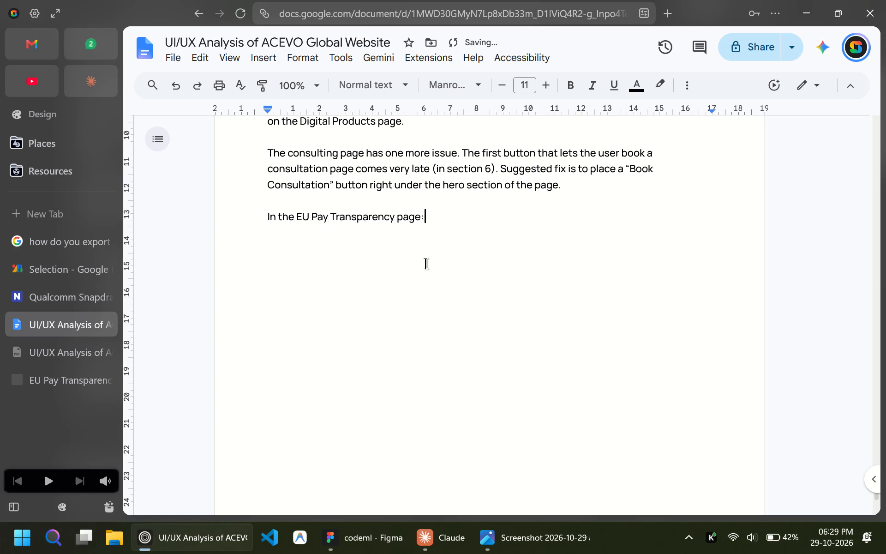
Paste the countdown screenshot below the EU Pay Transparency line and give it a 1 pt dashed border.
key("Return")
key("ctrl+v")
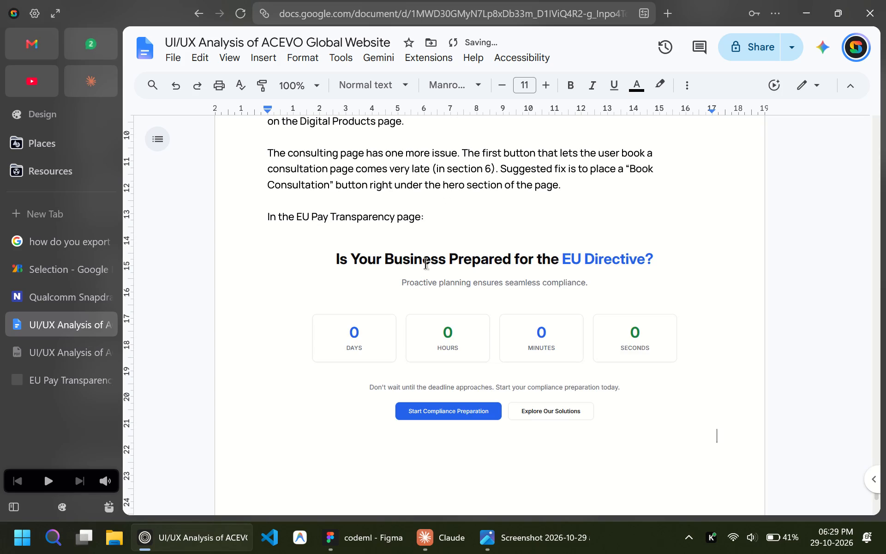
left_click(460, 282)
left_click(624, 78)
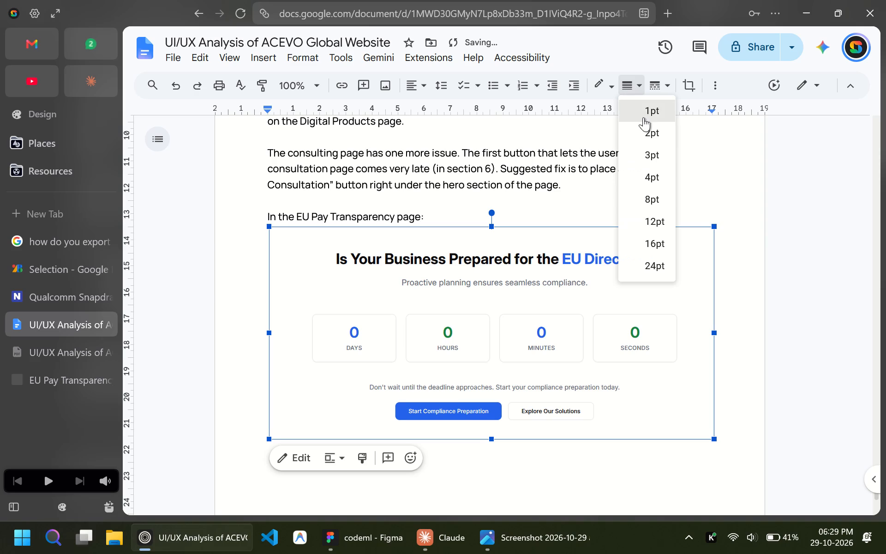
left_click(647, 118)
left_click(659, 86)
left_click(672, 155)
Below the countdown screenshot, write "This section is outdated as the countdown has elapsed.".
scroll(528, 203, "down", 3)
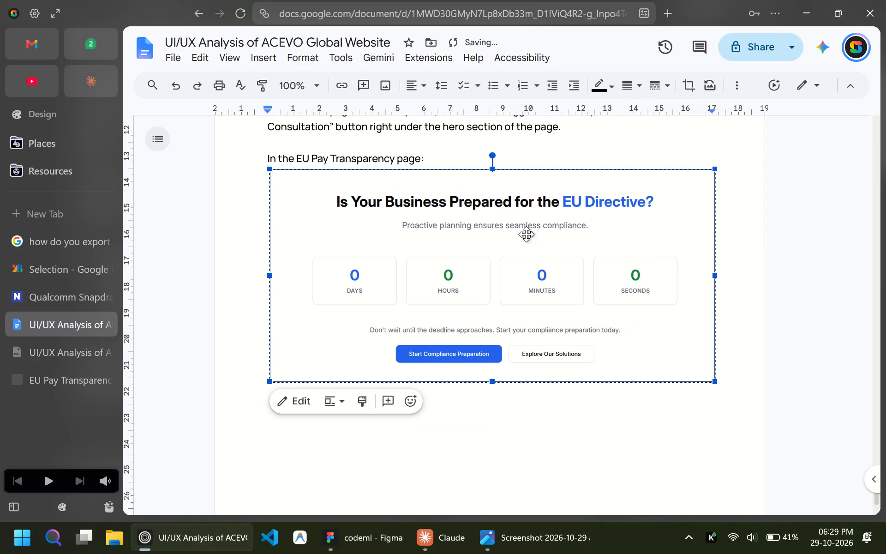
left_click(544, 334)
scroll(544, 334, "up", 1)
left_click(487, 446)
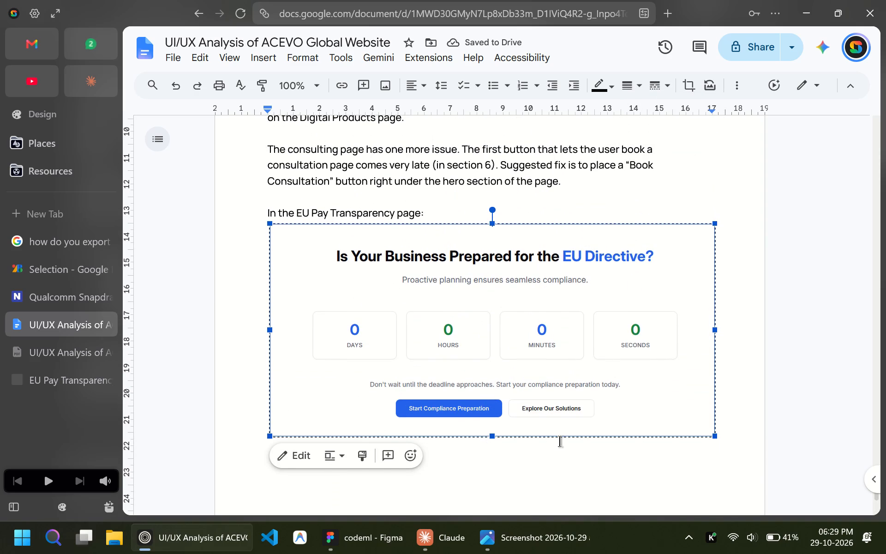
key("Right")
key("Return")
type("This section is outdated as the")
key("space")
type("ti")
key("BackSpace")
key("BackSpace")
type("countdown has")
key("space")
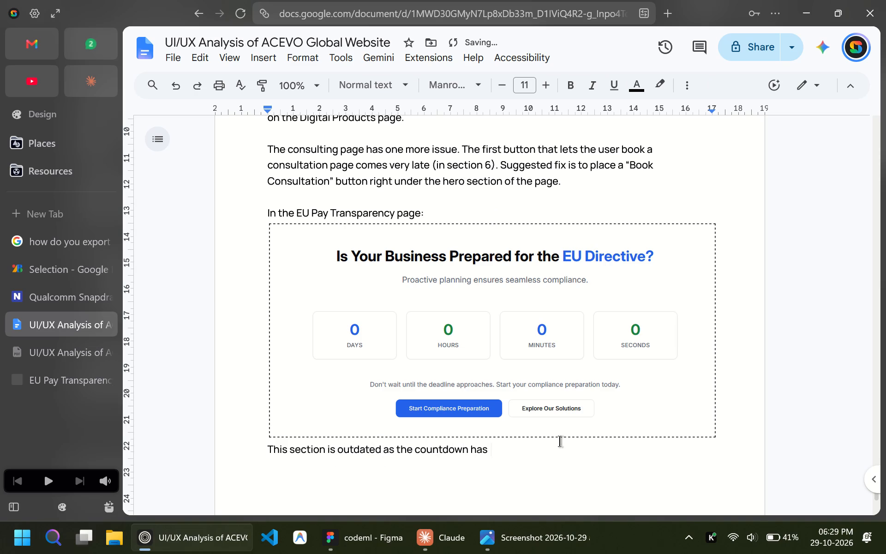
type("elapsed.")
Continue the countdown note with "It should be either moved to a different countdown or be removed completely.".
key("space")
type("It should be s")
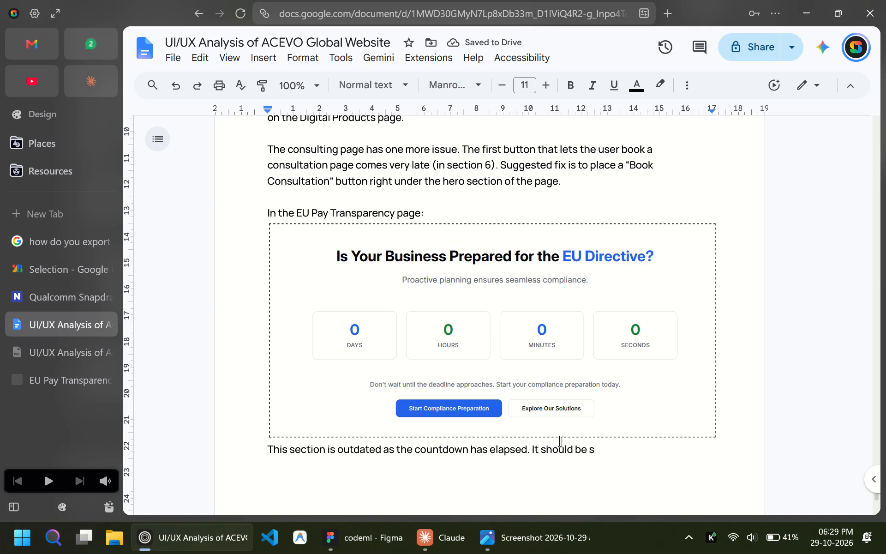
key("BackSpace")
type("either moved to a different countdown")
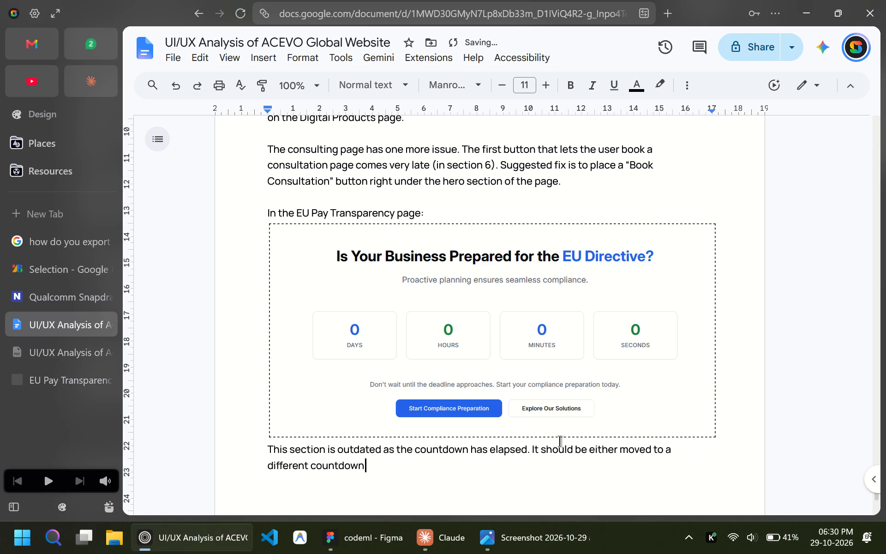
key("space")
type("or")
key("space")
type("be removed")
key("space")
type("completely.")
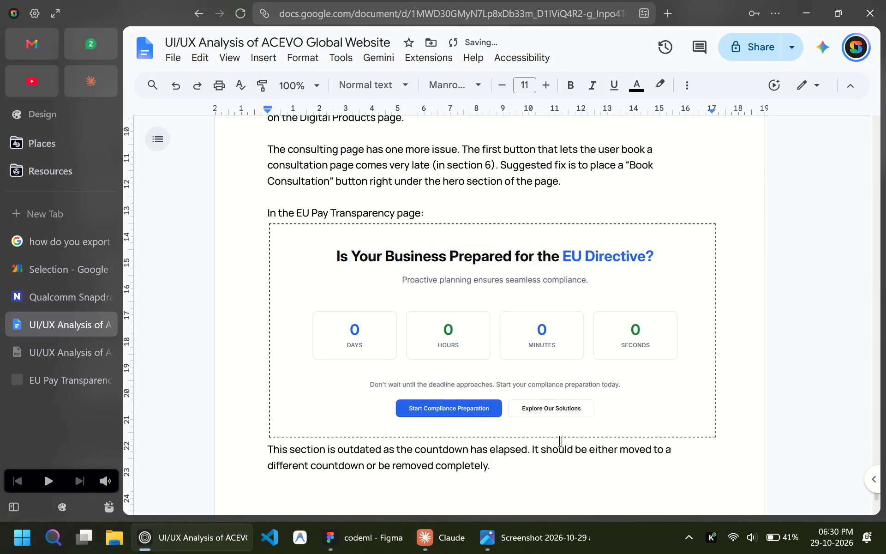
Replace "removed completely." at the end of the countdown note with "replaced by a section".
key("BackSpace")
key("BackSpace")
key("BackSpace")
key("BackSpace")
key("BackSpace")
key("BackSpace")
key("BackSpace")
key("BackSpace")
key("BackSpace")
key("BackSpace")
key("BackSpace")
key("BackSpace")
key("BackSpace")
key("BackSpace")
key("BackSpace")
key("BackSpace")
key("BackSpace")
key("BackSpace")
key("BackSpace")
key("BackSpace")
type("eplaced")
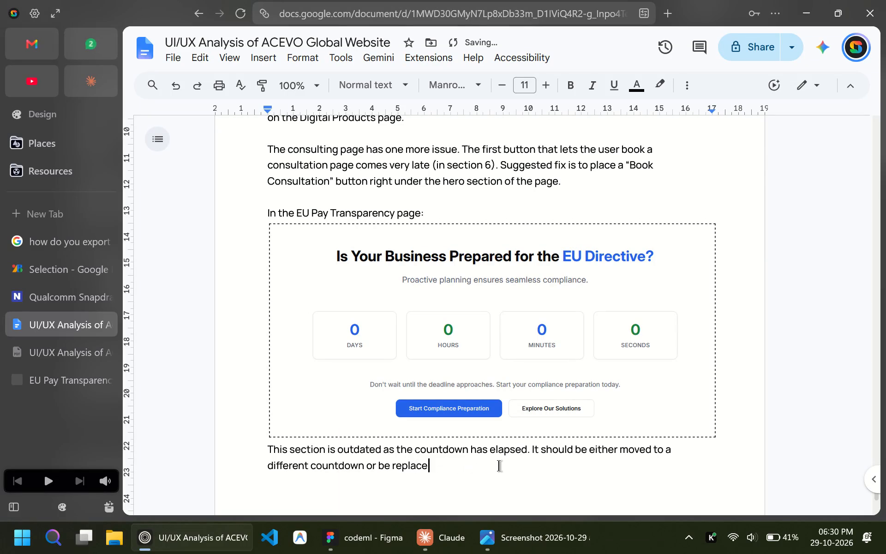
key("space")
type("by")
key("space")
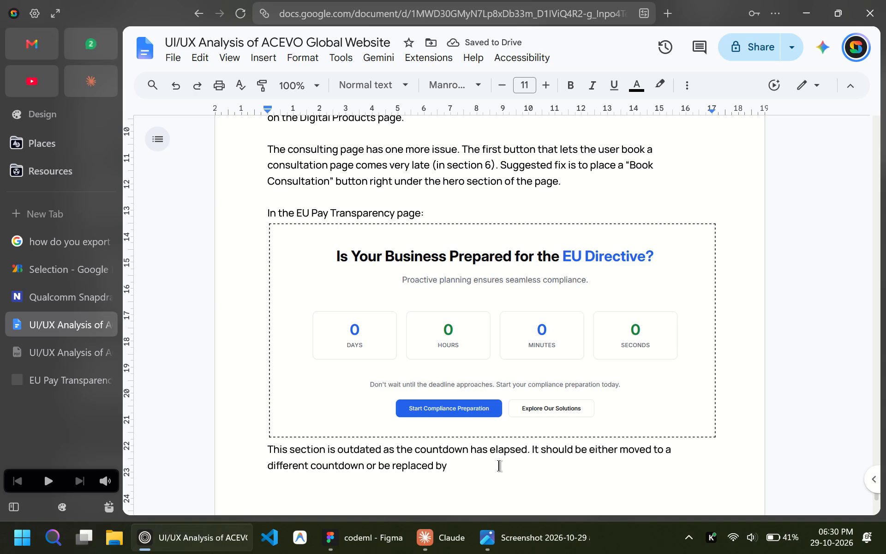
type("a section")
key("space")
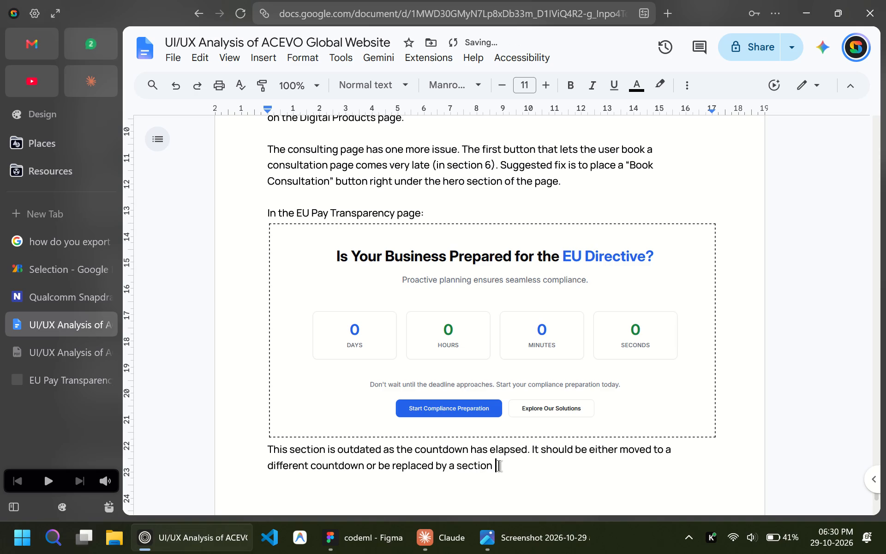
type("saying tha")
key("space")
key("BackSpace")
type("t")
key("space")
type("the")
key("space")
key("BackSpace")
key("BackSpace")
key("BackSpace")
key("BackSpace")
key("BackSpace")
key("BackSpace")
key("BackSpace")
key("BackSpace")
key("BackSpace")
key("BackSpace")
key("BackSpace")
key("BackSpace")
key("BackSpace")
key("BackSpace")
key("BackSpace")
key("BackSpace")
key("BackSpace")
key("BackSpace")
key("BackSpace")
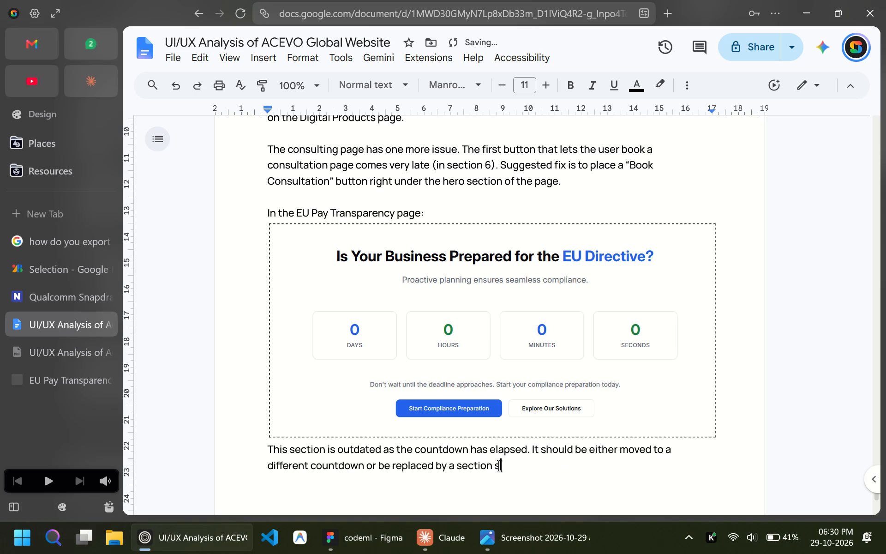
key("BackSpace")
Finish the countdown note's sentence with "emphasising on the passed deadline to create more urgency.".
type("epm")
key("BackSpace")
key("BackSpace")
type("mphasising on")
key("space")
type("the")
key("space")
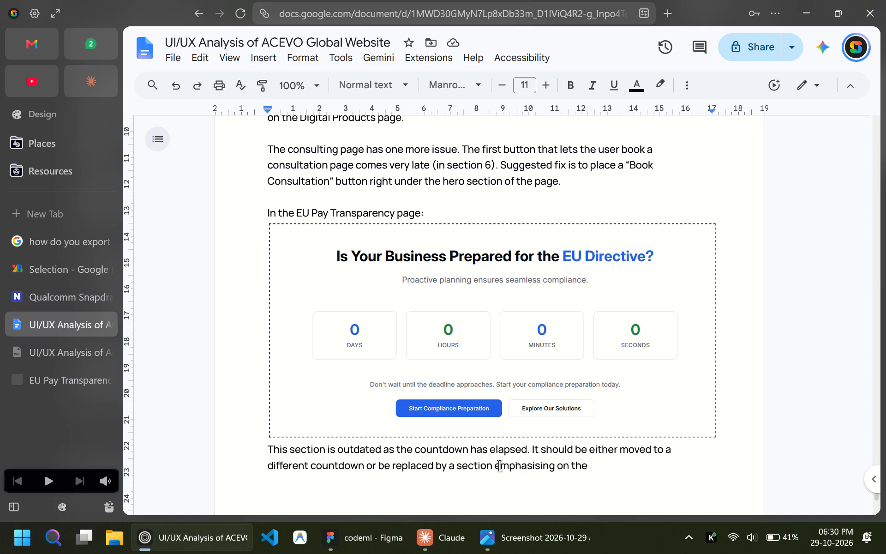
type("de")
key("BackSpace")
key("BackSpace")
type("passed deadlo")
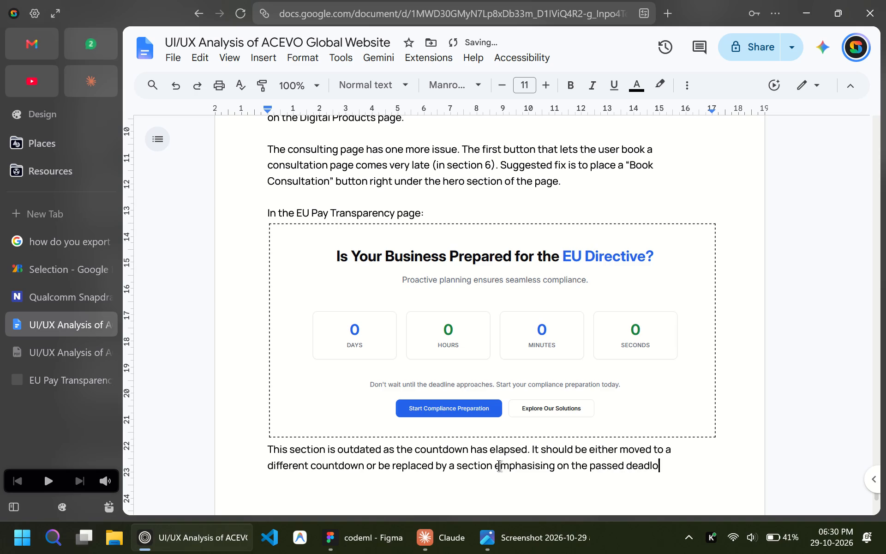
key("BackSpace")
type("ine")
key("space")
type("to create more urgency.")
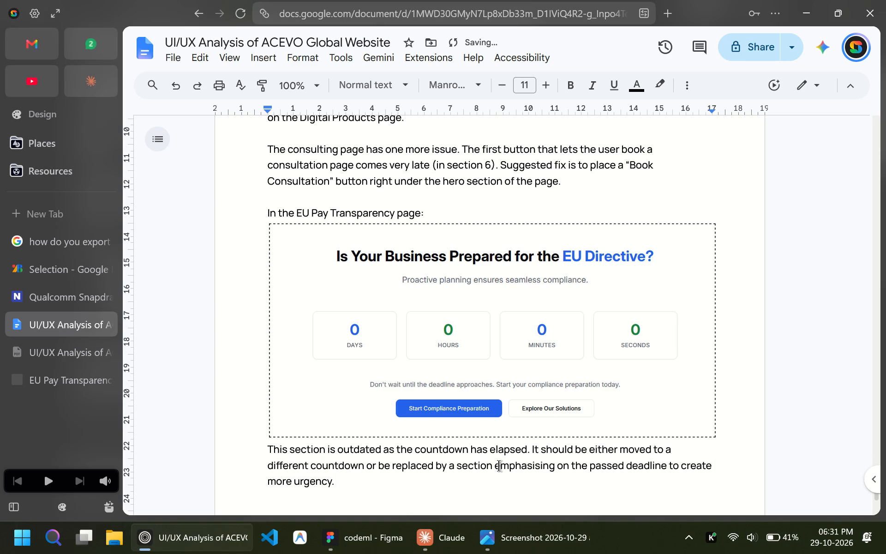
Insert "removed. Suggested fix is to" before "replaced by a section" in the countdown note.
scroll(503, 458, "down", 3)
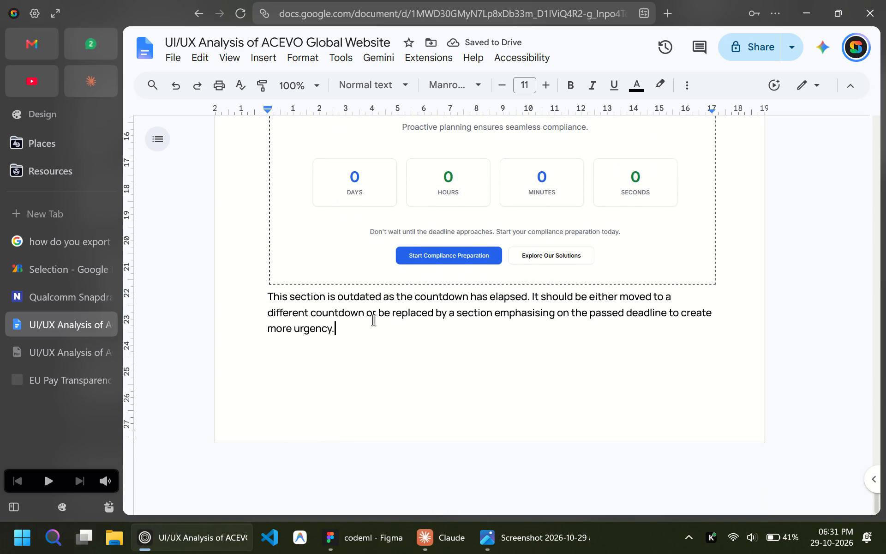
double_click(342, 314)
left_click(363, 307)
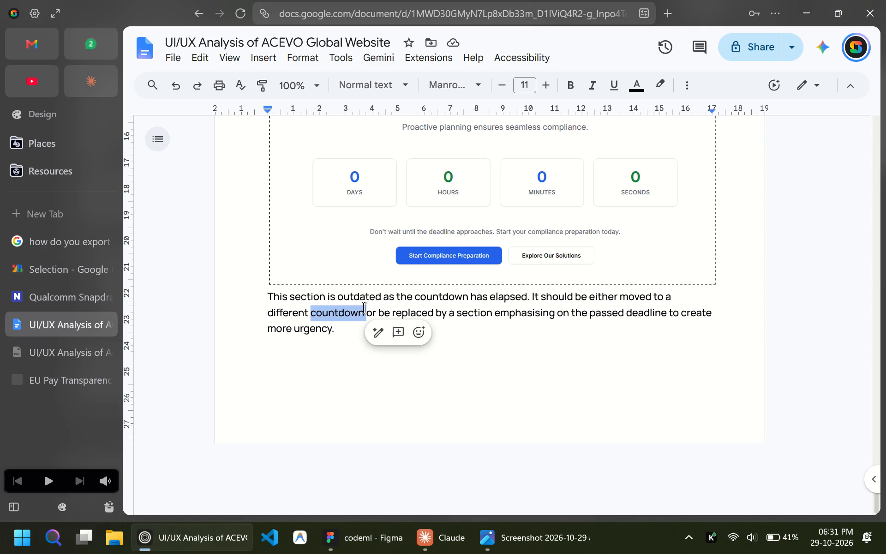
left_click(408, 337)
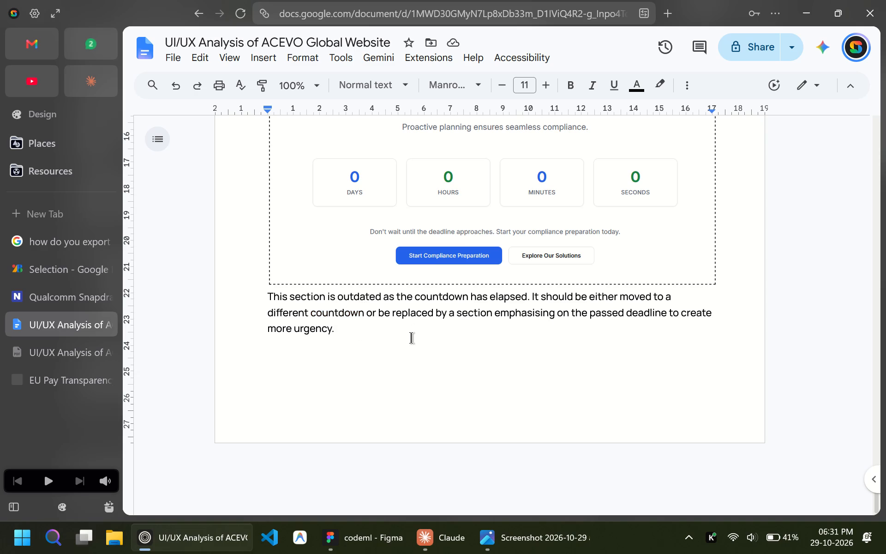
left_click(392, 313)
type("removed. Suggested")
key("space")
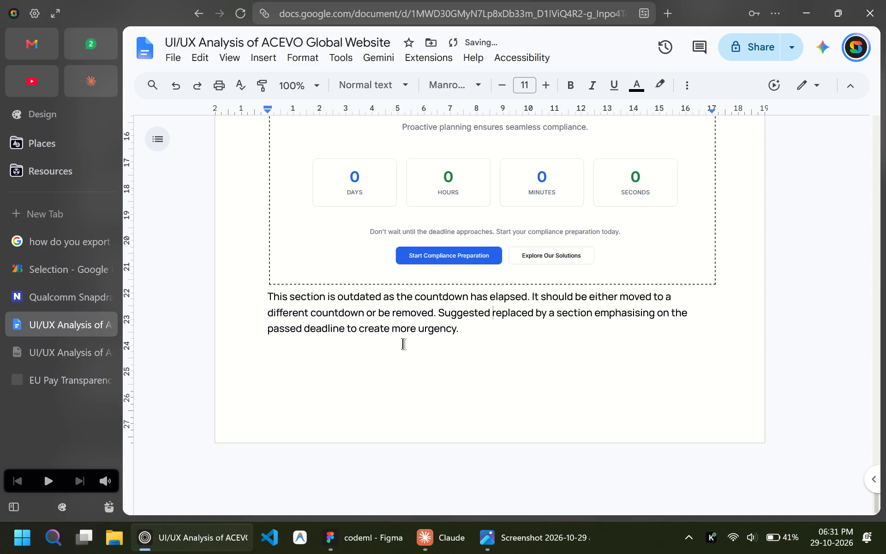
type("fix")
key("space")
type("is to")
key("space")
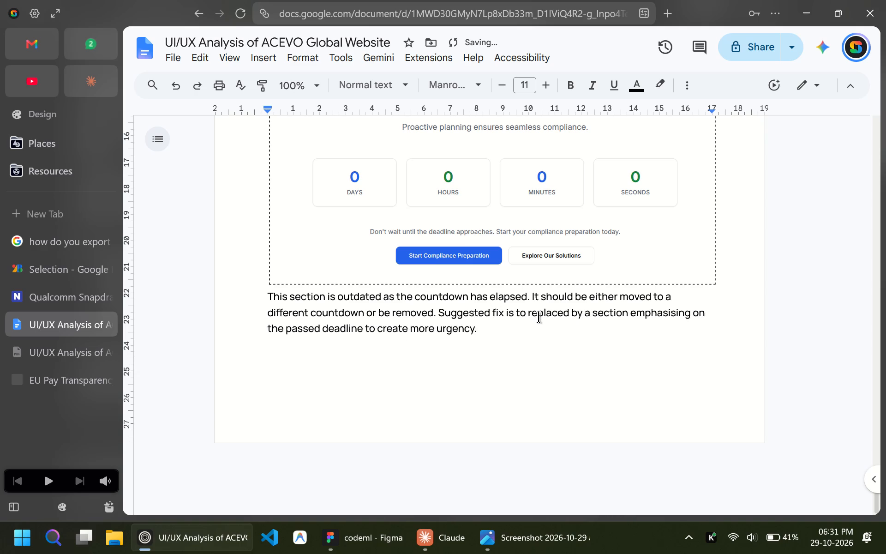
Reword "replaced by a section" in the suggested fix as "replace it by a section".
double_click(538, 317)
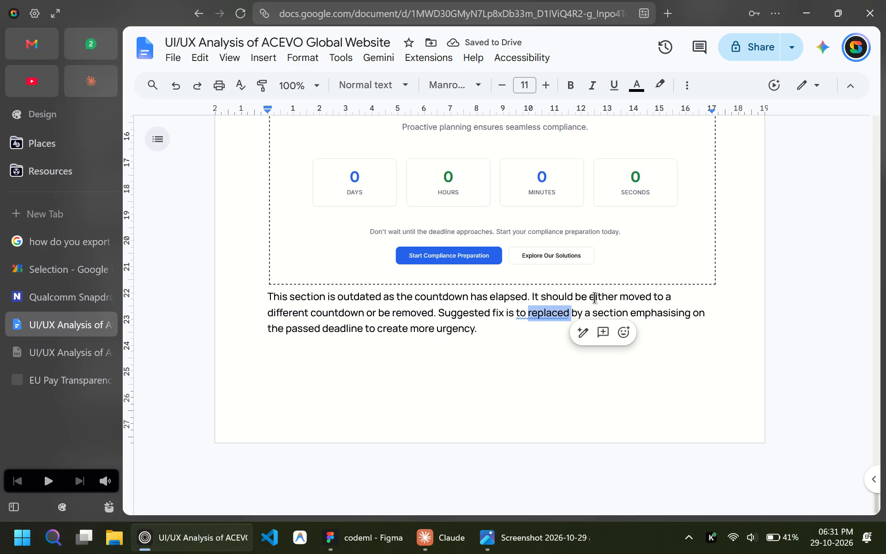
left_click(599, 295)
left_click(546, 321)
left_click(561, 296)
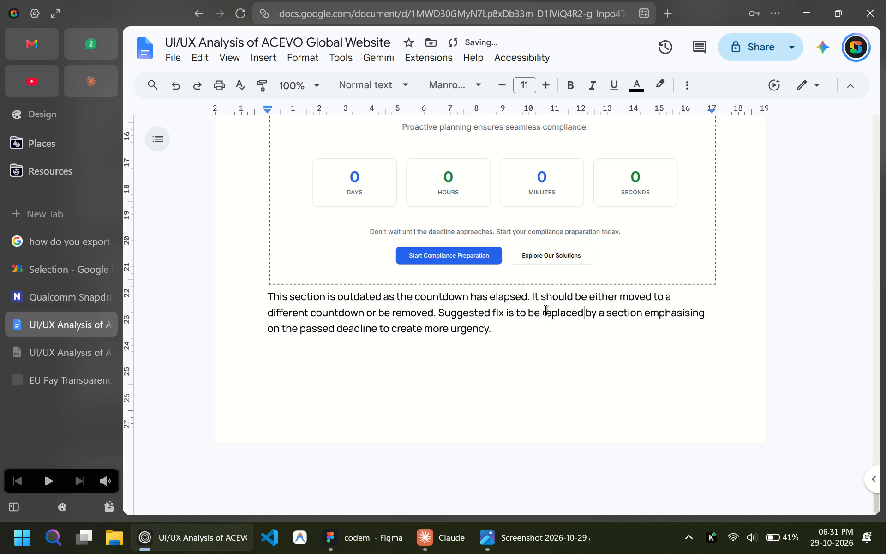
left_click(539, 314)
key("BackSpace")
key("BackSpace")
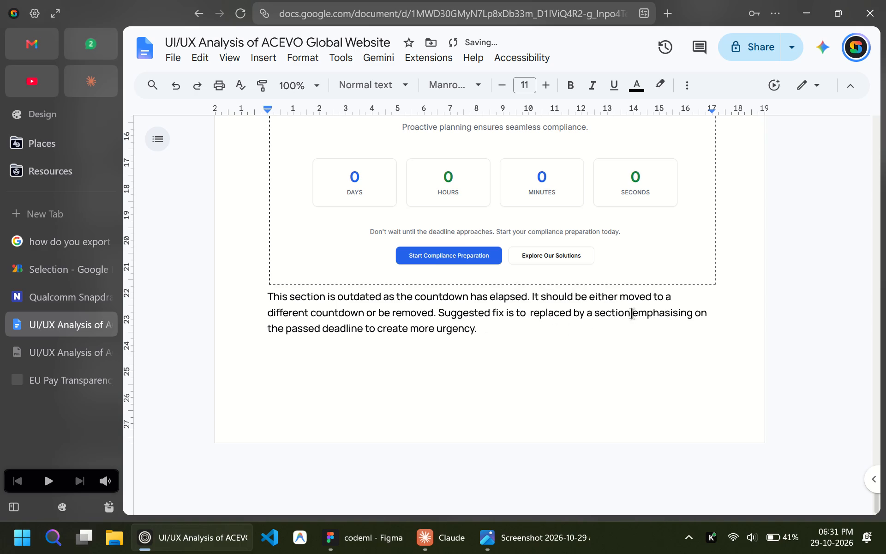
left_click(570, 313)
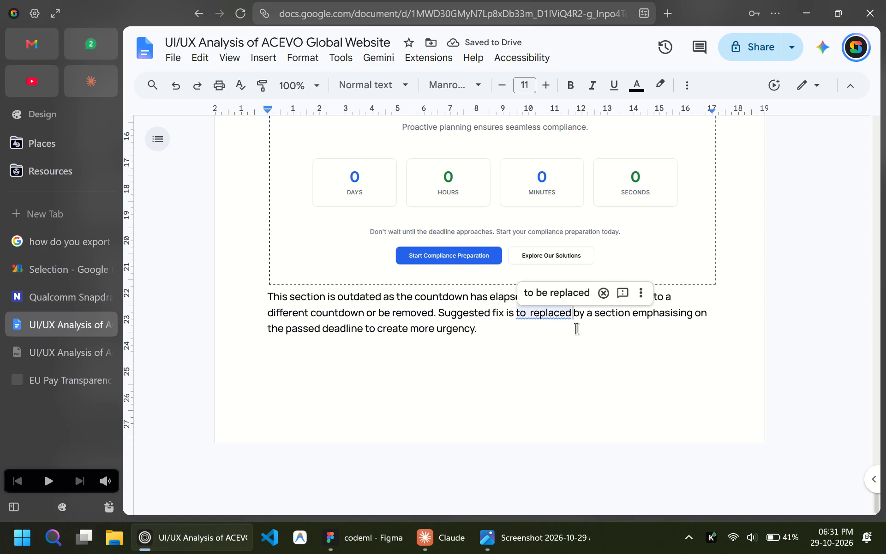
key("BackSpace")
key("space")
type("it")
key("space")
key("BackSpace")
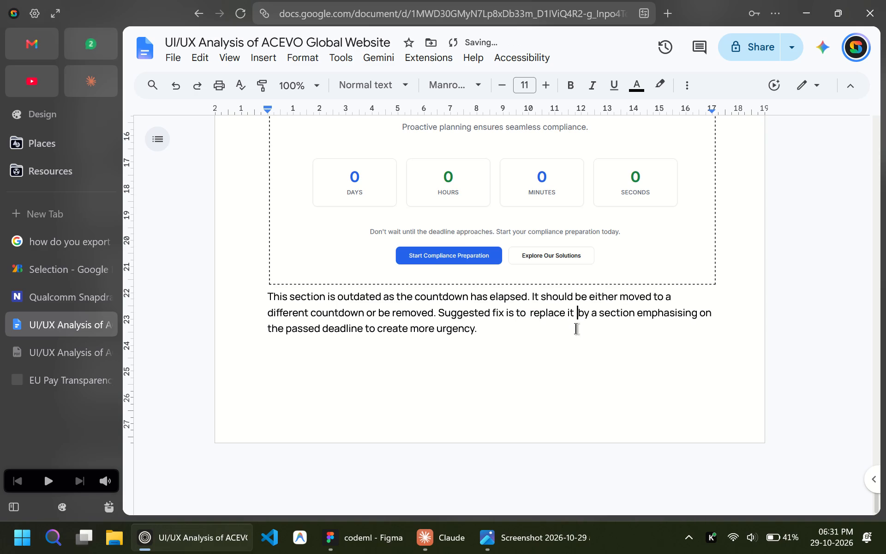
key("space")
left_click(391, 372)
Switch to the EU Pay Transparency page and examine its sections from the compliance challenge cards to Implementation by Countries.
scroll(390, 372, "up", 3)
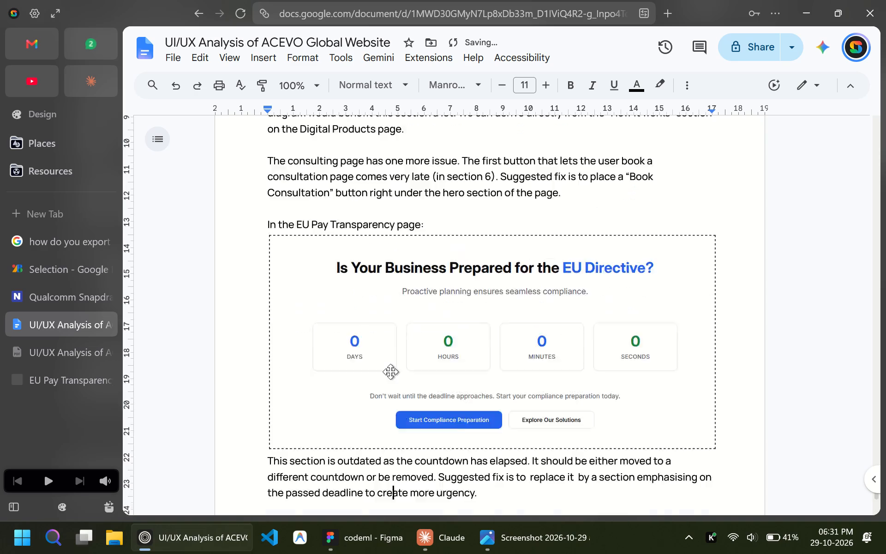
scroll(390, 372, "down", 2)
left_click(45, 391)
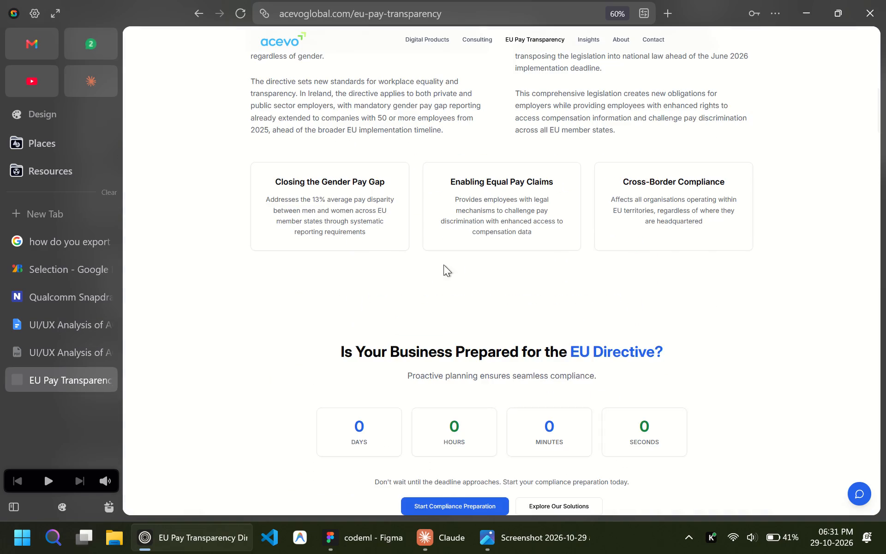
scroll(454, 259, "down", 17)
scroll(455, 255, "down", 10)
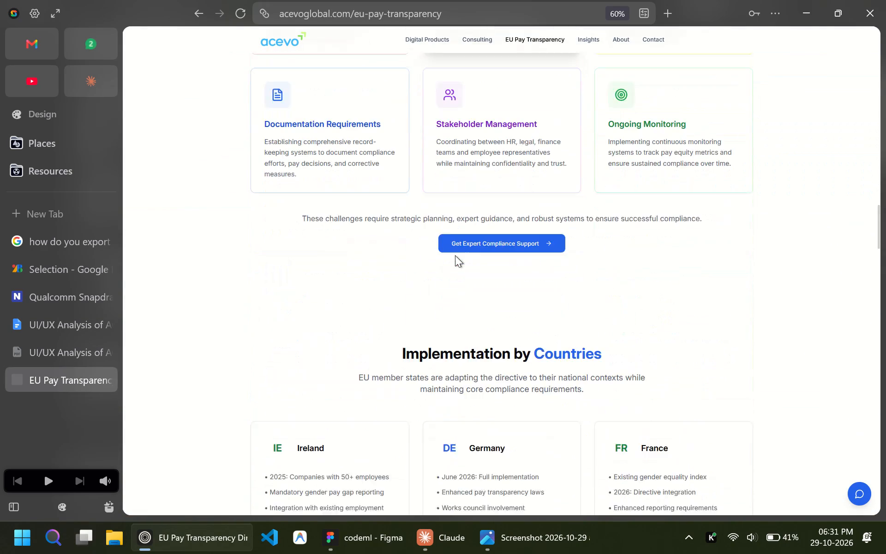
scroll(455, 255, "down", 4)
scroll(455, 255, "up", 9)
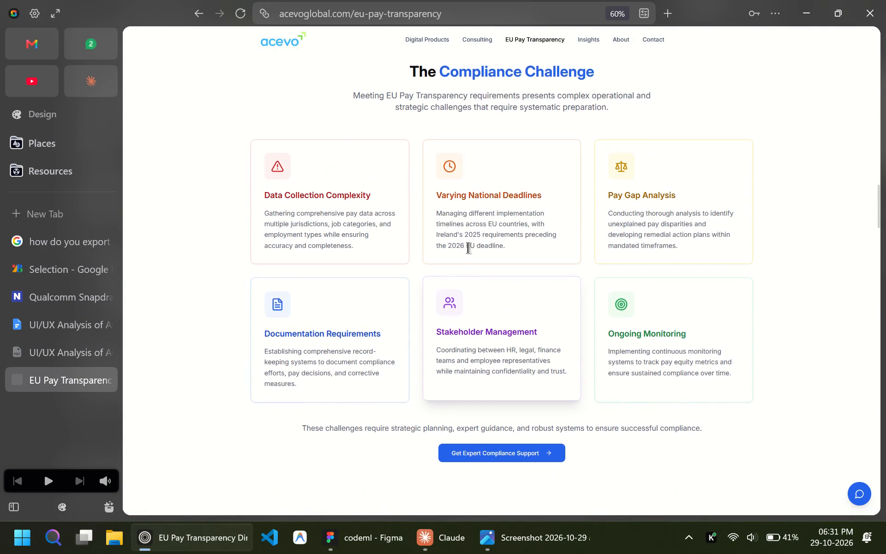
scroll(672, 335, "down", 9)
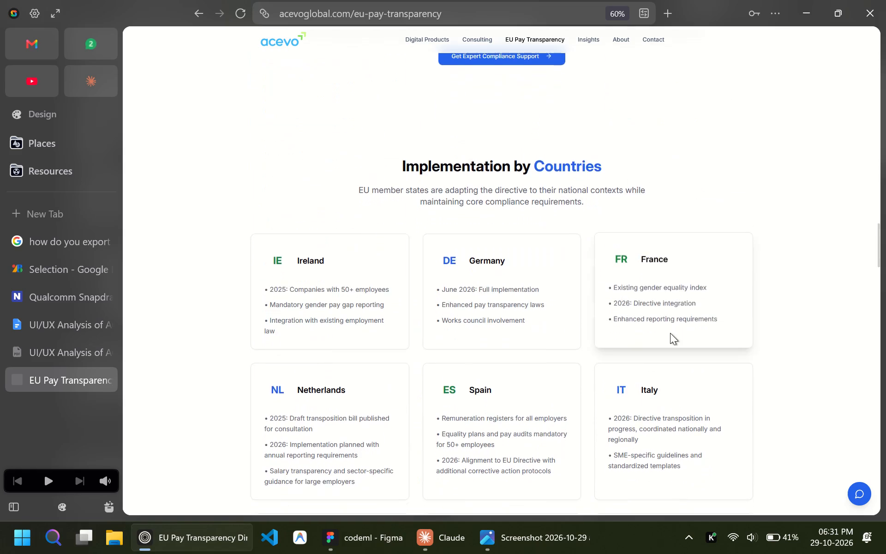
scroll(662, 333, "down", 4)
scroll(661, 333, "up", 2)
scroll(660, 333, "down", 6)
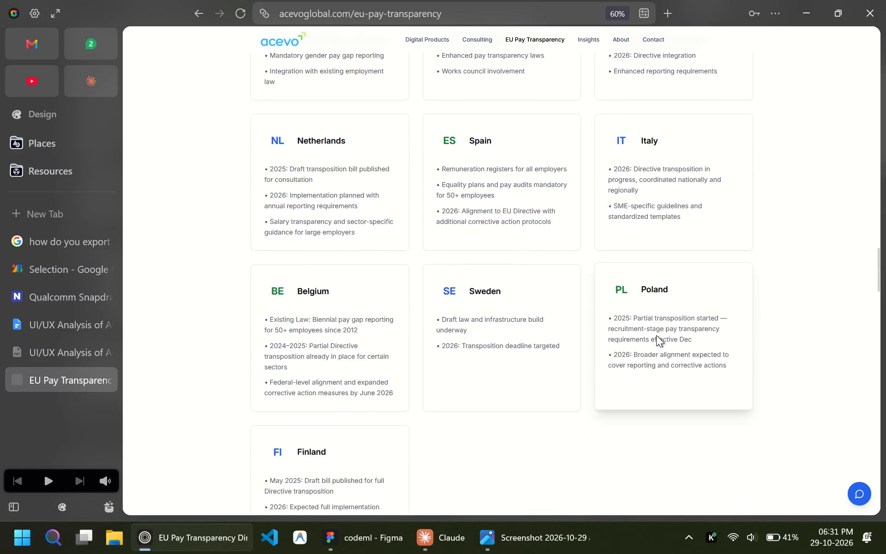
scroll(656, 335, "up", 6)
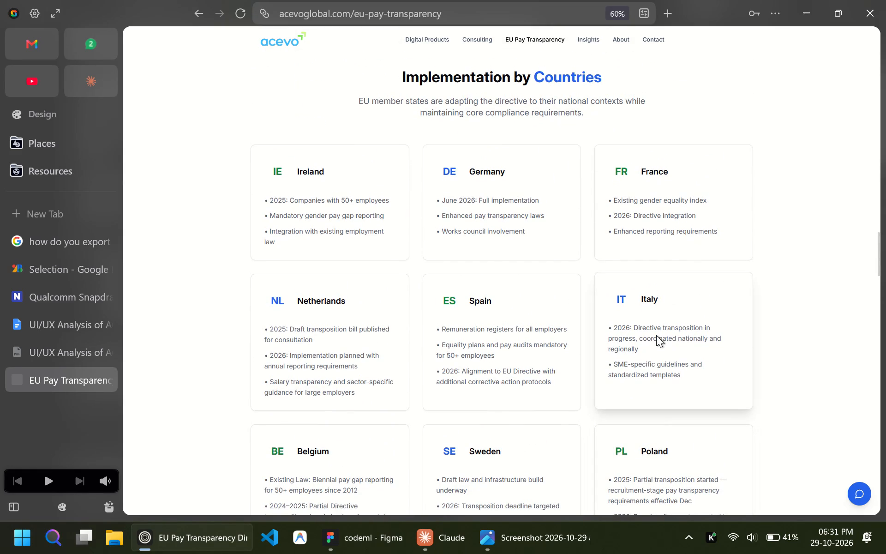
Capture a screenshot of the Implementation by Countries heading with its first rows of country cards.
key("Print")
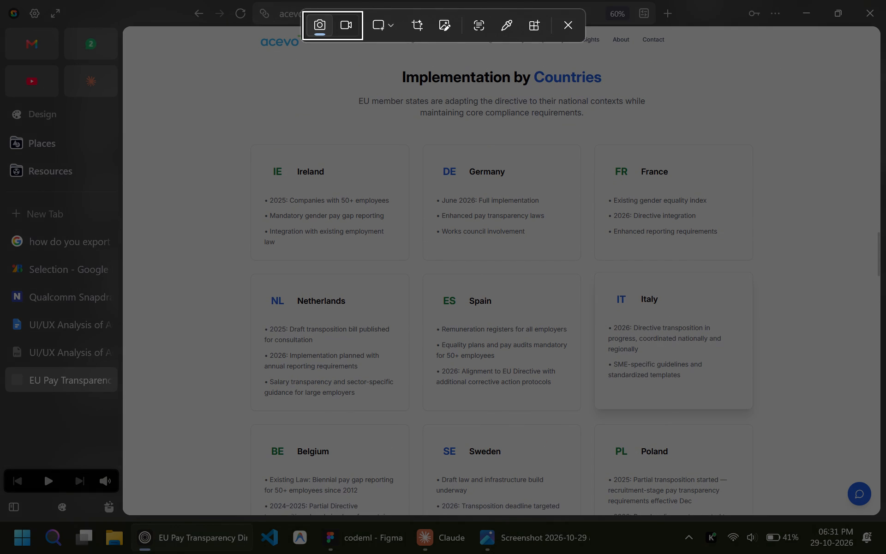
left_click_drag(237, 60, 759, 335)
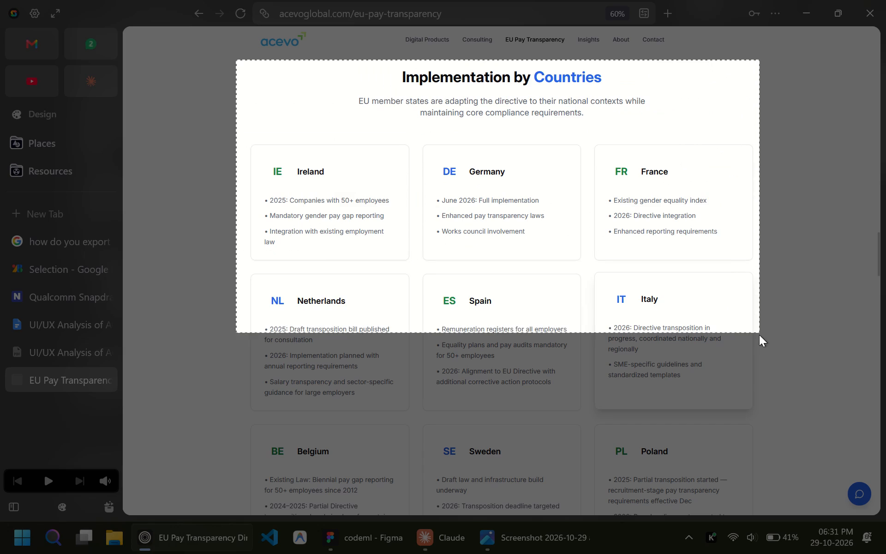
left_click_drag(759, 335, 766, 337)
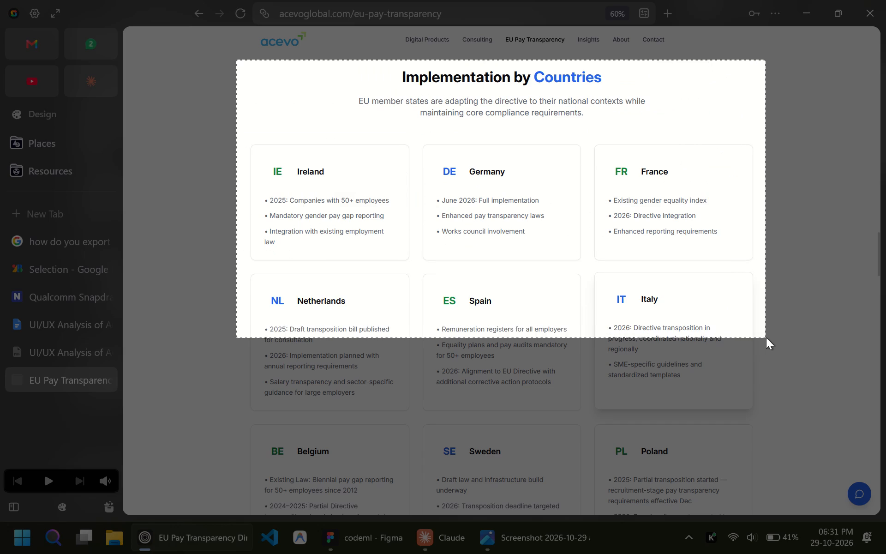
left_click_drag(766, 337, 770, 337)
Examine the remaining country cards and the preparation checklist section on the EU Pay Transparency page.
scroll(664, 323, "down", 17)
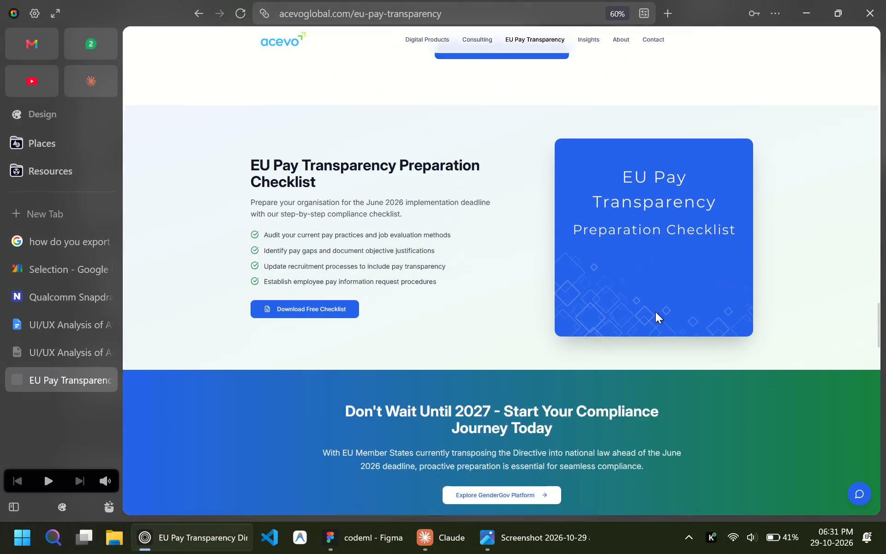
scroll(655, 312, "up", 11)
scroll(652, 311, "down", 3)
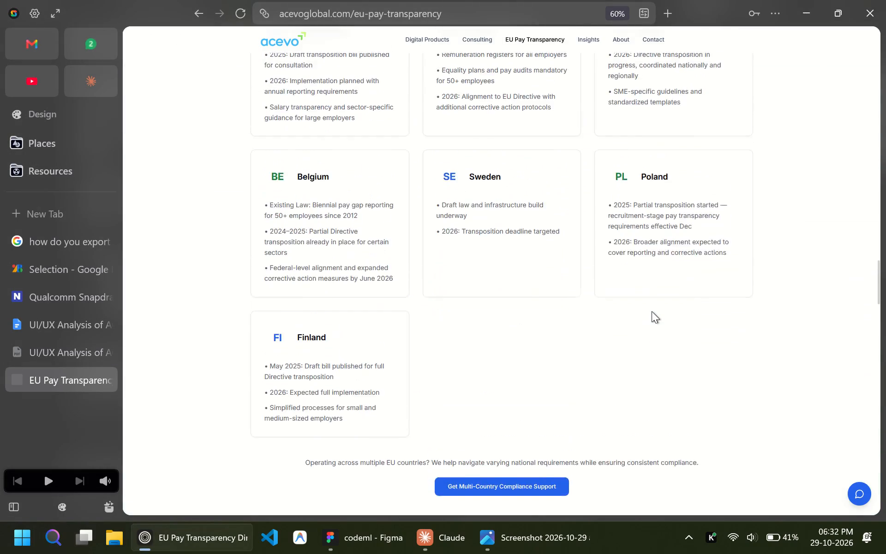
scroll(652, 311, "down", 8)
scroll(652, 311, "up", 14)
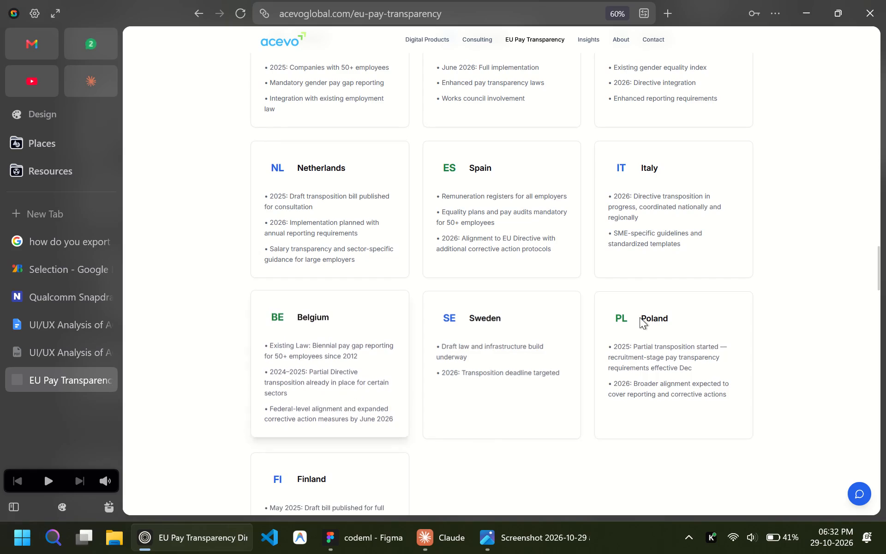
scroll(695, 199, "up", 4)
scroll(461, 240, "down", 7)
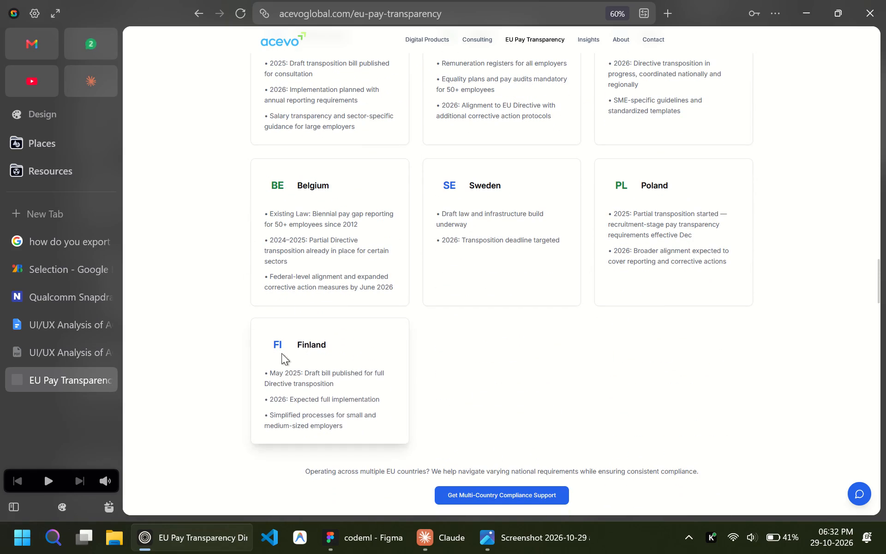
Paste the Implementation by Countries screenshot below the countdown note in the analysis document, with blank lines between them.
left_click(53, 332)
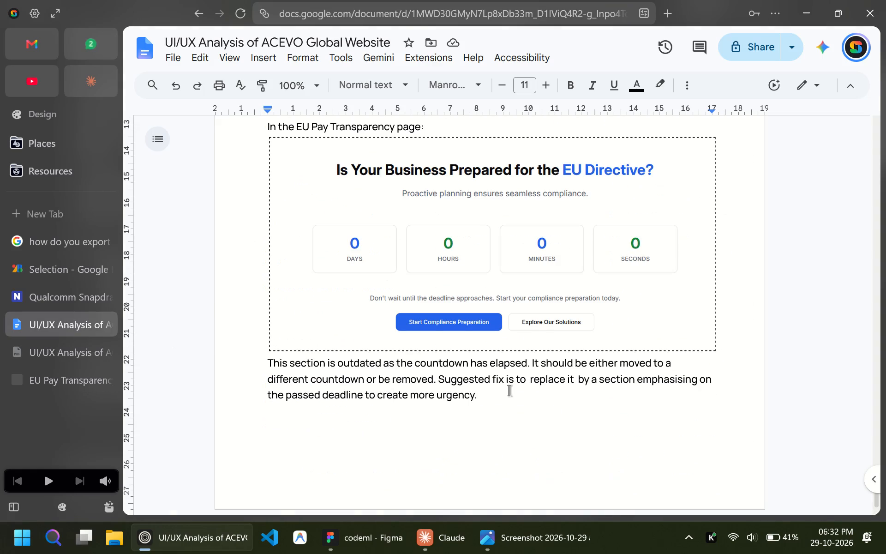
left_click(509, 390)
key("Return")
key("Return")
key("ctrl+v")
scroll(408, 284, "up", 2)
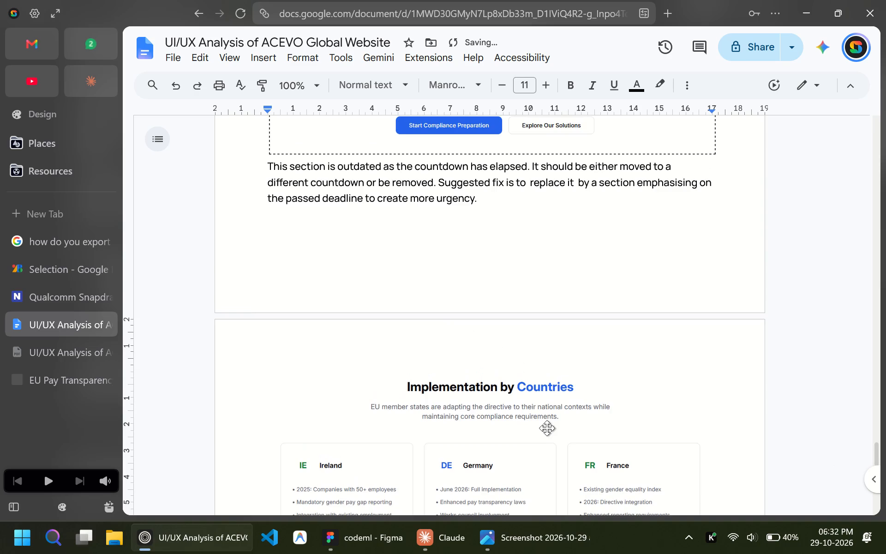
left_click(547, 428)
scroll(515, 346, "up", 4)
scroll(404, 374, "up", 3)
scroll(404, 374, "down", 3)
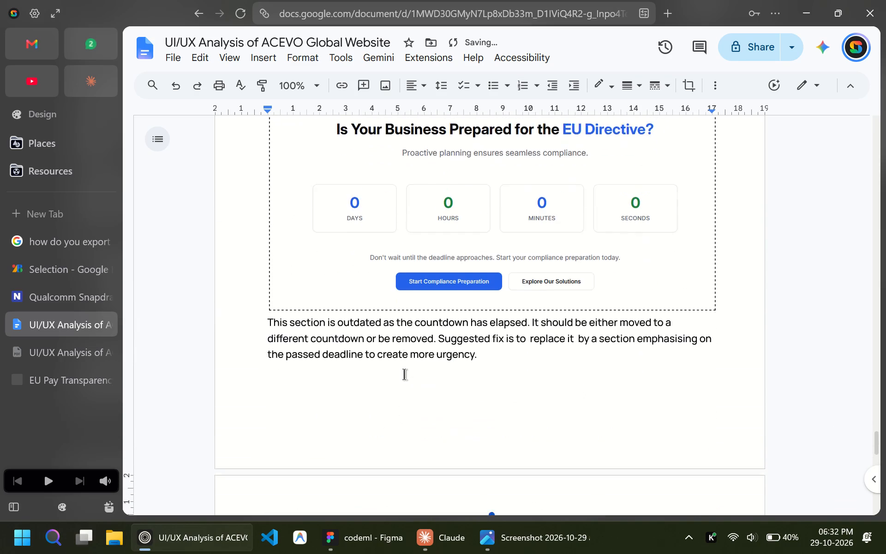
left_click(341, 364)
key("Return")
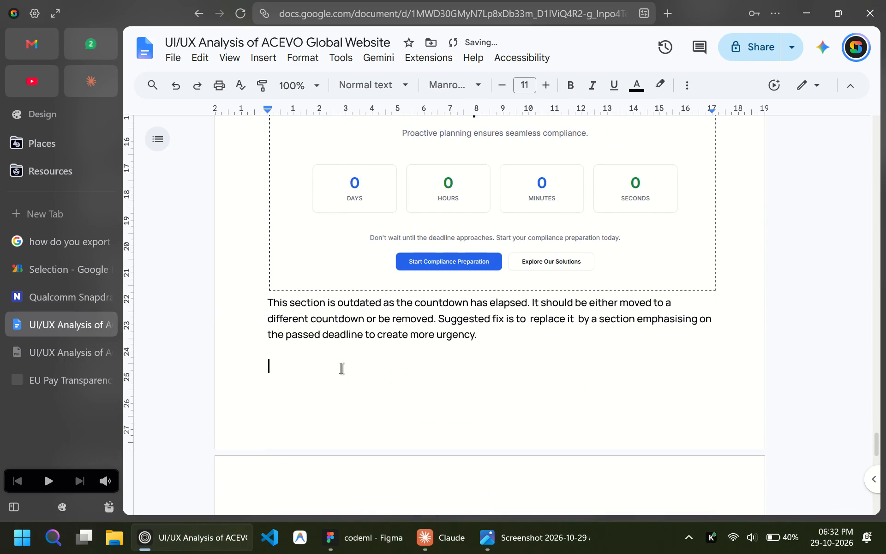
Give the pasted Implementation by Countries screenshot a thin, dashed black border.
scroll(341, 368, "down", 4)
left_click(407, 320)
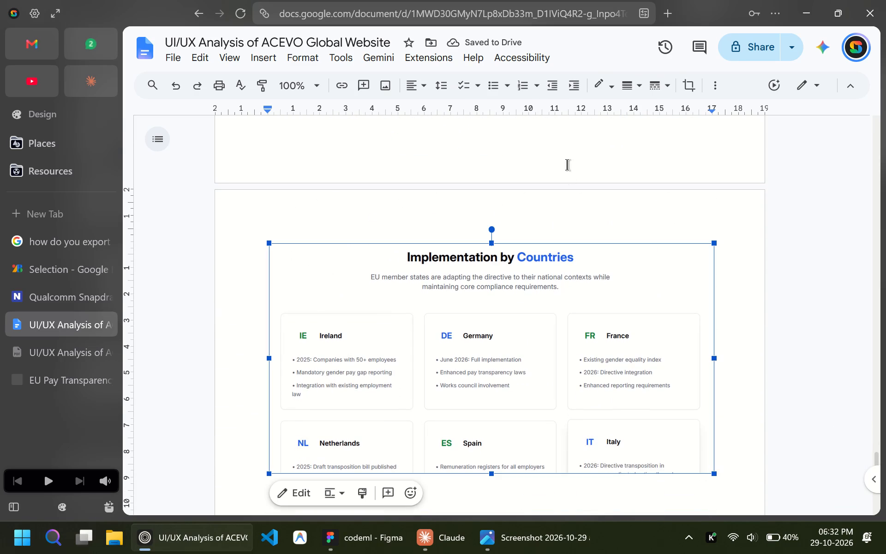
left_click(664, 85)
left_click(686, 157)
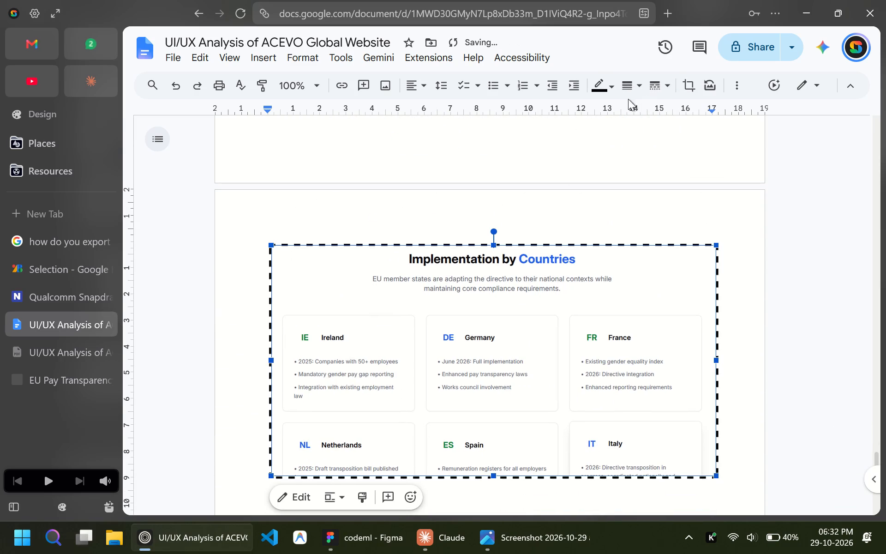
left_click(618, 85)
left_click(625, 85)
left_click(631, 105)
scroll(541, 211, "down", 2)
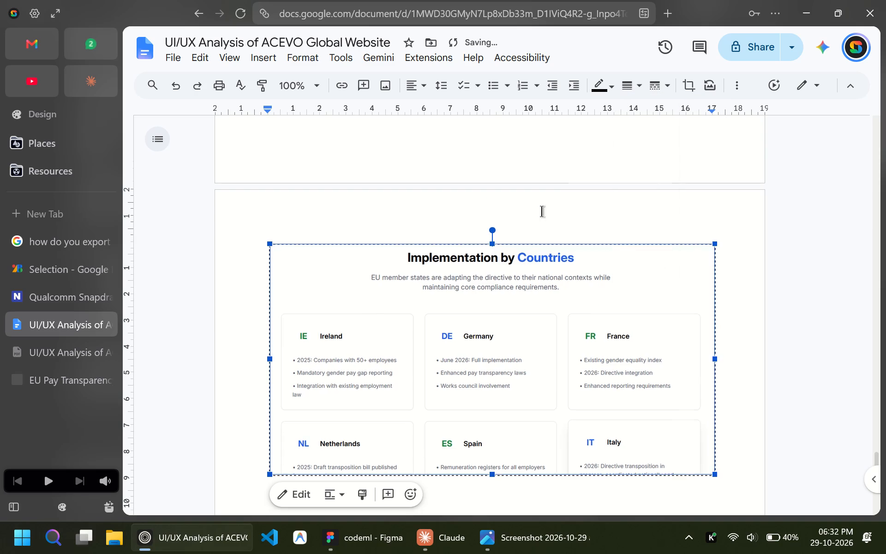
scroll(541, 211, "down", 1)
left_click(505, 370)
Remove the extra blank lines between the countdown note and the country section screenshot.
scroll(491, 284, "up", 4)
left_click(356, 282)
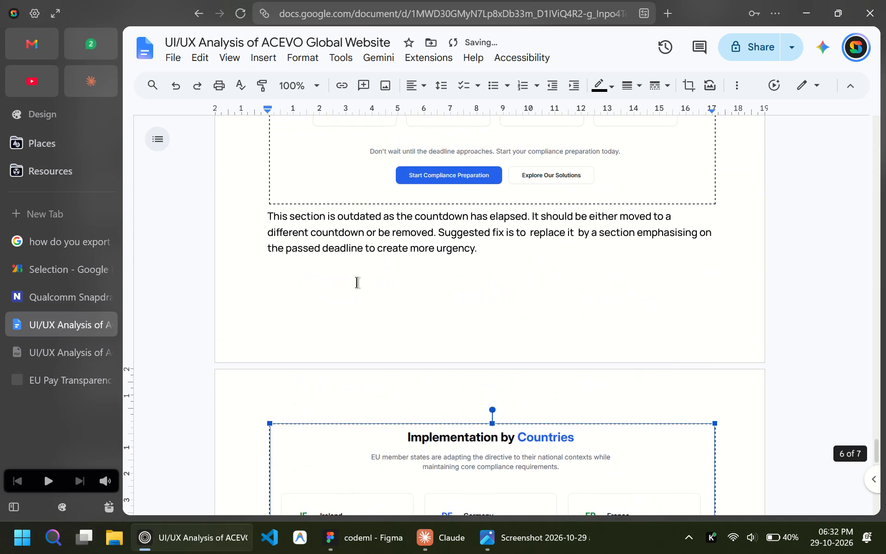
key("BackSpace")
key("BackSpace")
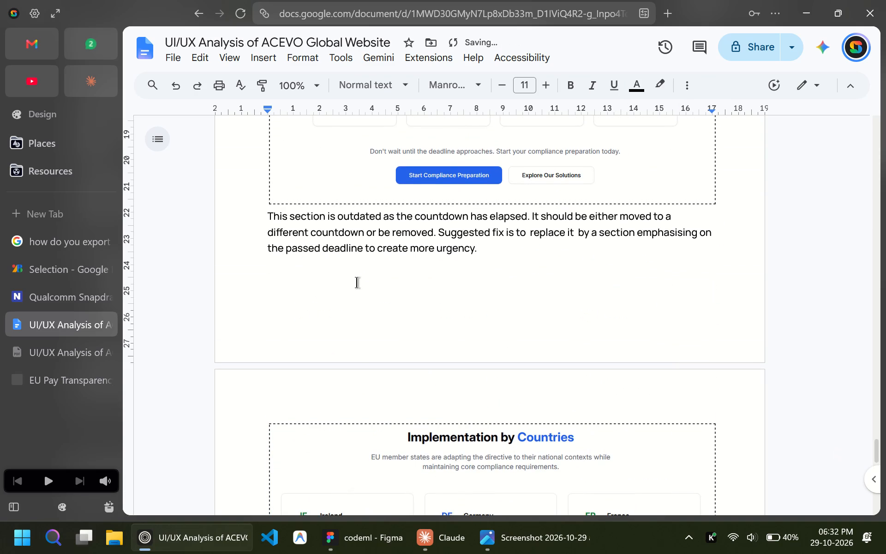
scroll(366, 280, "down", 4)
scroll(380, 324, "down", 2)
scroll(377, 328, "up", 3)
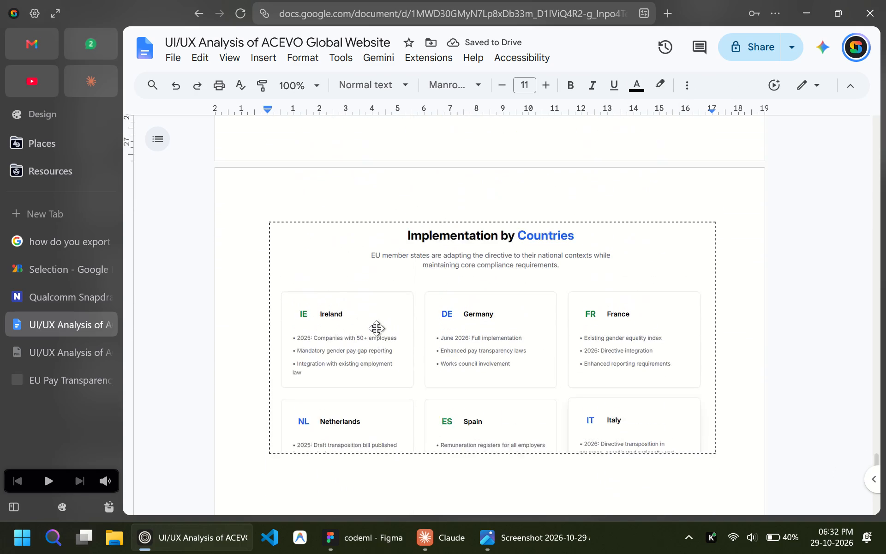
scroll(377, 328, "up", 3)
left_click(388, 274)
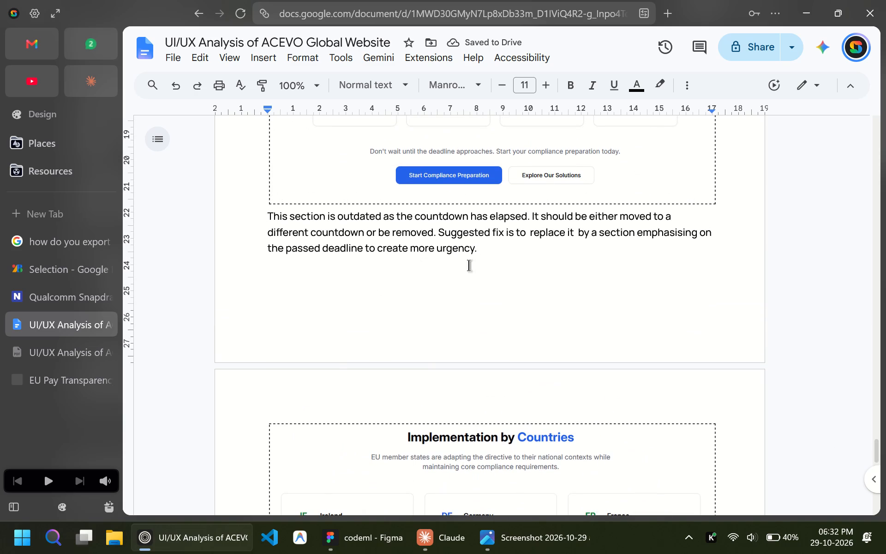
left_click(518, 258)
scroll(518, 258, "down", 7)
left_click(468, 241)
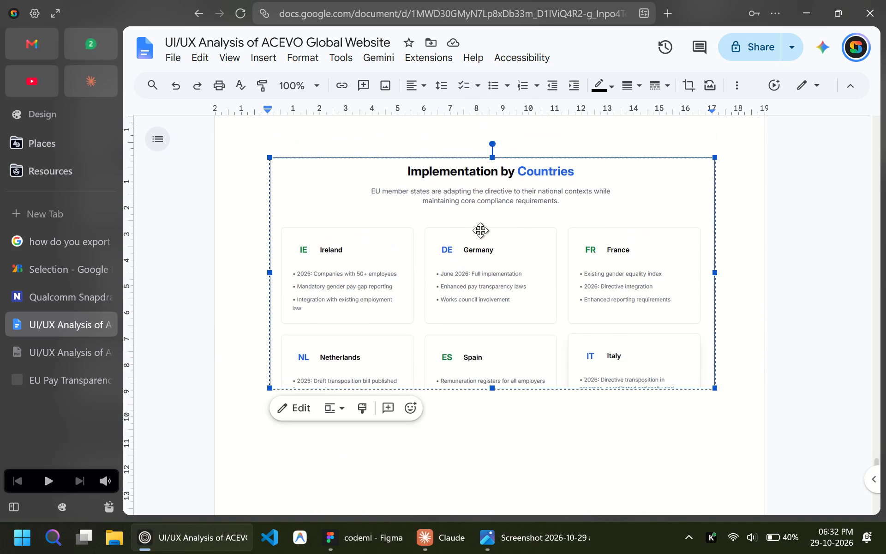
Below the countdown note, after a blank line, write "The 'Implementation by Countries' section could use the actual flags".
scroll(501, 262, "up", 5)
left_click(507, 318)
key("shift+Return")
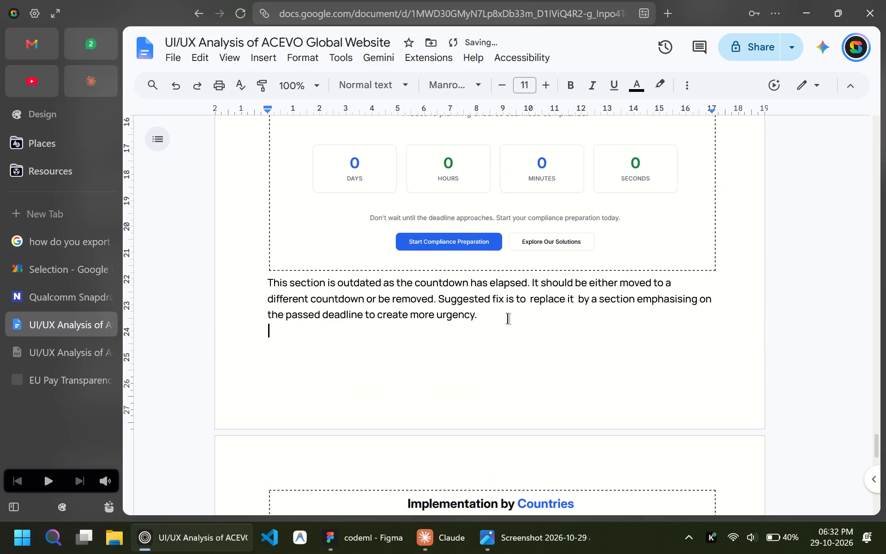
key("shift+Return")
type("The")
key("space")
type("'Implementation")
key("space")
type("by")
key("space")
type("Countries")
type("' section could use the at")
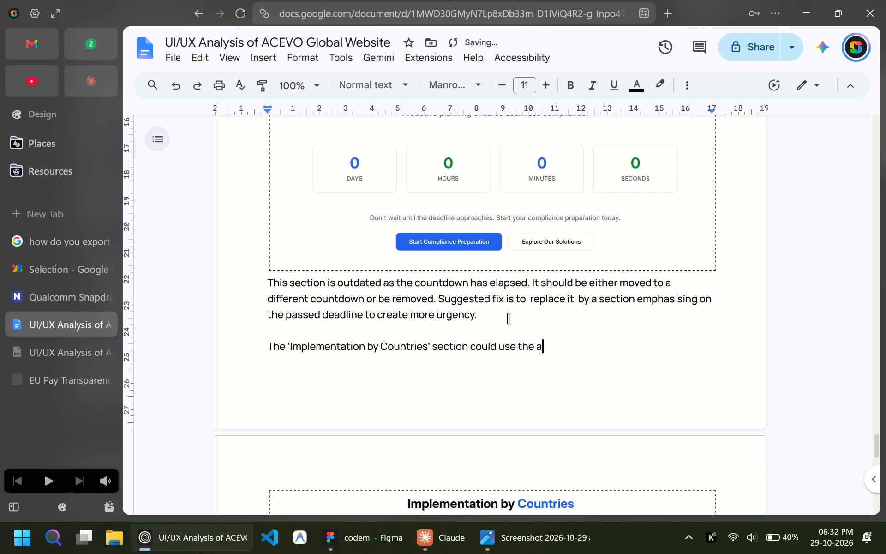
key("BackSpace")
type("ctual flags")
key("space")
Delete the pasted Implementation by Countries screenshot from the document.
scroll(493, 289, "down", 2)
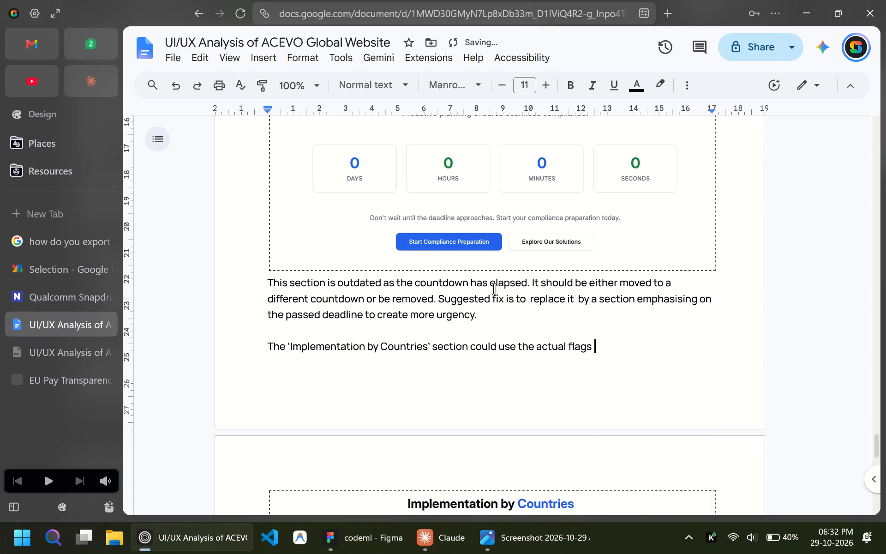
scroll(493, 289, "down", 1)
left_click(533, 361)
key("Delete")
Insert "on this page" after "section" in the Implementation by Countries note, and return to the end of its sentence.
scroll(533, 361, "up", 1)
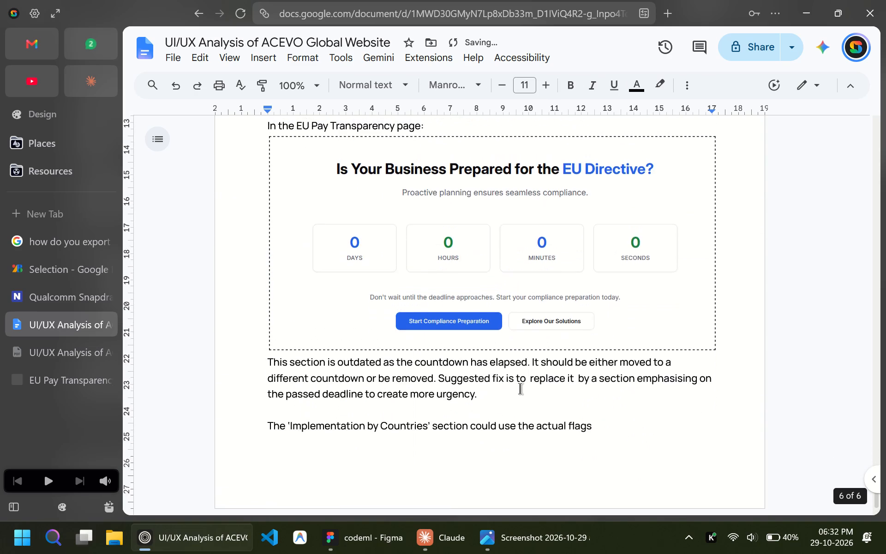
scroll(519, 394, "down", 2)
left_click(468, 361)
key("space")
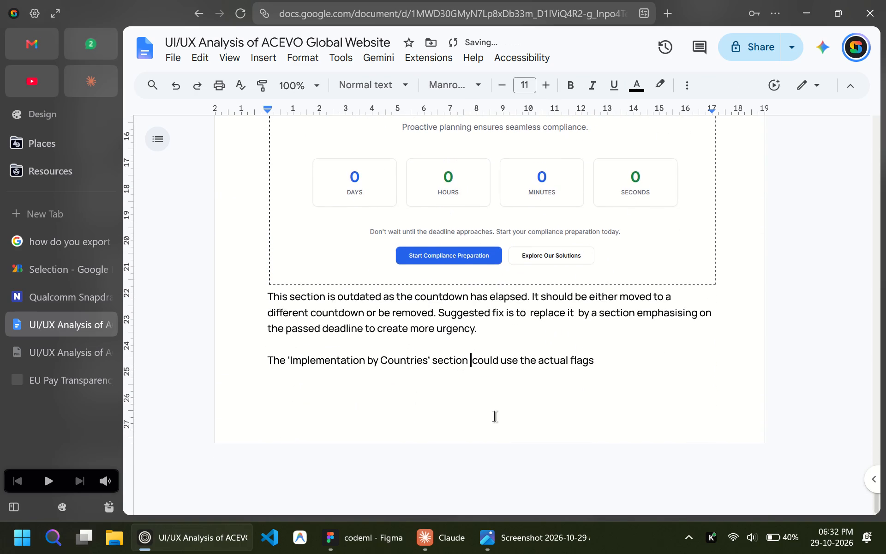
type("on this page")
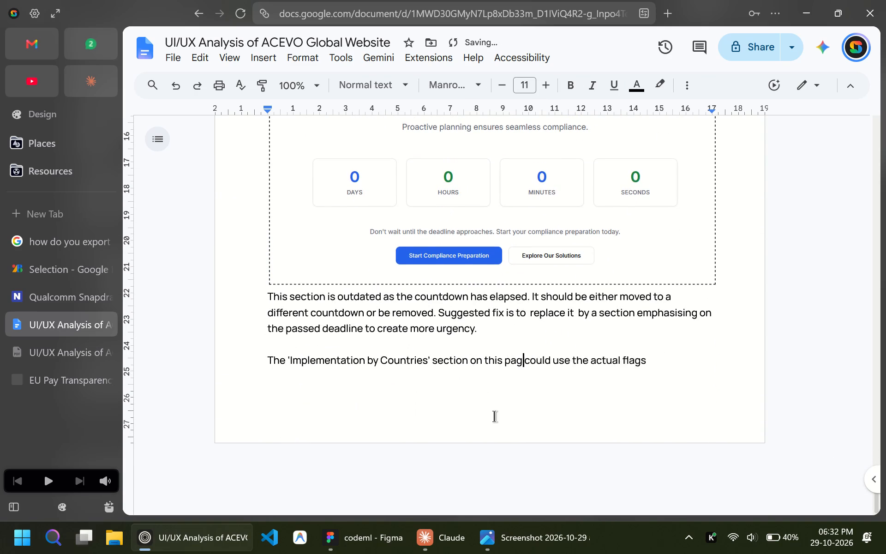
key("space")
left_click(675, 361)
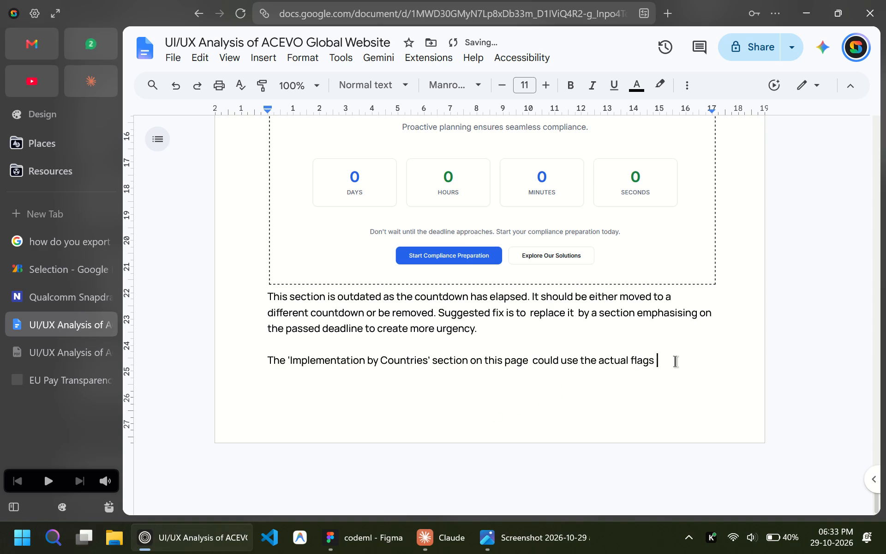
Finish the Implementation by Countries sentence with "of those country to let the use quickly identify their targetted country.".
type("oft")
key("BackSpace")
key("space")
type("those country")
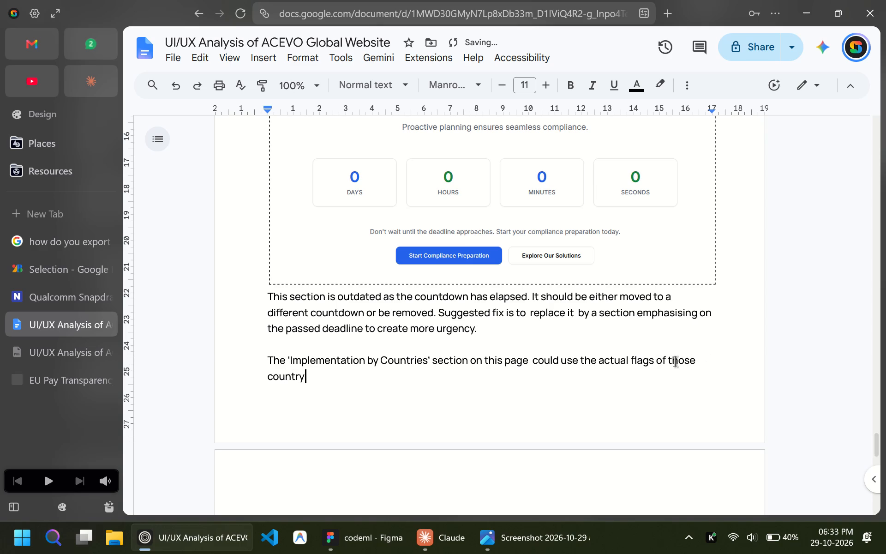
key("space")
type("to let the use")
key("space")
type("quickly identify their targetted")
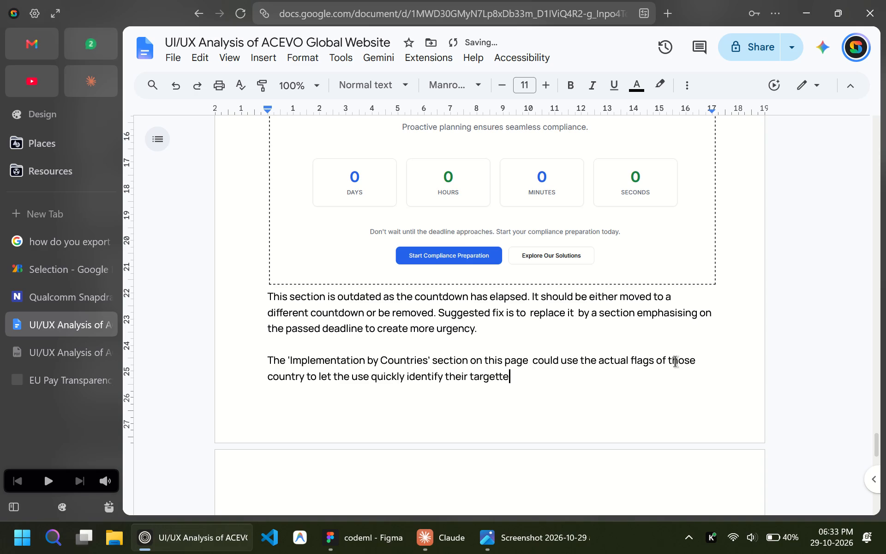
key("space")
type("country.")
Apply the suggested corrections "targeted", "countries" and "user" in the Implementation by Countries note.
left_click(502, 380)
right_click(502, 380)
left_click(499, 375)
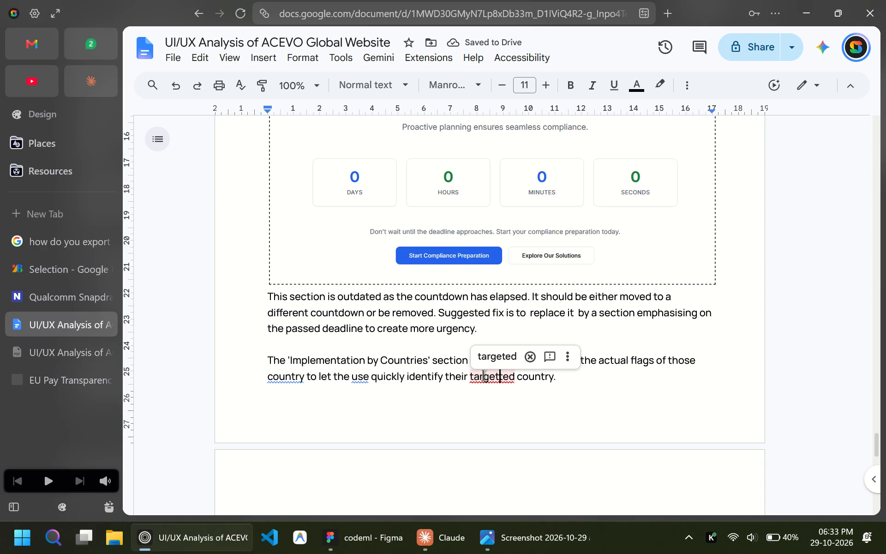
left_click(509, 351)
left_click(287, 383)
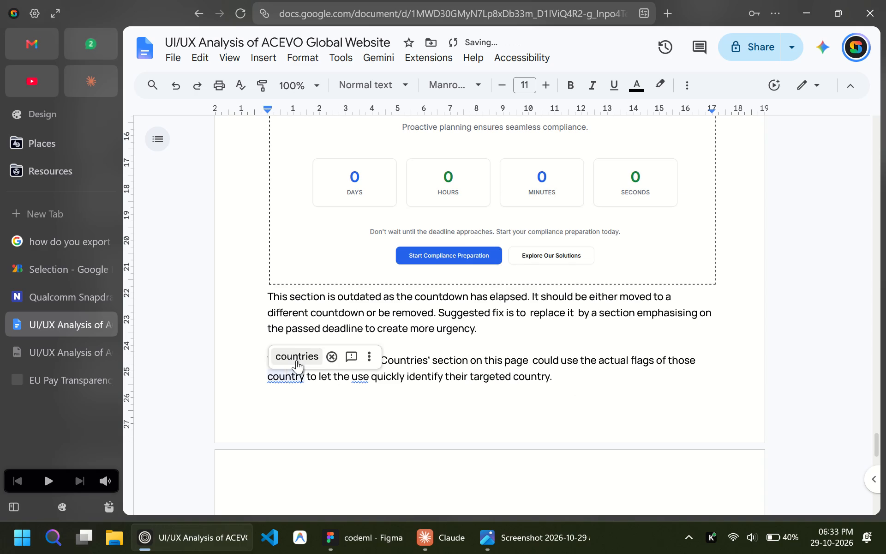
left_click(296, 360)
left_click(368, 375)
left_click(384, 356)
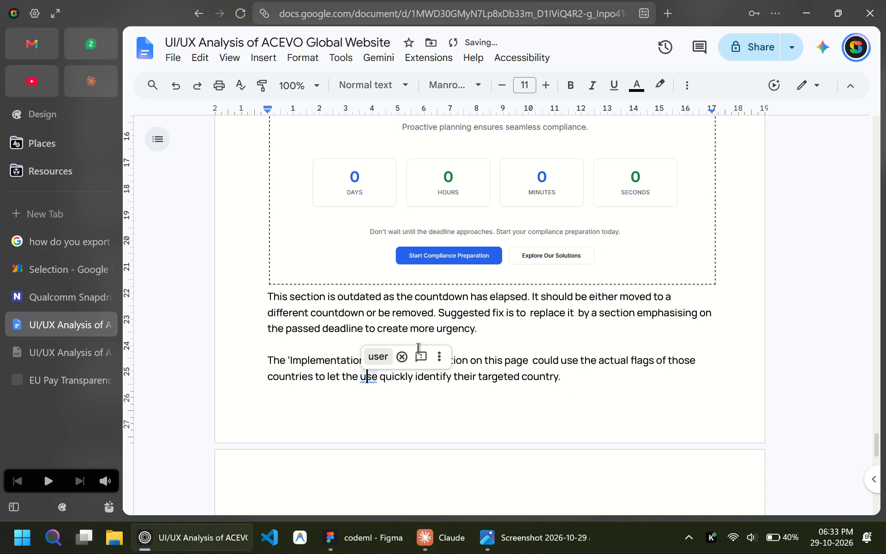
left_click(600, 375)
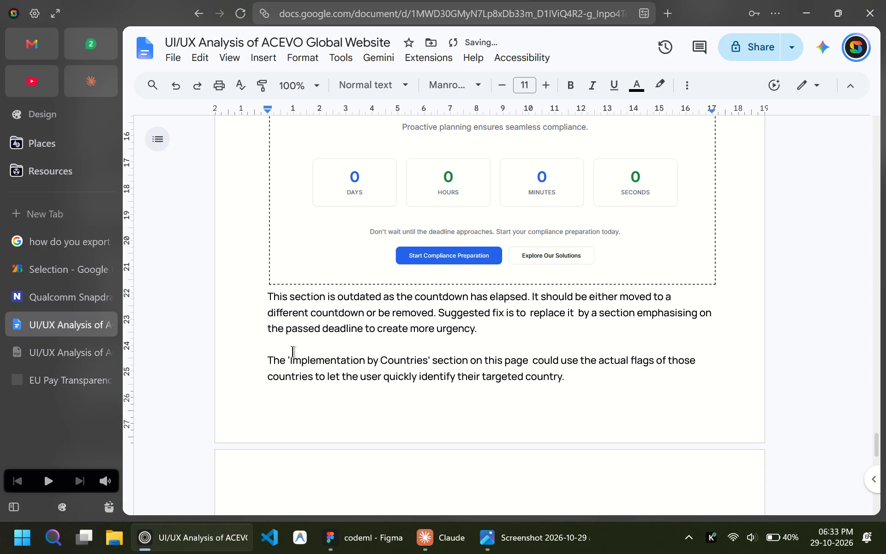
Reword the opening of the Implementation by Countries note as "Another proposed improvement is that the".
scroll(402, 308, "up", 3)
scroll(402, 308, "down", 4)
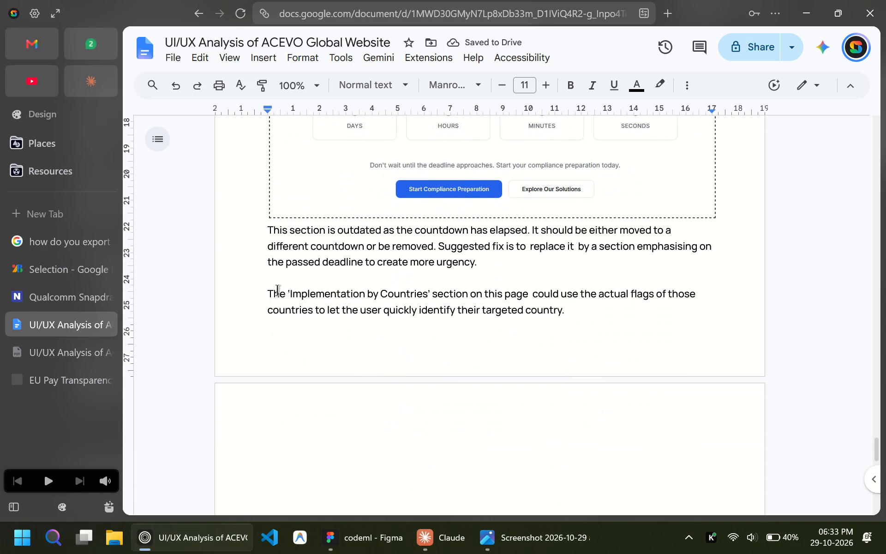
left_click(274, 291)
key("BackSpace")
type("Another")
key("space")
type("proposed impo")
key("BackSpace")
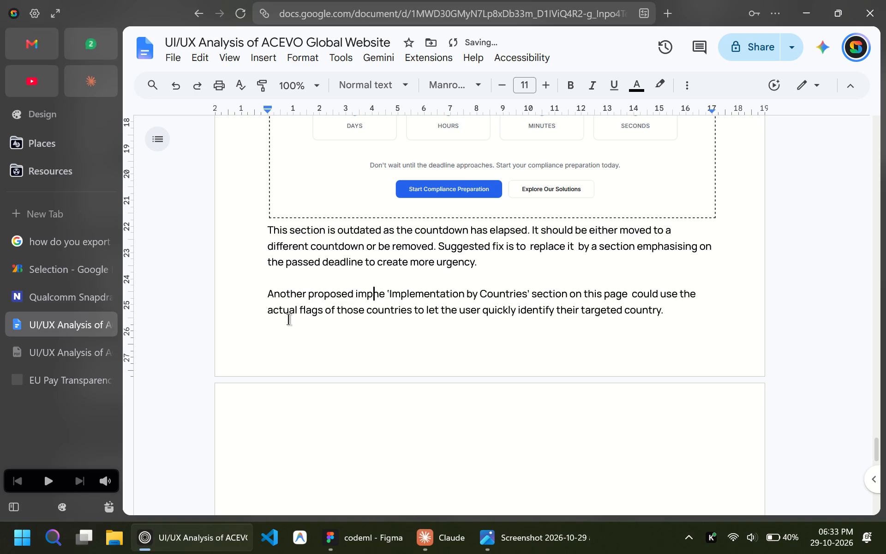
type("rovement is that t")
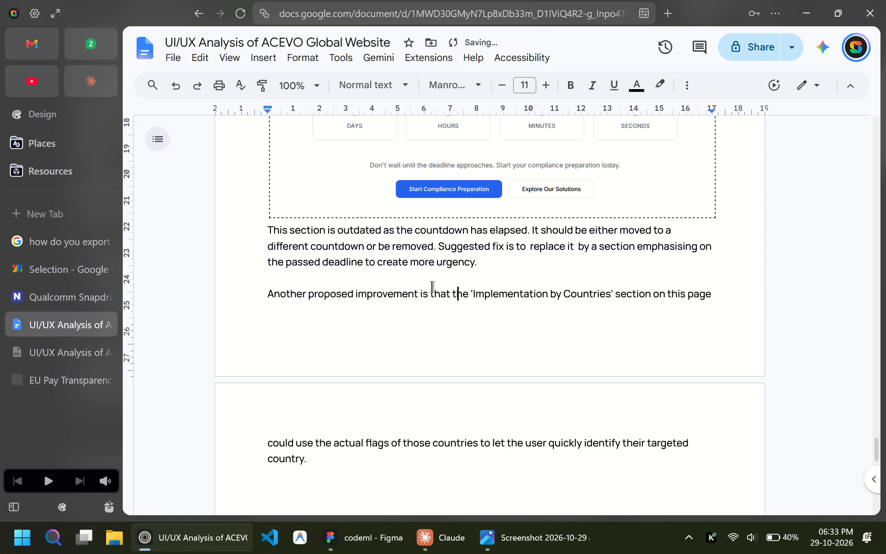
Start a new line below the Implementation by Countries note for the next finding.
scroll(464, 287, "down", 2)
left_click(356, 397)
key("Return")
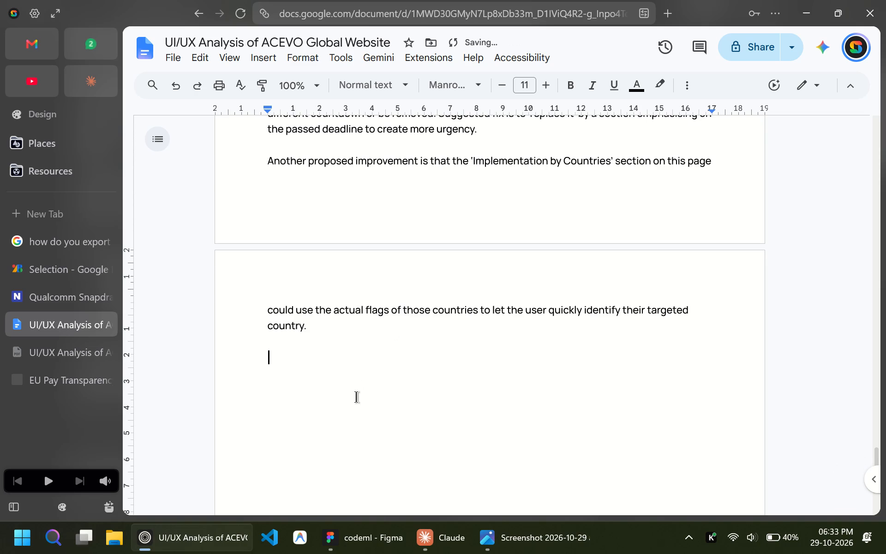
Examine the rest of the EU Pay Transparency page, from the preparation checklist through the compliance terms and FAQ to the footer.
left_click(66, 379)
scroll(758, 253, "down", 13)
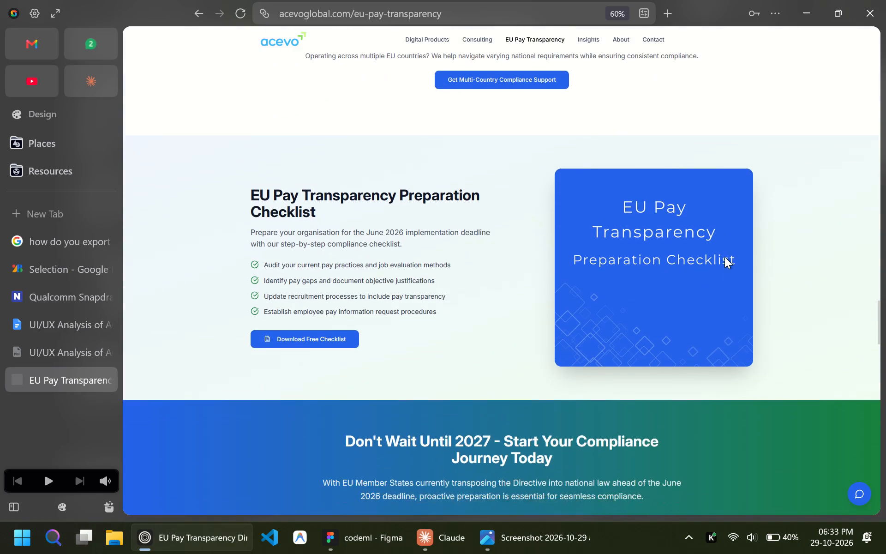
scroll(724, 257, "up", 2)
scroll(724, 257, "down", 16)
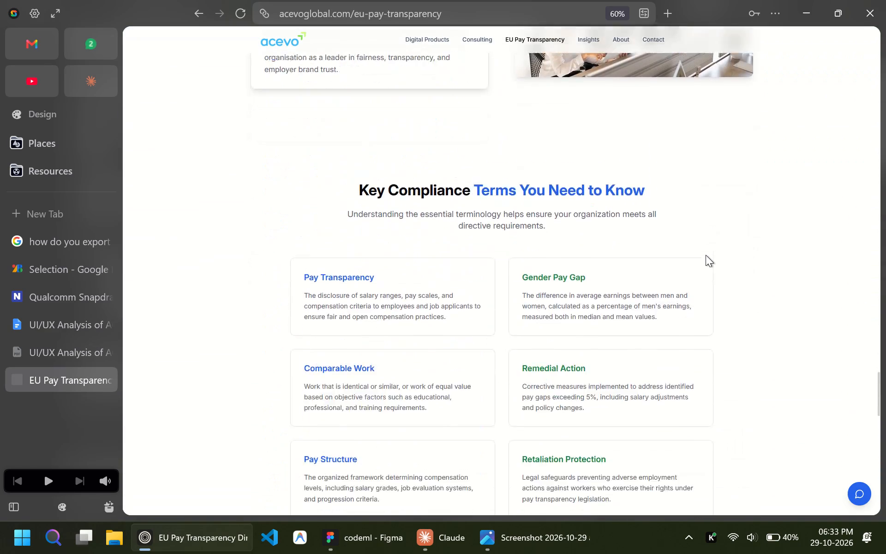
scroll(706, 255, "down", 3)
scroll(644, 143, "down", 6)
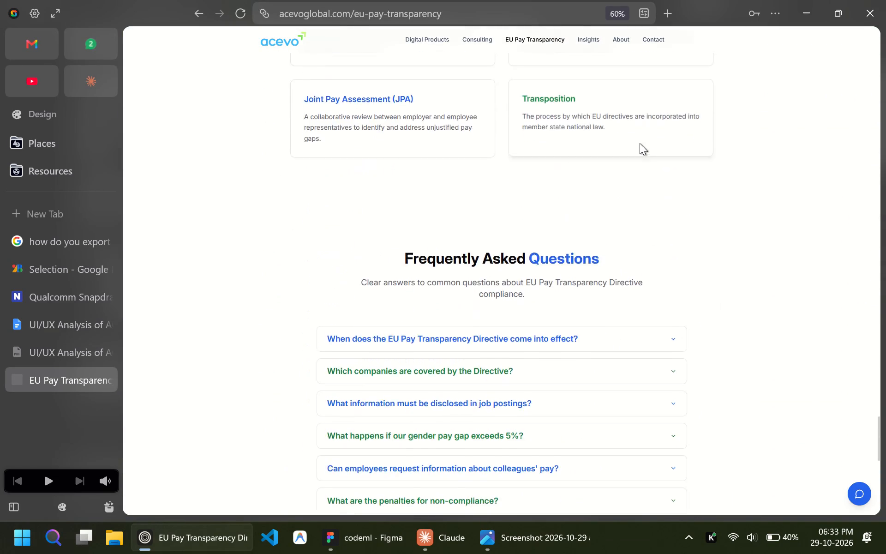
scroll(640, 143, "down", 7)
scroll(640, 143, "up", 1)
scroll(640, 143, "down", 13)
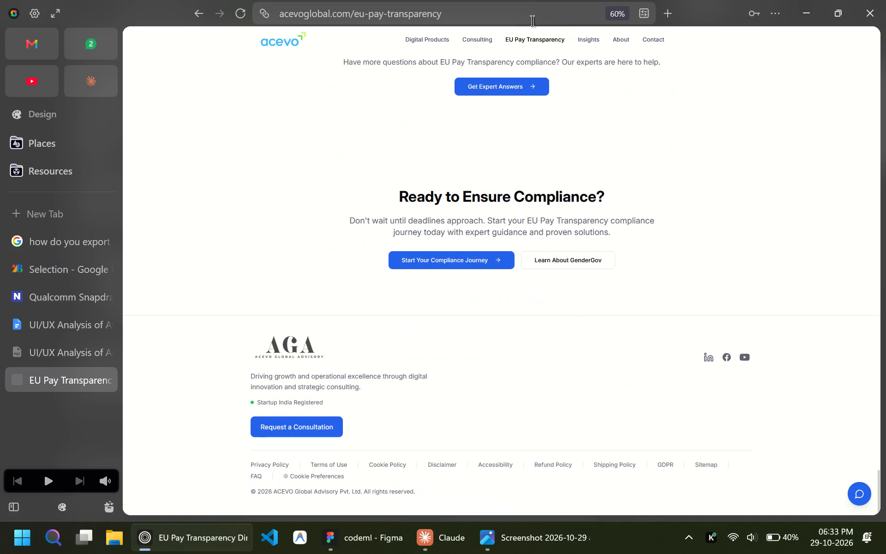
Open the site's Insights page and look through its article cards down to the newsletter section.
left_click(592, 38)
scroll(607, 175, "down", 3)
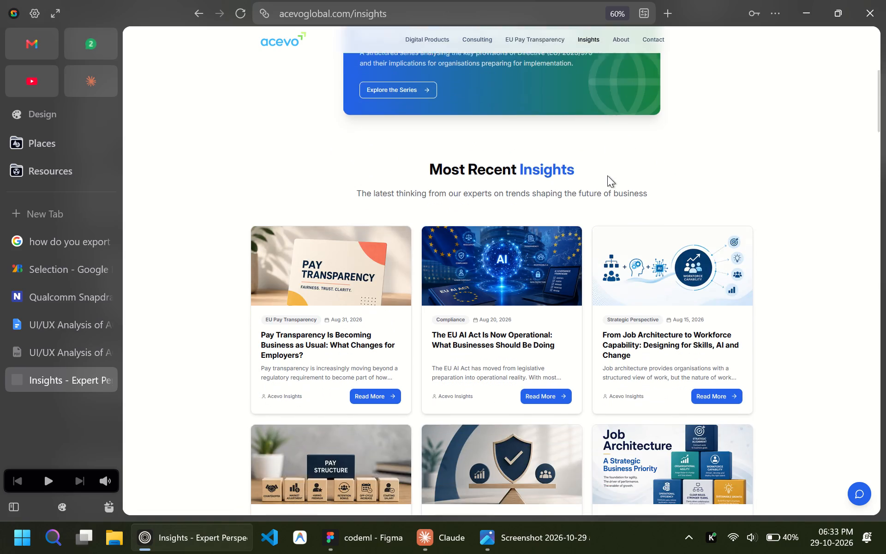
scroll(607, 175, "down", 18)
scroll(649, 138, "down", 20)
scroll(649, 138, "down", 1)
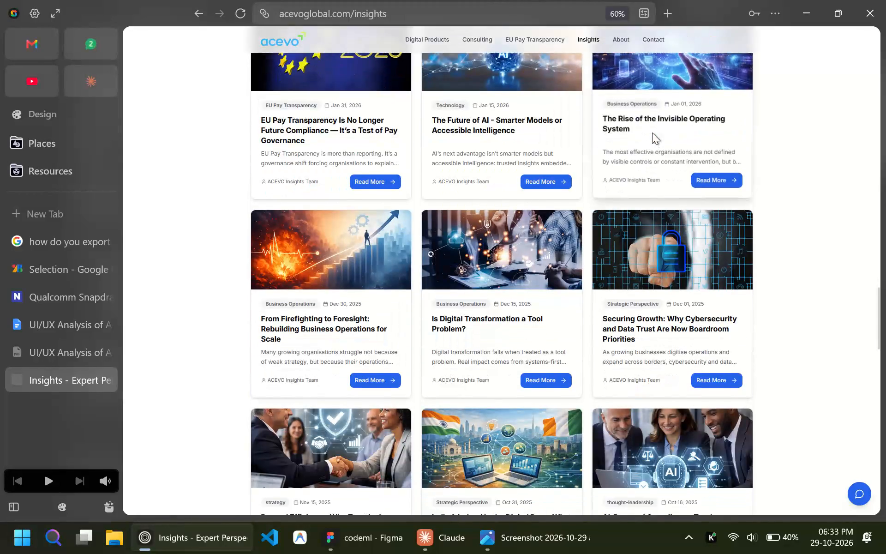
scroll(652, 132, "down", 20)
scroll(652, 132, "down", 3)
scroll(652, 132, "up", 7)
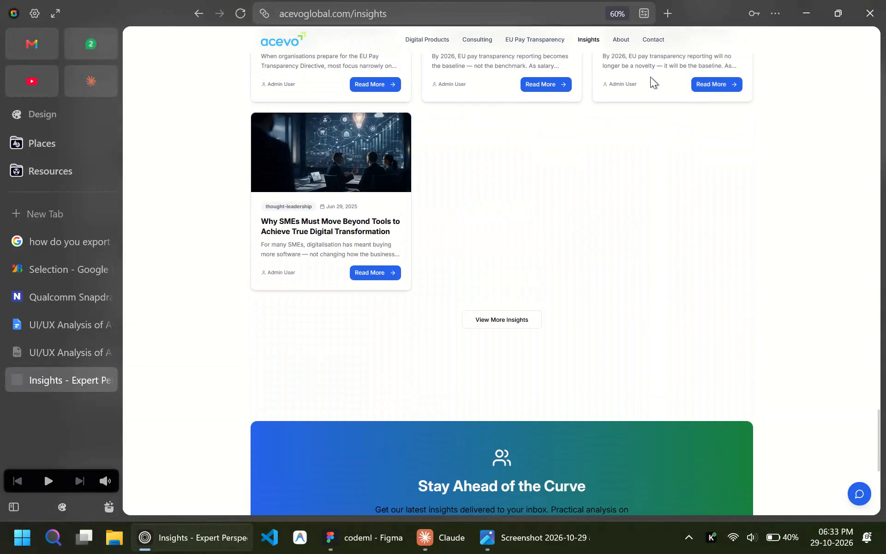
left_click(619, 41)
scroll(616, 151, "up", 18)
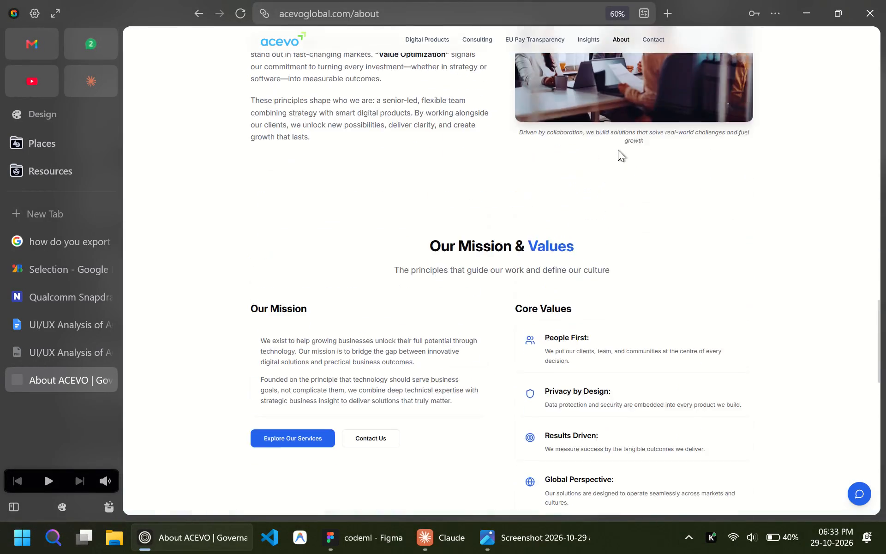
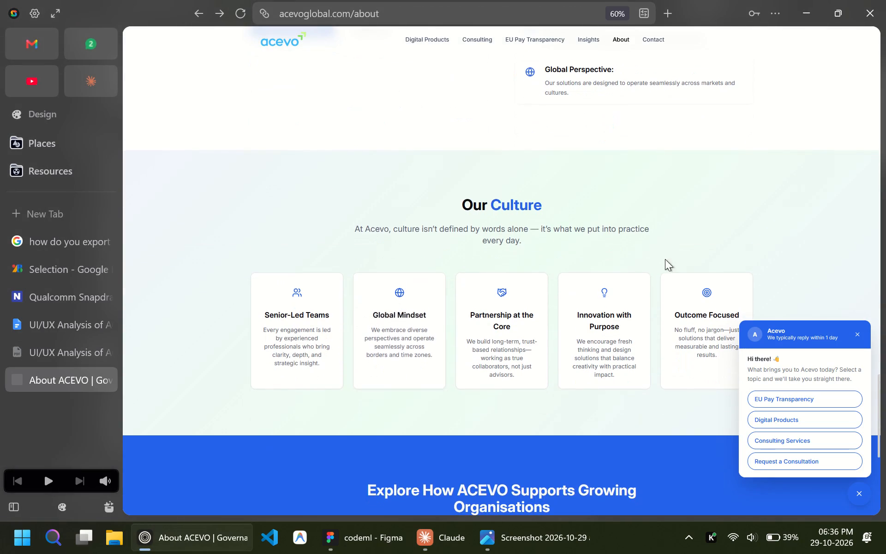
scroll(675, 219, "up", 7)
scroll(643, 263, "down", 3)
scroll(639, 275, "up", 9)
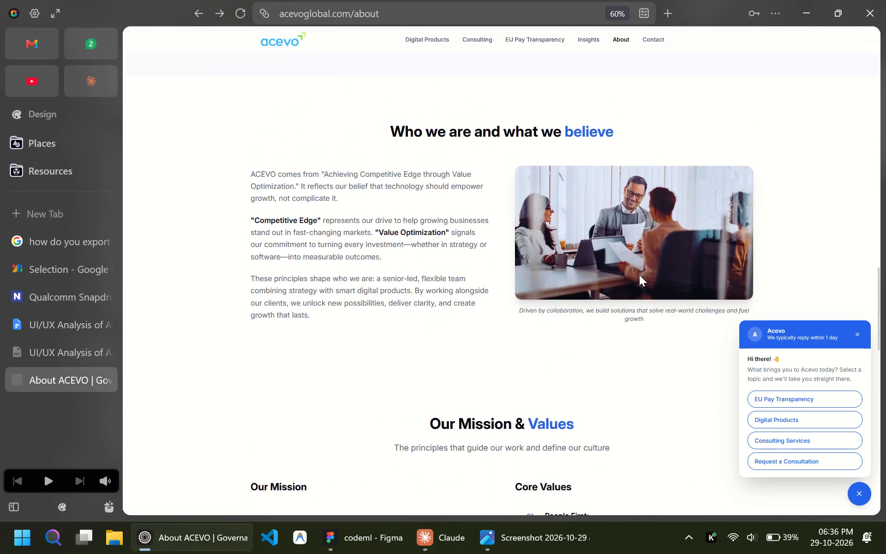
scroll(639, 275, "up", 8)
scroll(485, 290, "up", 15)
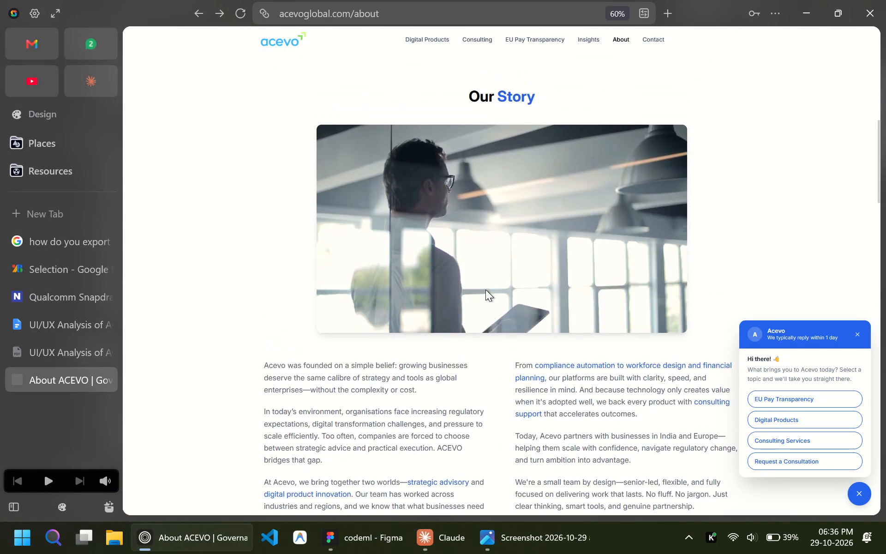
scroll(485, 289, "up", 3)
scroll(457, 258, "up", 6)
scroll(457, 256, "down", 14)
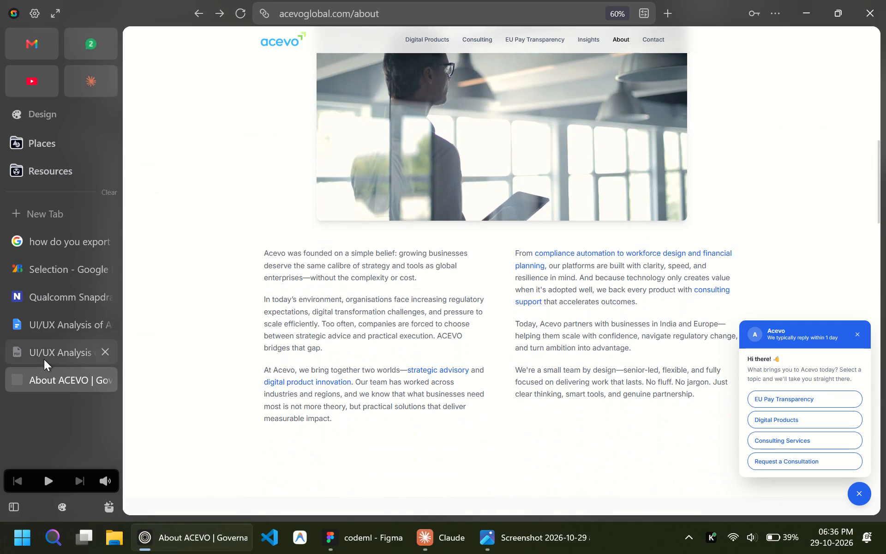
Return to the analysis document and correct "shows" to "show" in the first bullet using the suggested correction.
left_click(53, 332)
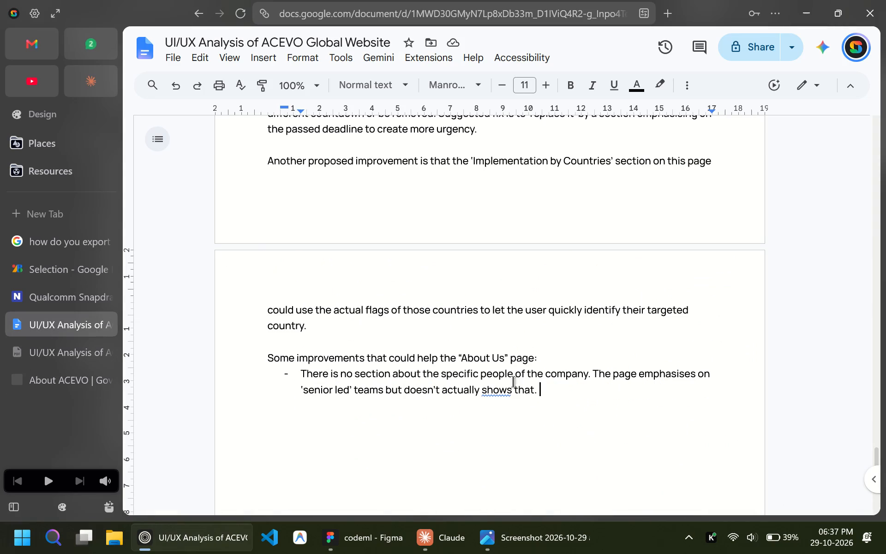
left_click(495, 385)
left_click(509, 371)
left_click(589, 395)
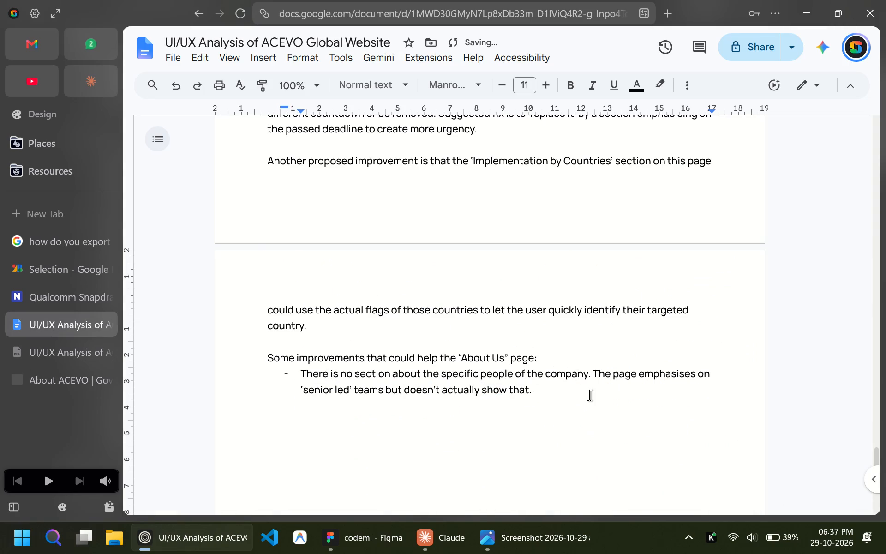
Add a second bullet reading "Some words/values are repeated as whole sections.".
key("Return")
type("Some")
key("space")
type("wors")
key("BackSpace")
type("ds")
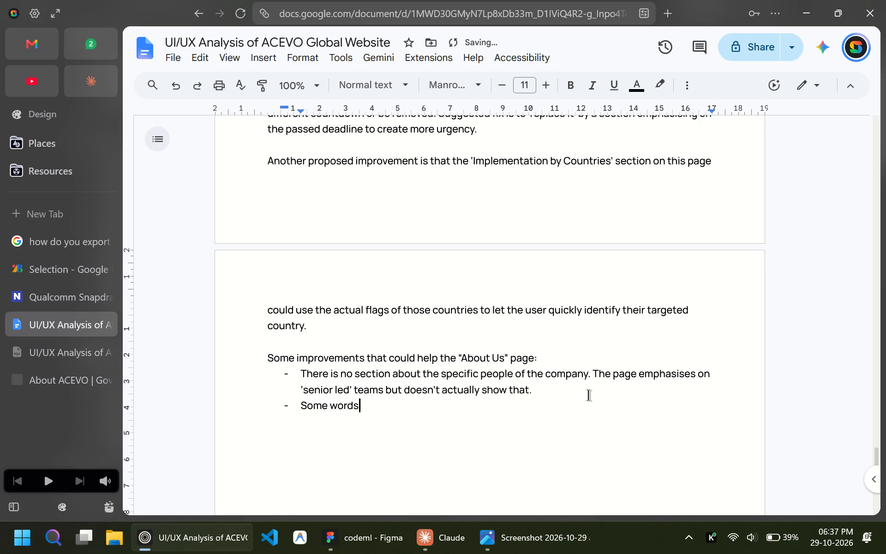
key("slash")
type("values ate")
key("space")
key("BackSpace")
key("BackSpace")
key("BackSpace")
type("re repeated as whole sections.")
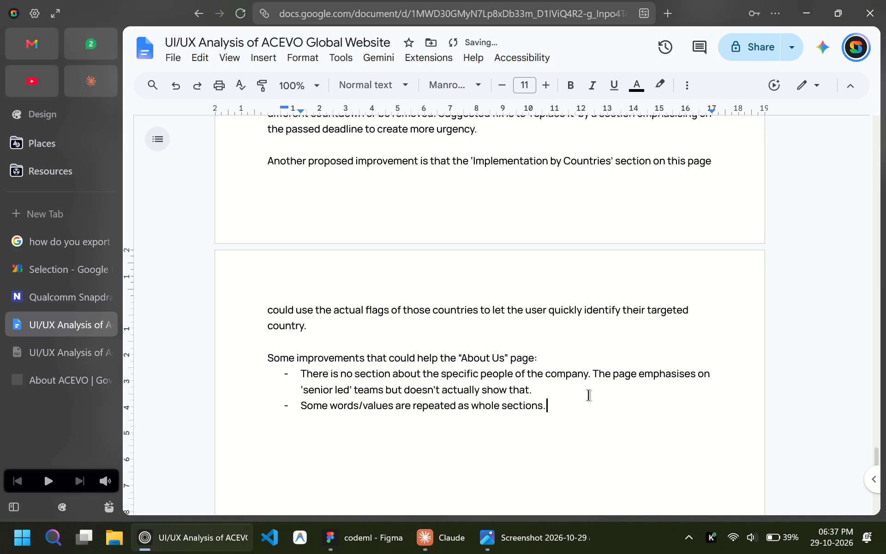
Continue the second bullet with "“Global Perspective” appears" and change its word "sections" to "cards".
key("space")
type("\"Global Perspective")
key("shift+quotedbl")
double_click(526, 405)
type("cards")
left_click(651, 400)
type("appears")
key("space")
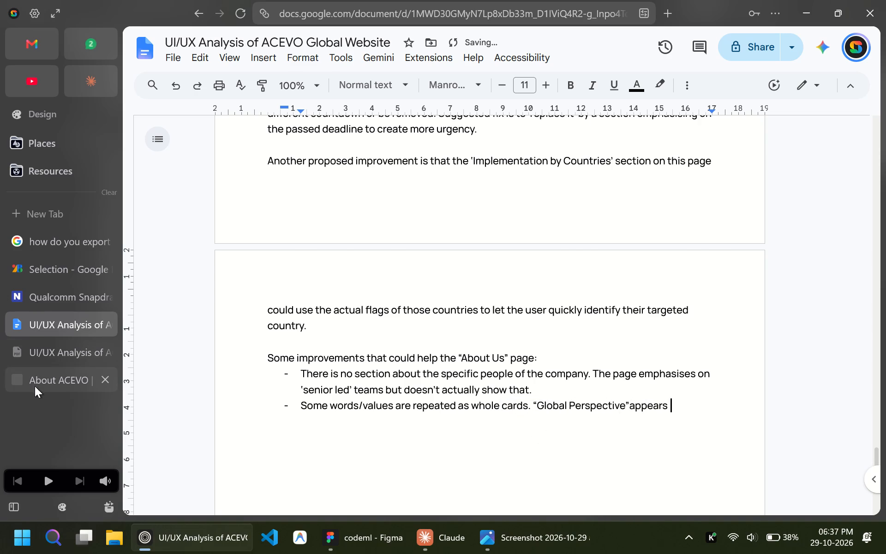
Examine the ACEVO About page from Our Story to Our Culture for repetitions of the Global Perspective value.
left_click(35, 386)
scroll(772, 303, "up", 19)
scroll(710, 217, "down", 10)
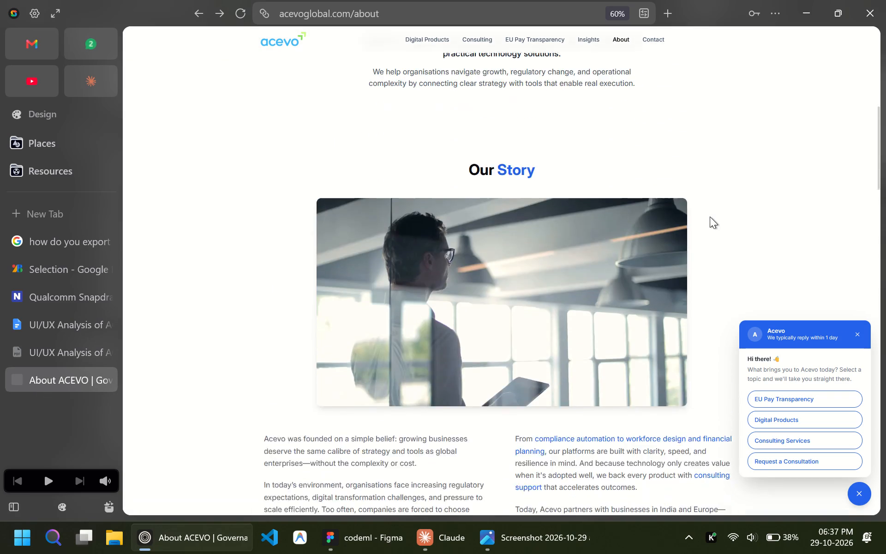
scroll(710, 217, "down", 15)
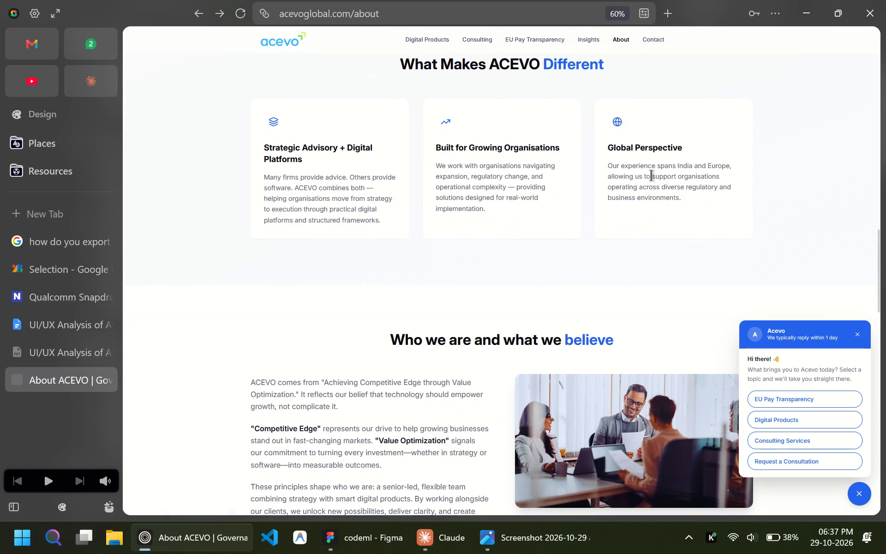
scroll(686, 152, "down", 13)
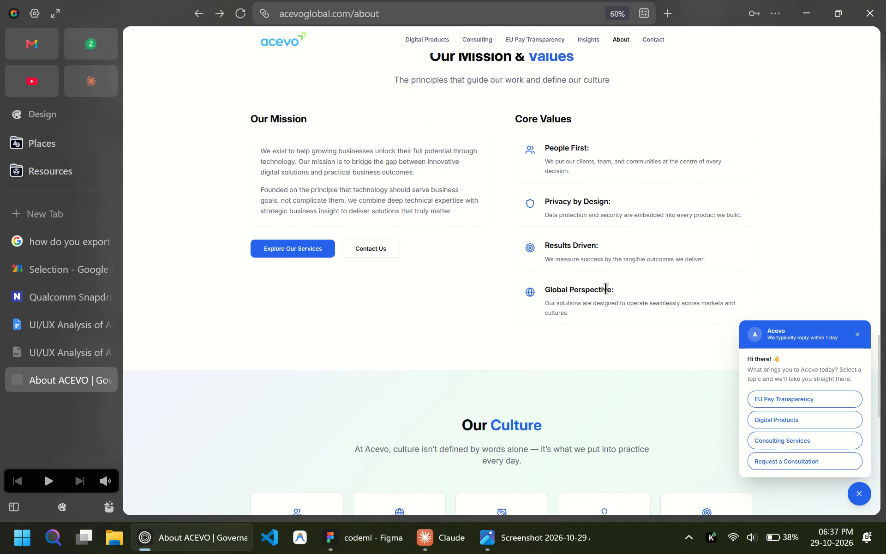
scroll(702, 219, "down", 7)
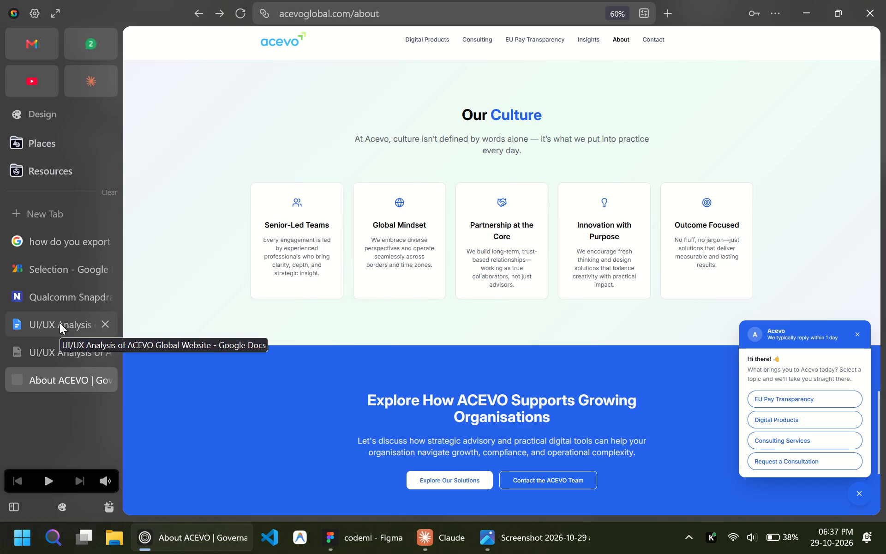
Return to the analysis document, fix the spacing before "appears" and finish the sentence with "thrice and means the same thing each time.".
left_click(72, 330)
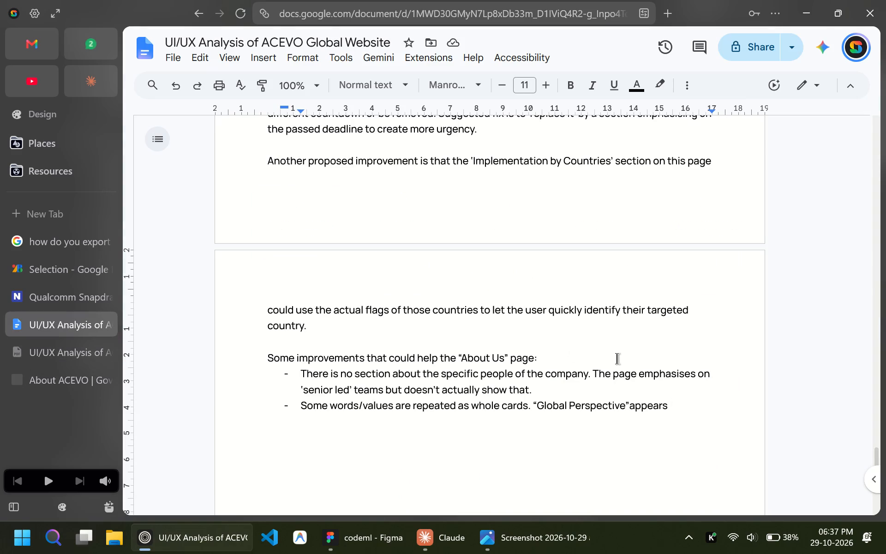
left_click(629, 408)
key("space")
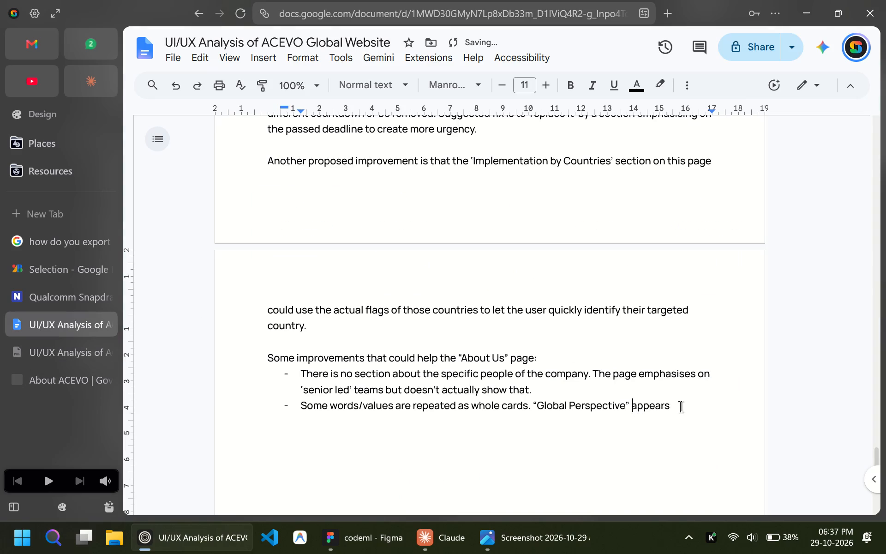
left_click(680, 406)
type("thrice and")
key("space")
type("means the s")
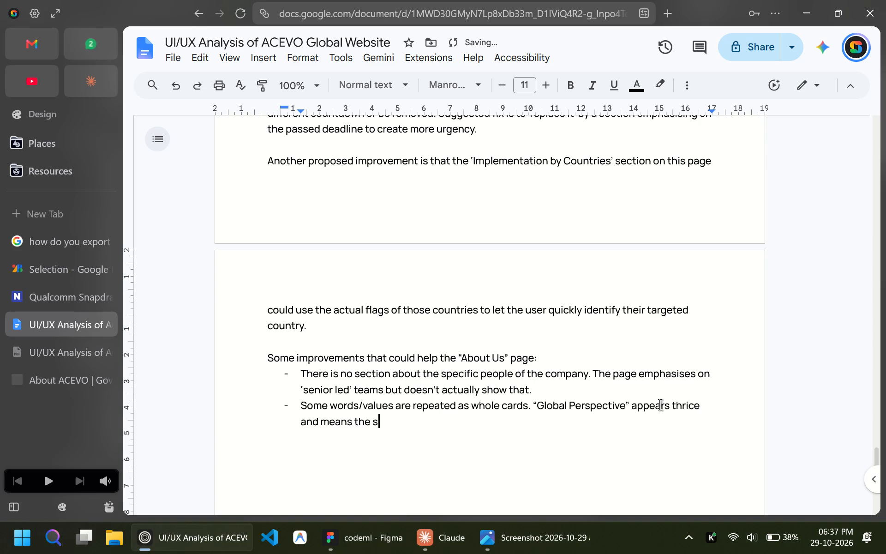
type("ame thing each time.")
key("space")
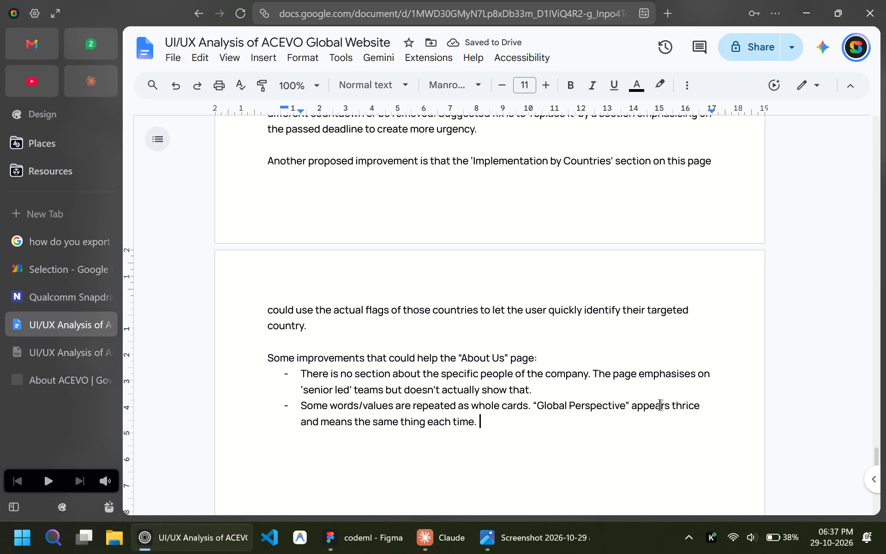
Close the second bullet with the sentence "This could be changed to reduce redundancy.".
type("THe")
key("space")
key("BackSpace")
key("BackSpace")
key("BackSpace")
type("he")
key("space")
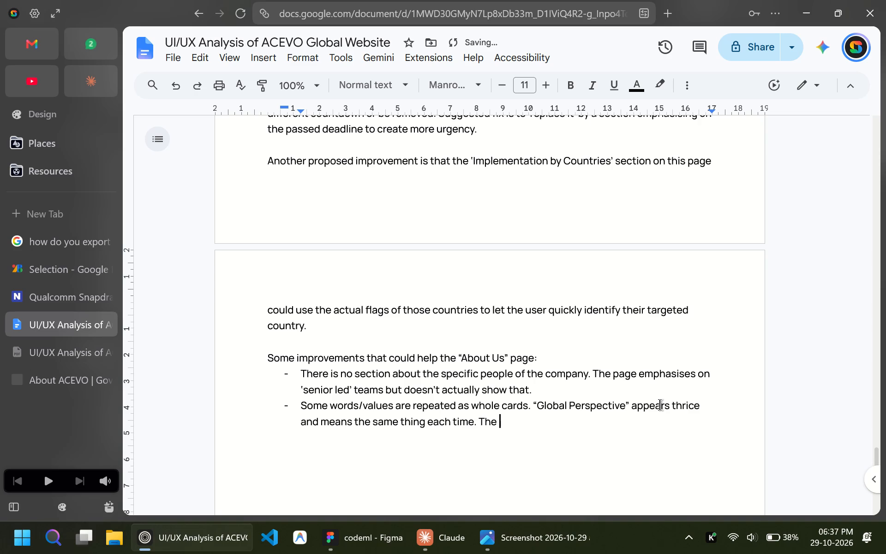
key("BackSpace")
key("BackSpace")
type("is could be im")
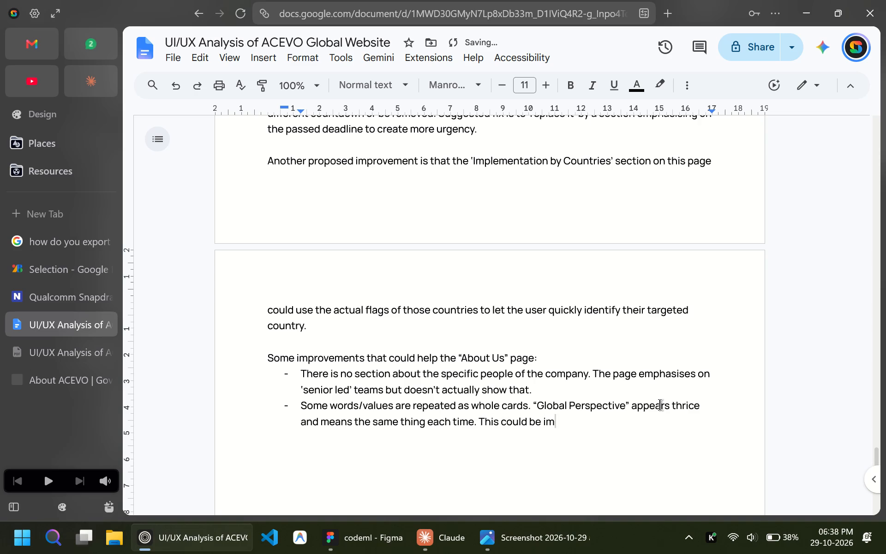
key("BackSpace")
key("BackSpace")
type("changed to")
key("space")
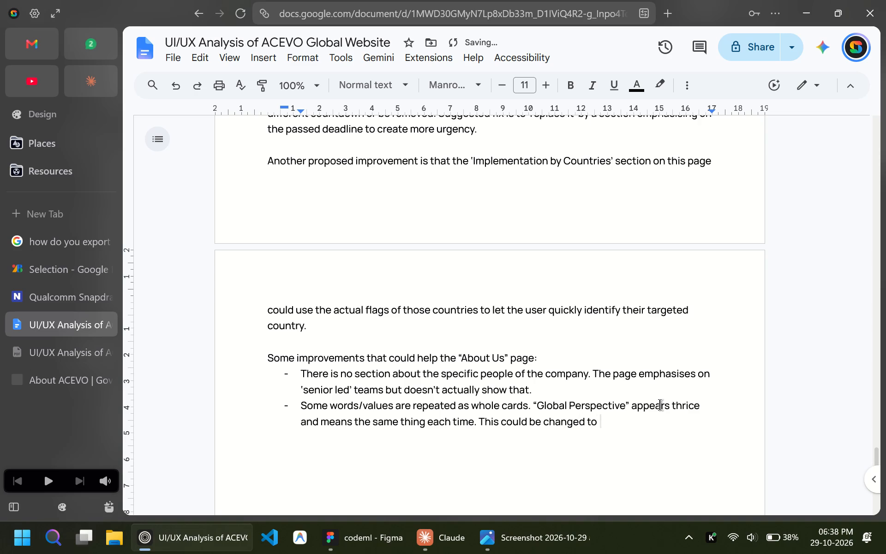
type("reduce redu")
type("ndancy.")
key("Return")
key("alt+Tab")
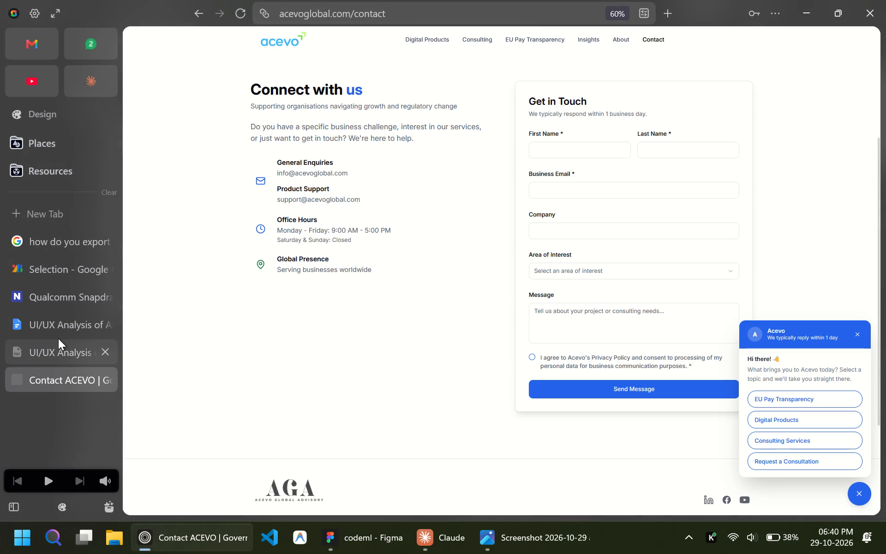
left_click(58, 339)
left_click(71, 332)
scroll(426, 400, "down", 2)
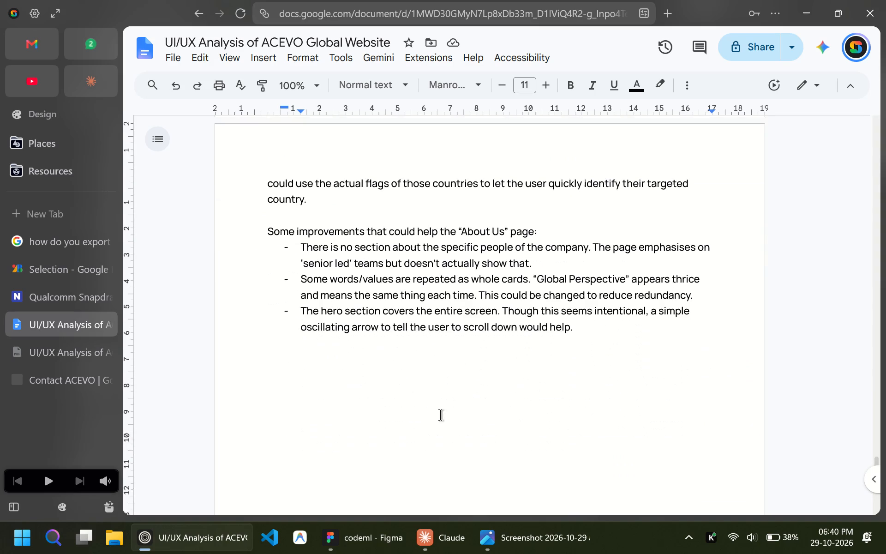
left_click(494, 403)
left_click(603, 336)
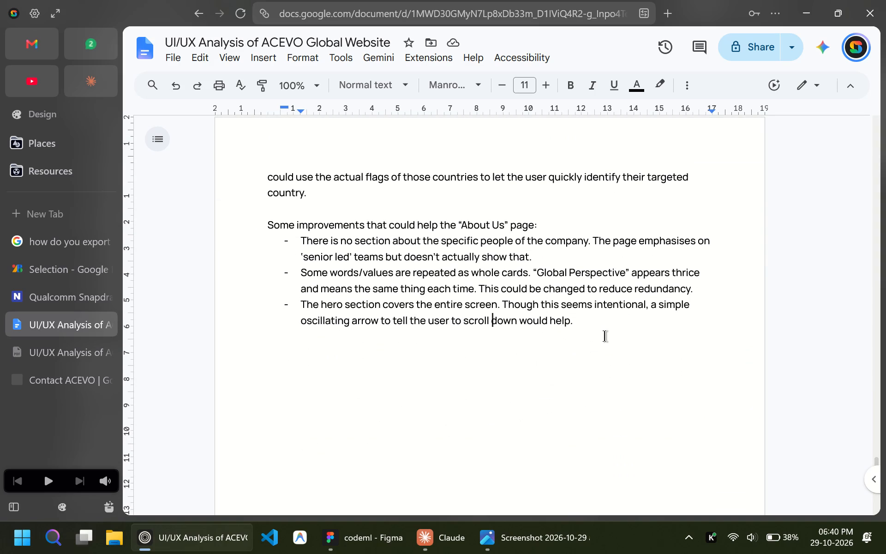
key("Right")
key("Return")
key("Return")
key("Return")
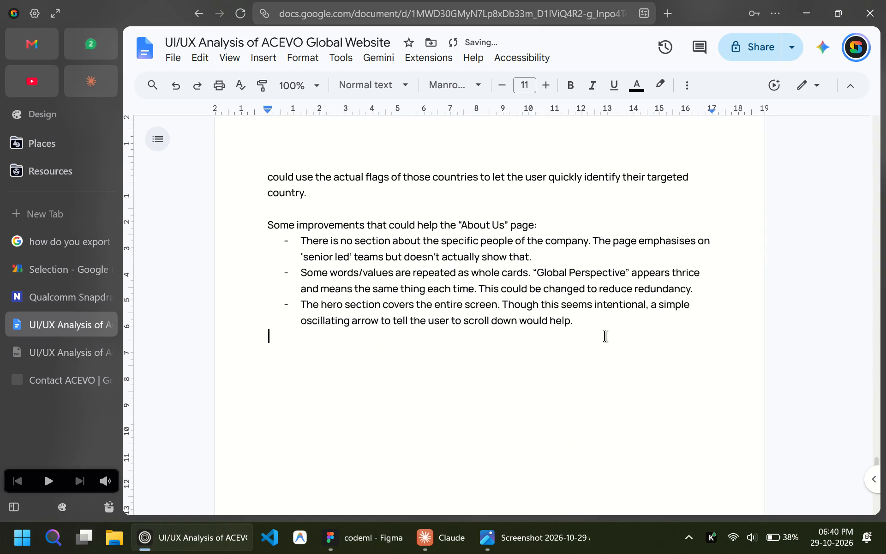
Write the introductory line "For the Contact page:" below the About Us bullets and start a new line under it.
type("For th")
key("space")
key("BackSpace")
type("e Contact")
key("ctrl+Tab")
key("ctrl+Tab")
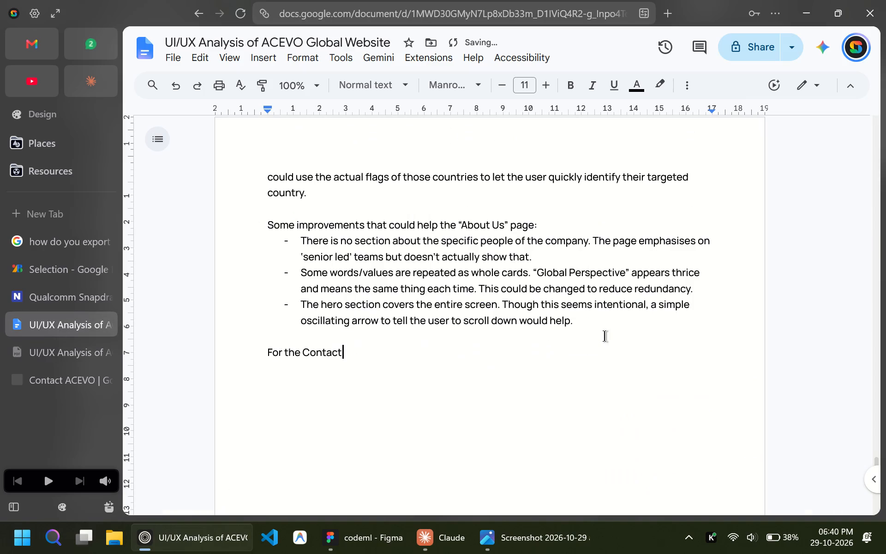
key("ctrl+Tab")
key("ctrl+Tab")
key("ctrl+Tab")
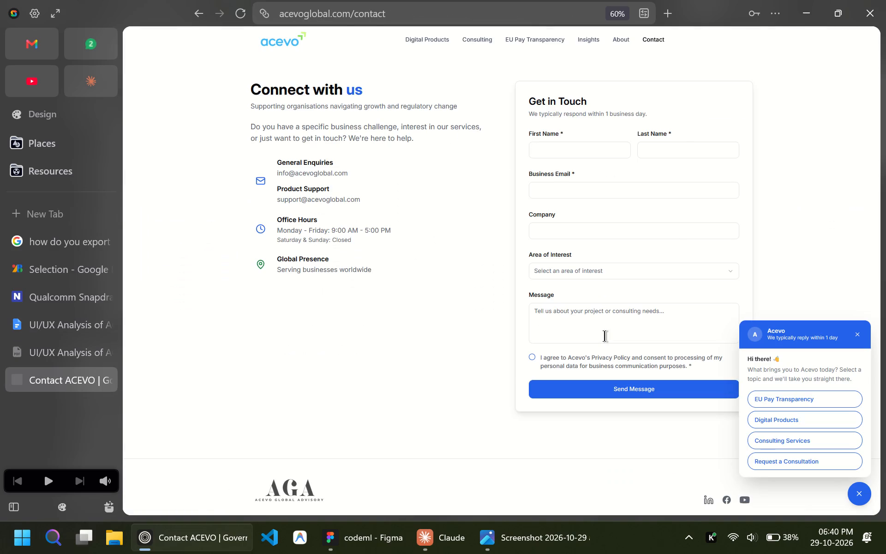
key("space")
type("page:")
key("Return")
Insert the captured "Connect with us" screenshot under the Contact line and shrink it proportionally to about 10 cm wide.
key("ctrl+v")
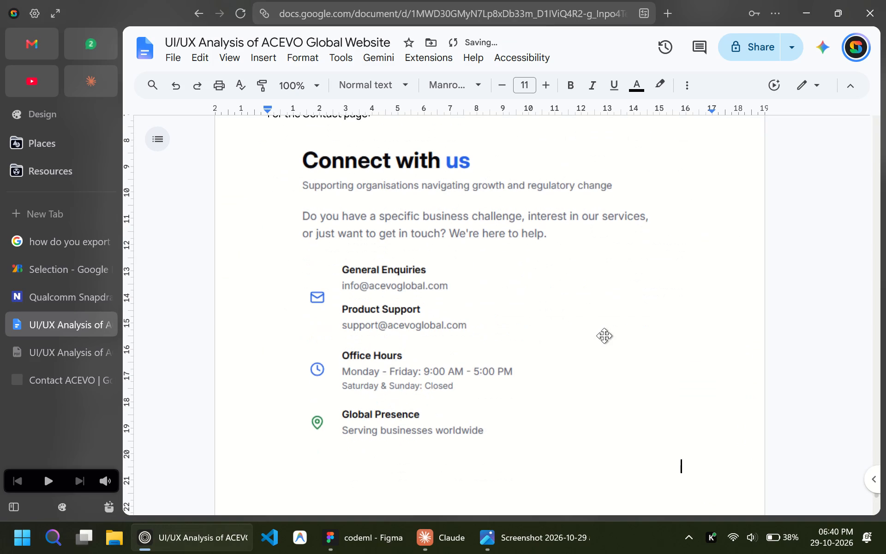
left_click(557, 337)
scroll(615, 289, "down", 6)
scroll(591, 250, "down", 4, "ctrl")
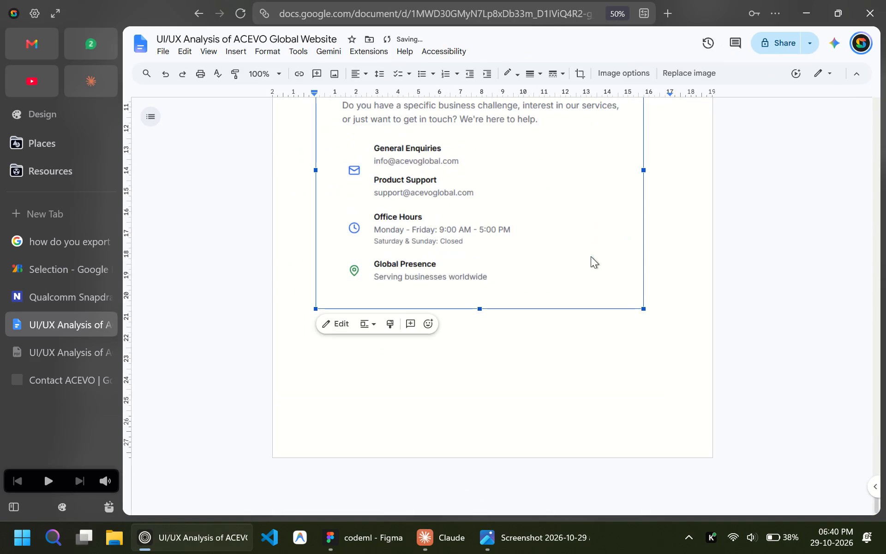
left_click(621, 12)
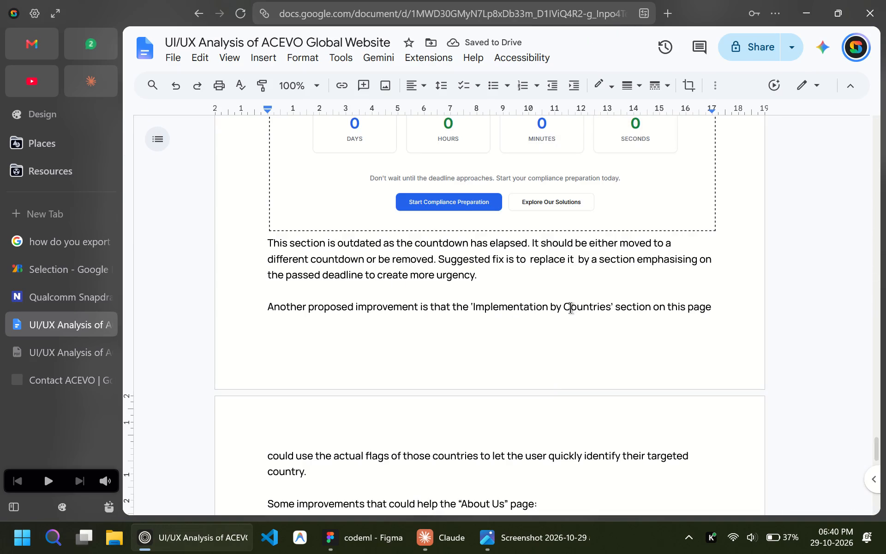
scroll(632, 322, "down", 11)
scroll(623, 303, "up", 1)
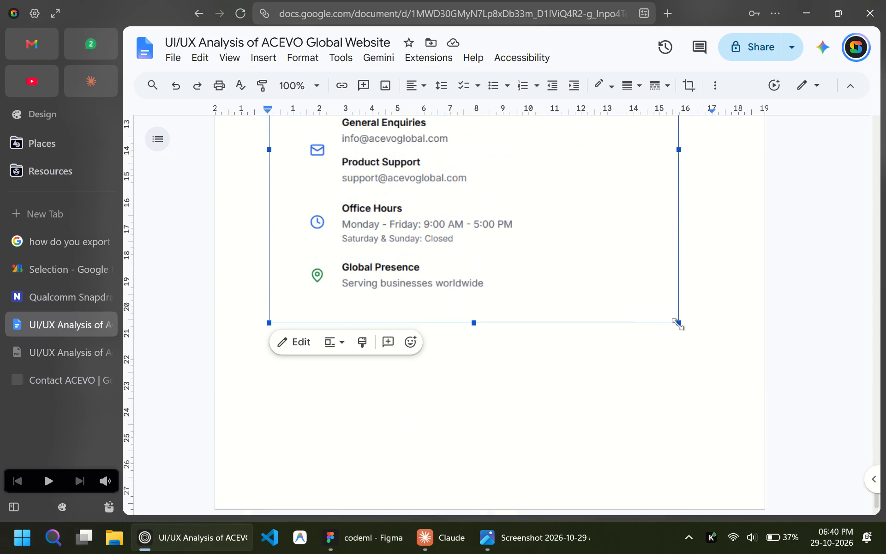
left_click_drag(677, 324, 450, 198)
scroll(483, 213, "up", 3)
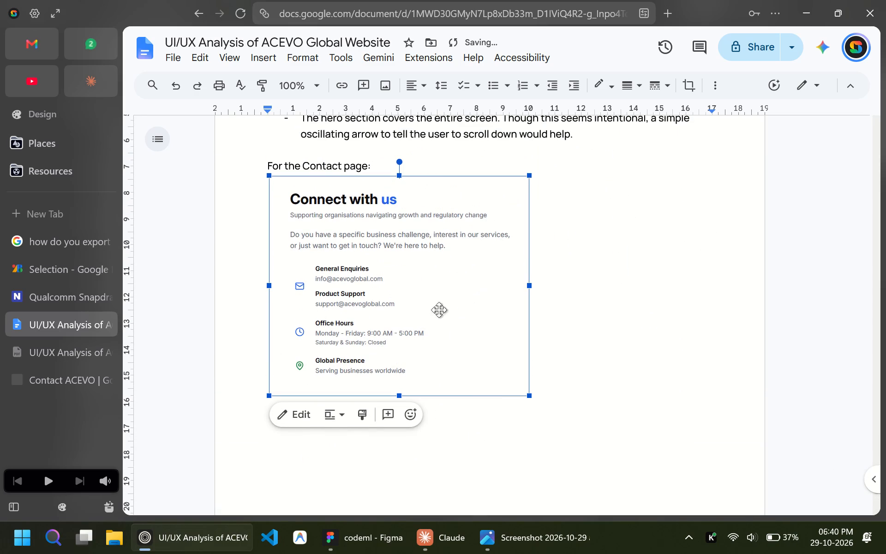
Give the "Connect with us" screenshot a dashed black border with a 1pt weight.
left_click(657, 78)
left_click(673, 148)
left_click(630, 85)
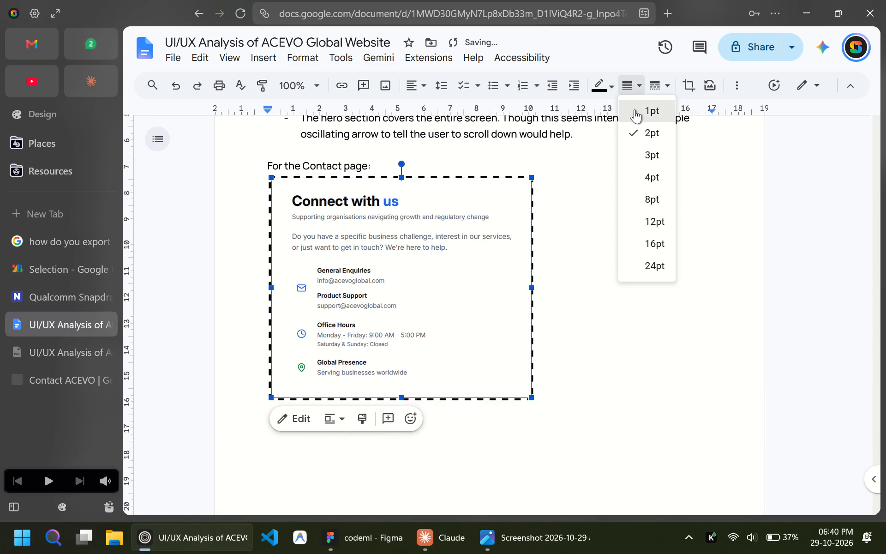
left_click(635, 109)
left_click(572, 277)
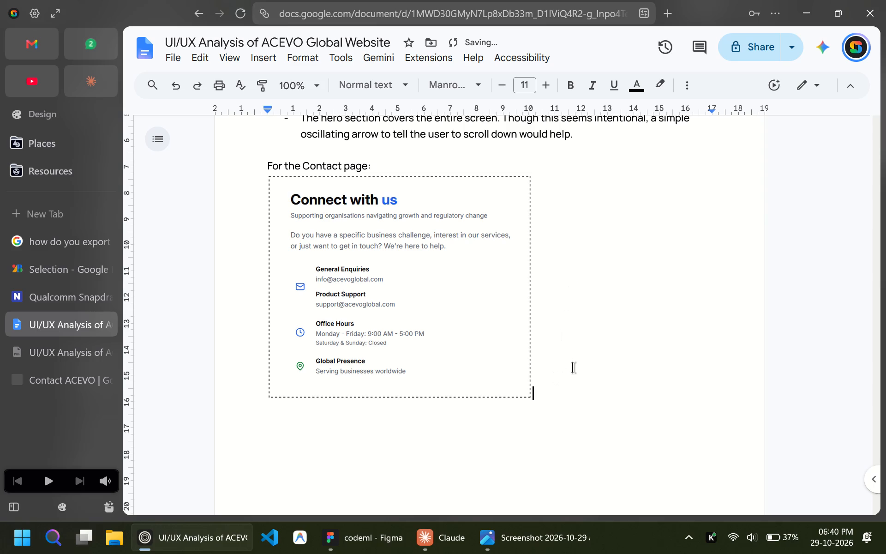
Below the "Connect with us" screenshot, start a new line reading "This section says office hours are 9am - 5pm.".
triple_click(388, 169)
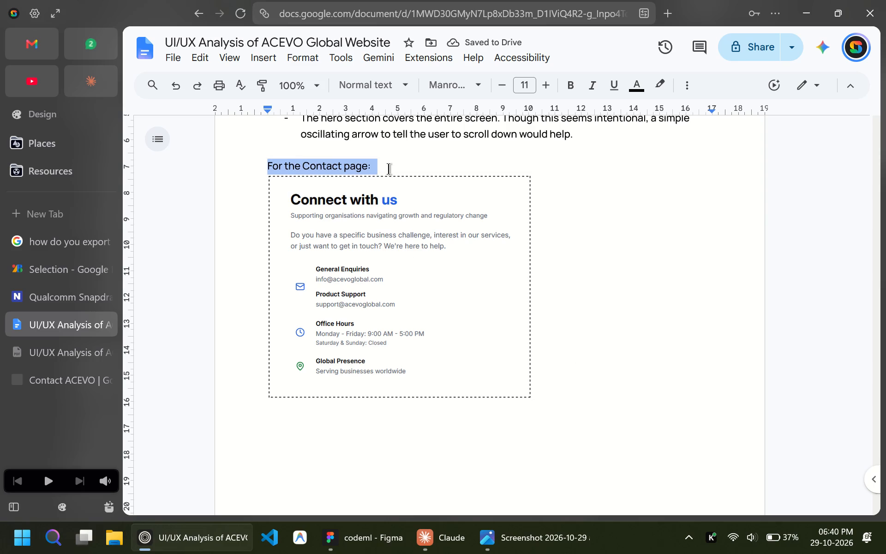
left_click(575, 375)
key("Return")
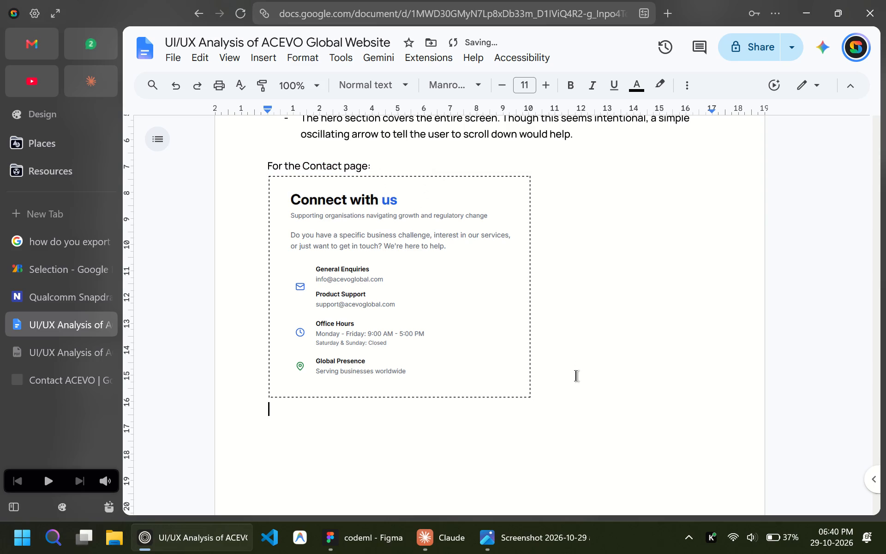
type("This")
key("space")
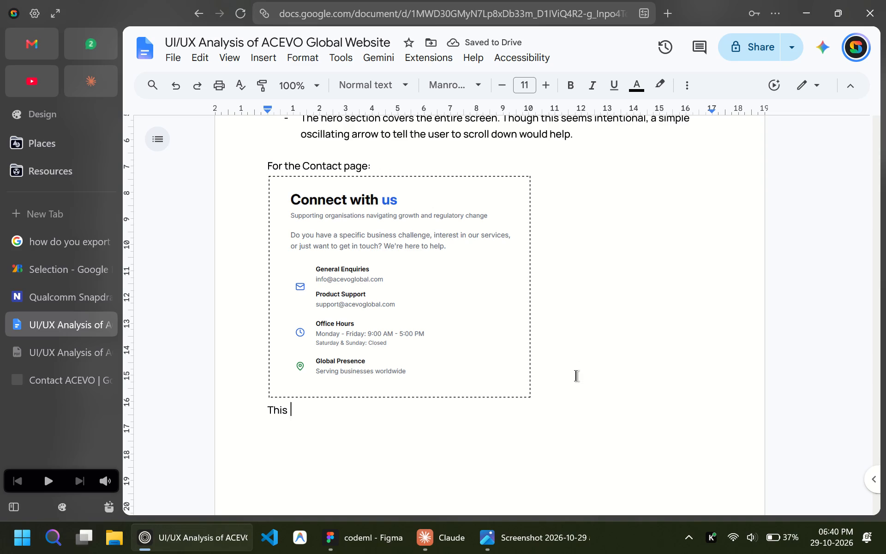
type("sectin")
key("BackSpace")
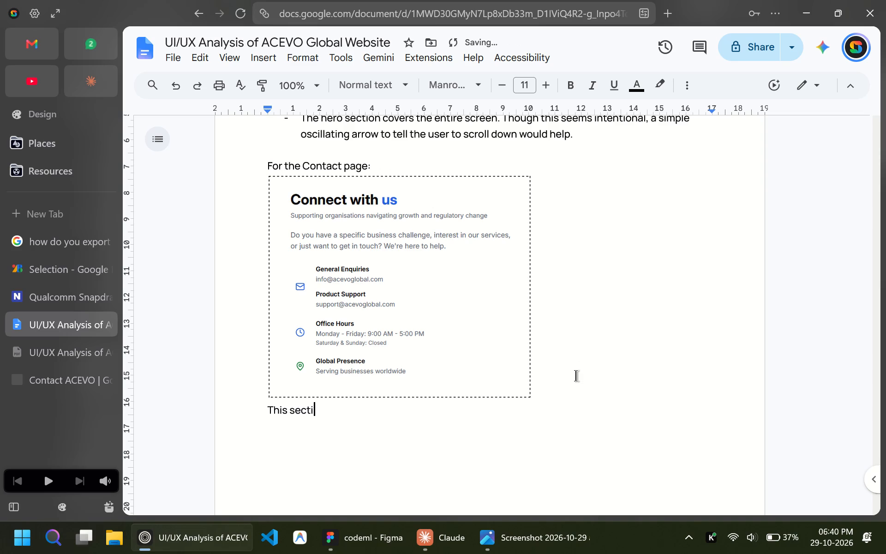
type("on says '")
key("BackSpace")
type("office hours are")
key("space")
type("0a")
key("BackSpace")
key("BackSpace")
type("9am")
key("space")
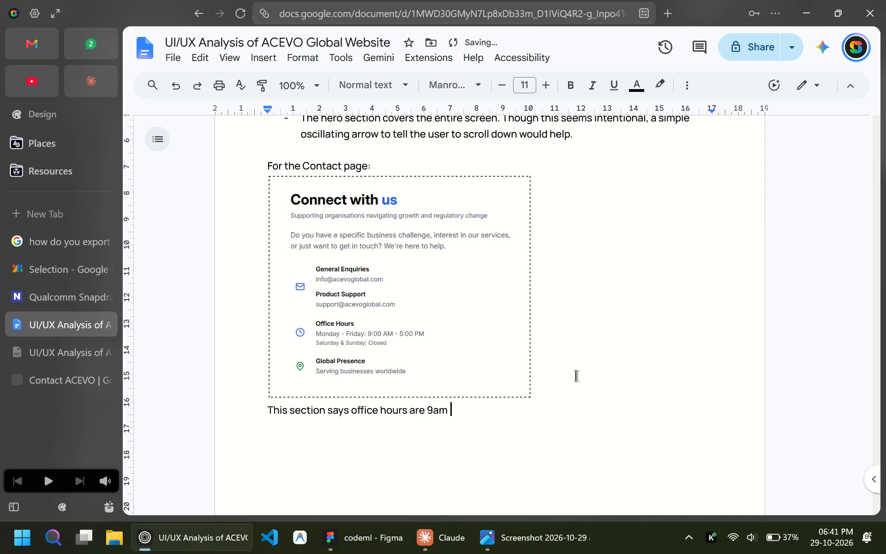
type("-")
key("space")
type("5pm")
type(".")
key("space")
Continue the Contact note with the sentence "But the company caters to clients all over the world.".
type("But the company caters to clients all o")
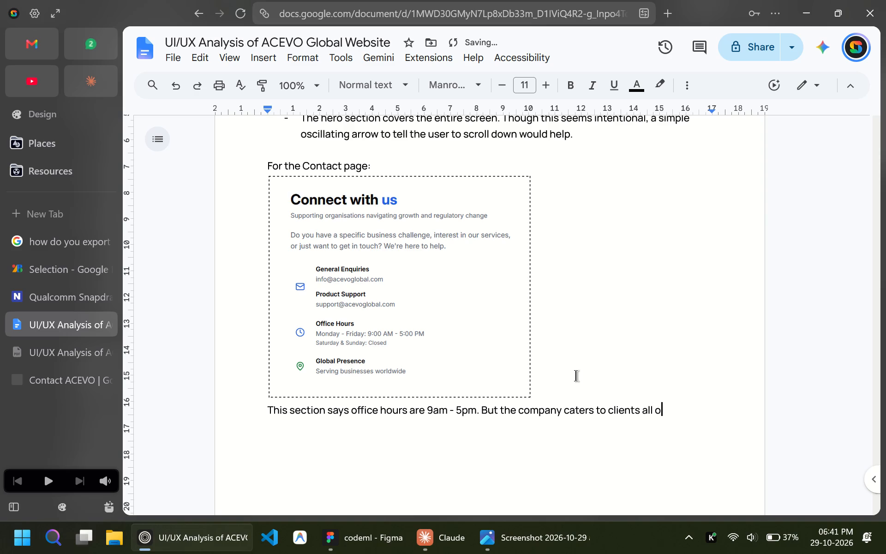
type("ver the world.")
key("space")
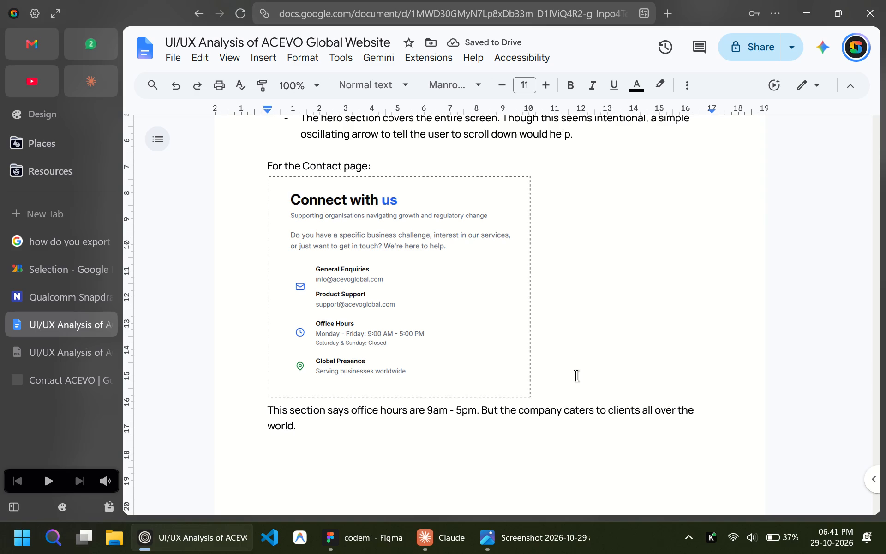
Add the suggestion "Either the office hours should dynamically change based on the timezone of the user" to the Contact note.
type("Either the")
key("space")
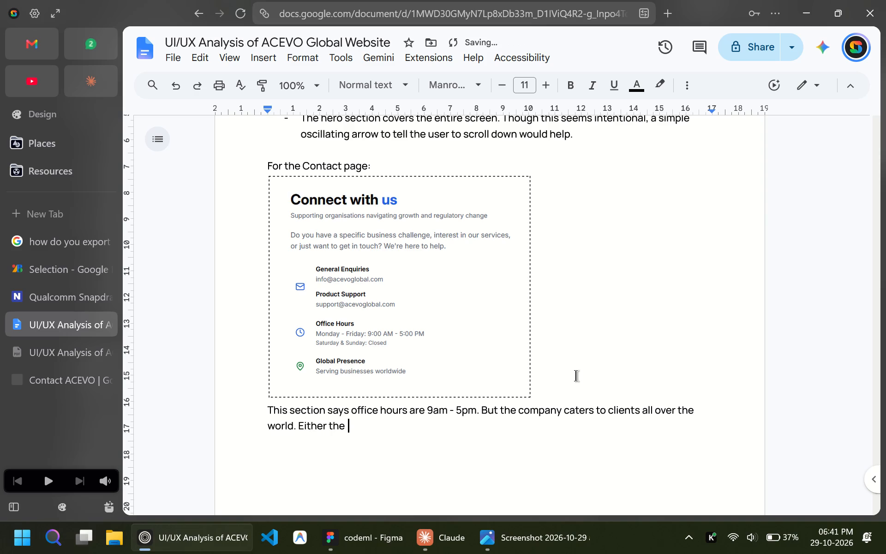
type("office hours should dynamicall")
key("BackSpace")
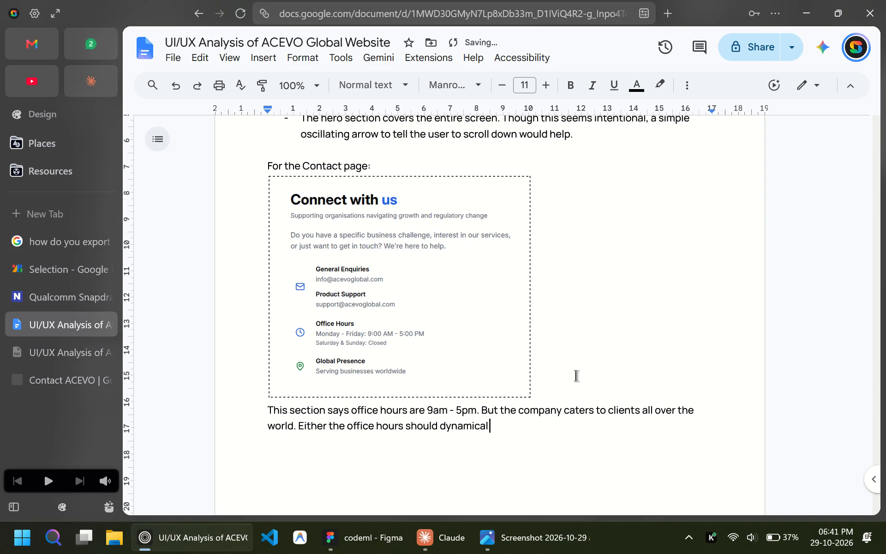
type("ly change based on the timezone of the user")
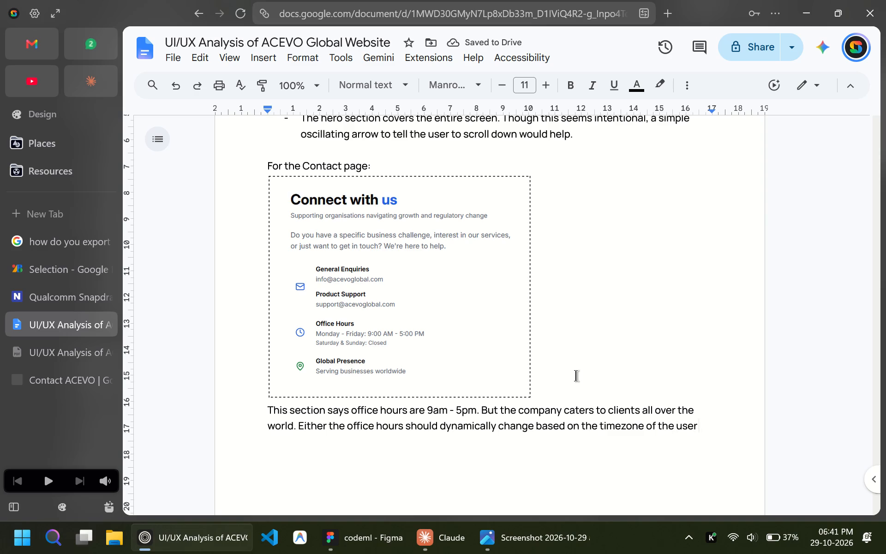
Reword the suggestion's ending after "timezone" to "the user is using this website from".
key("BackSpace")
key("BackSpace")
key("BackSpace")
key("BackSpace")
key("BackSpace")
key("BackSpace")
key("BackSpace")
key("BackSpace")
key("BackSpace")
key("BackSpace")
key("BackSpace")
key("BackSpace")
key("BackSpace")
key("BackSpace")
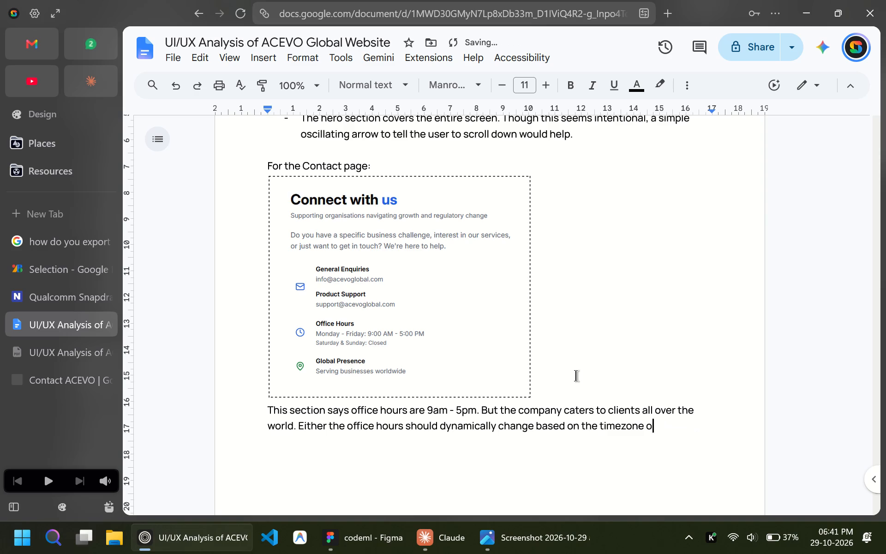
key("BackSpace")
type("the user is")
key("space")
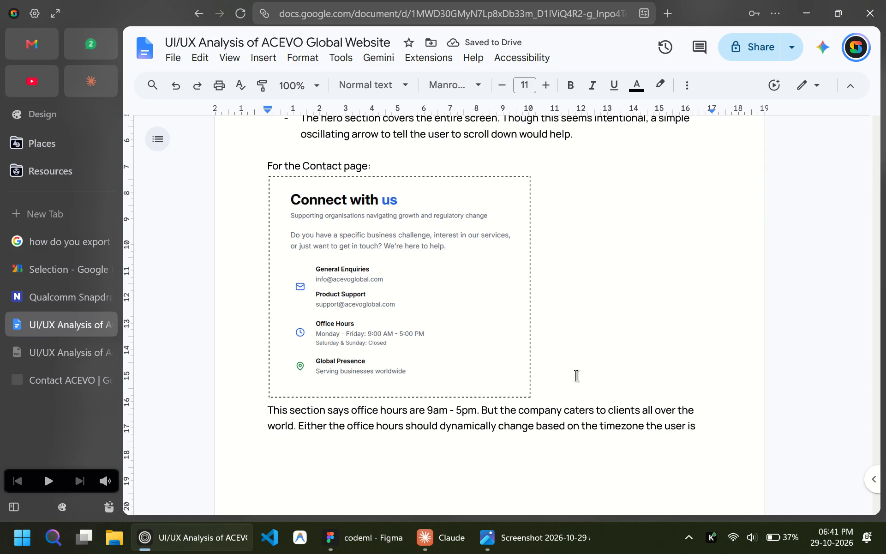
type("using this website from")
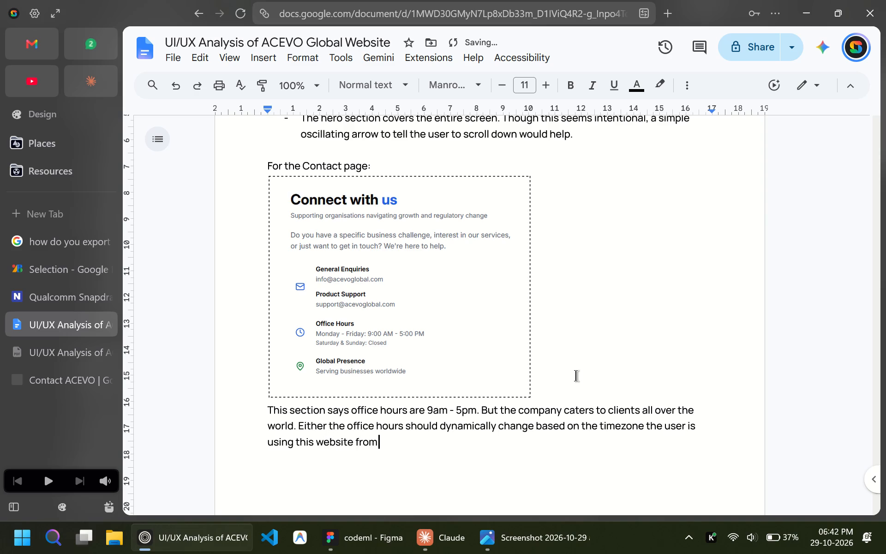
Remove "Either" so the suggestion begins "The office hours", and end that sentence with a full stop.
left_click(332, 426)
key("BackSpace")
key("BackSpace")
key("BackSpace")
key("BackSpace")
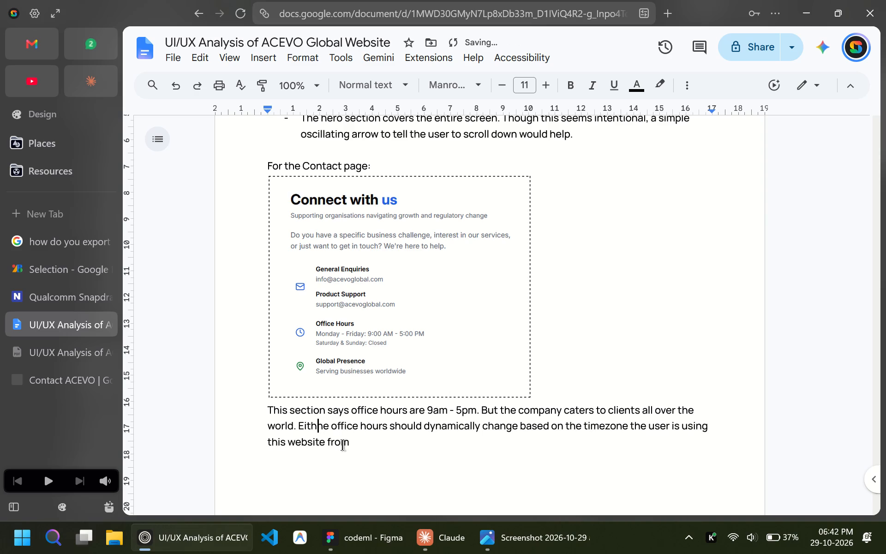
key("BackSpace")
key("BackSpace")
key("BackSpace")
key("BackSpace")
key("shift+t")
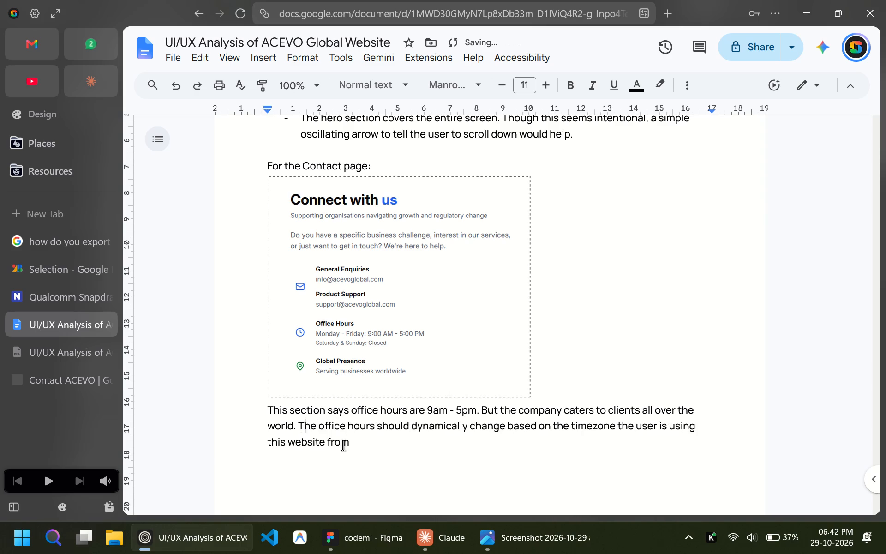
left_click(366, 432)
left_click(373, 440)
type(". A")
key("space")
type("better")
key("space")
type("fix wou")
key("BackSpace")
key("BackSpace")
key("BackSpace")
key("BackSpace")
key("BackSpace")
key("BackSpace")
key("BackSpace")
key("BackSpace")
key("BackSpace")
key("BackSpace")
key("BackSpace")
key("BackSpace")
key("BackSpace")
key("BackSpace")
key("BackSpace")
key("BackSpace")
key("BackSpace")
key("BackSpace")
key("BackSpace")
Add the sentence "We should definitely put a timezone specifier beside the timings nevertheless" after the office hours suggestion.
type("We sho")
type("uld def")
type("inately")
key("space")
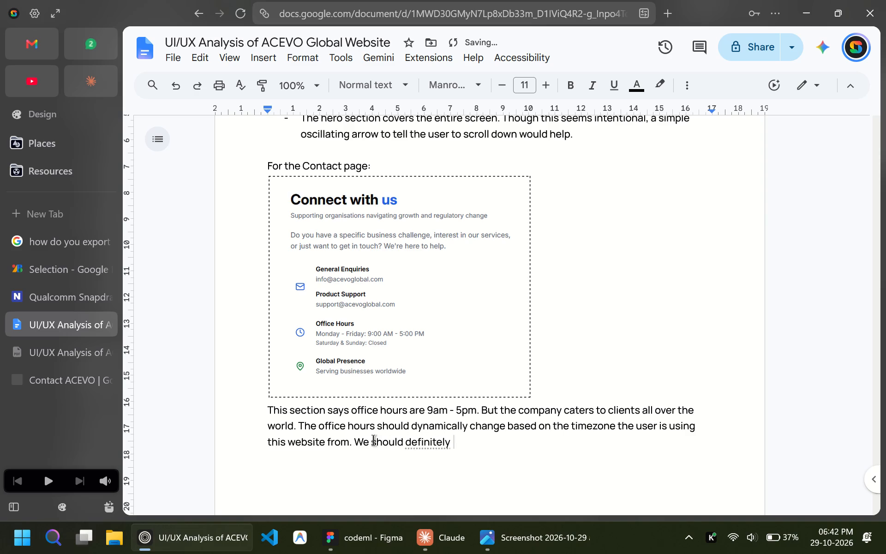
type("put")
key("space")
type("a timezoen s")
type("pecifier")
key("space")
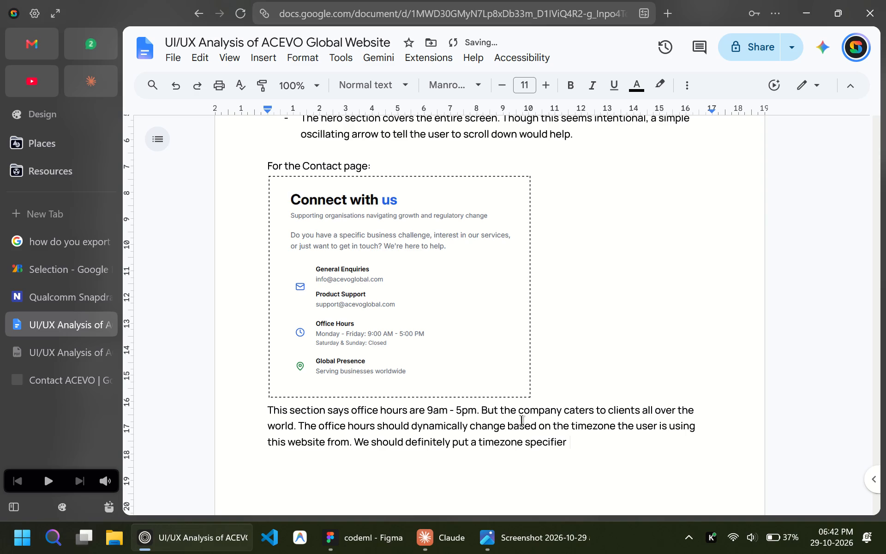
type("beside the timings")
key("space")
type("nevertheless")
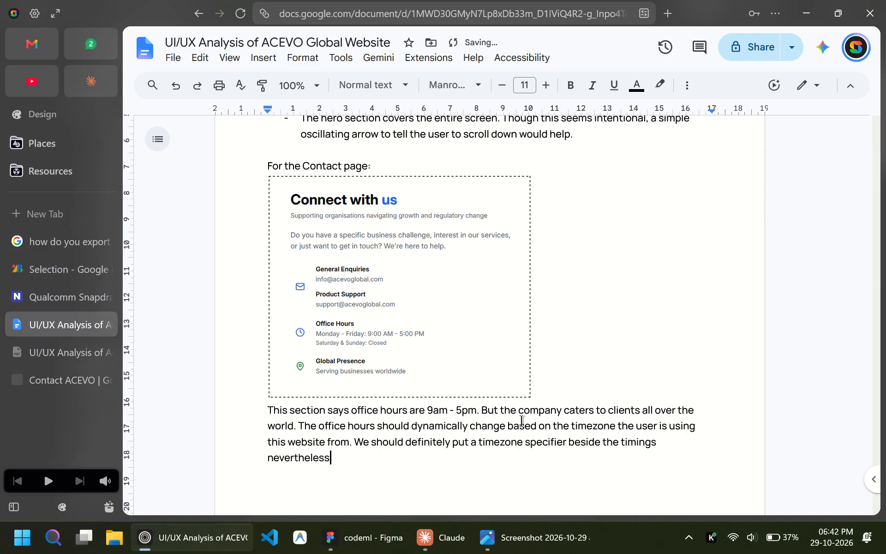
End that sentence with a full stop and begin an example sentence with A simple "9:00 AM - 5:00 PM.
type(". a")
key("space")
type("simple")
key("space")
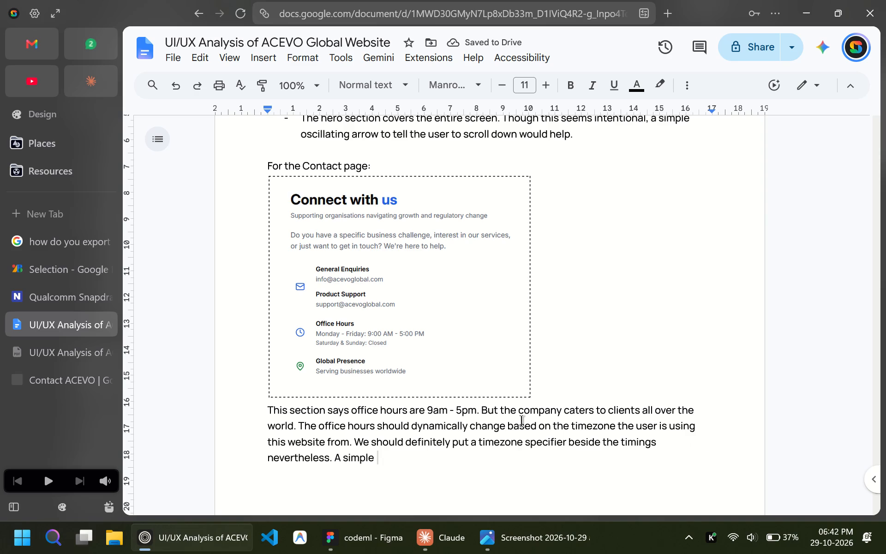
key("shift+quotedbl")
key("shift+parenleft")
key("BackSpace")
type("9:00")
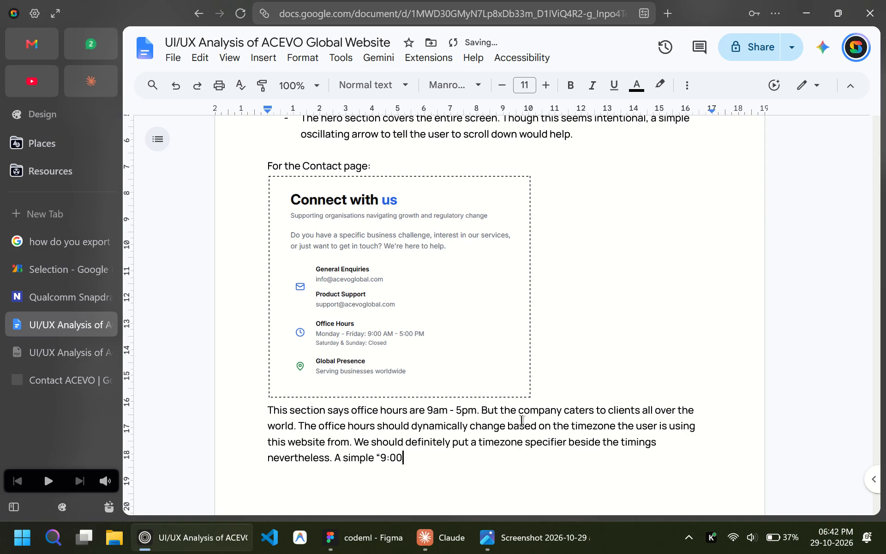
key("space")
type("AM -")
key("space")
type("5:00")
key("space")
type("PM")
key("space")
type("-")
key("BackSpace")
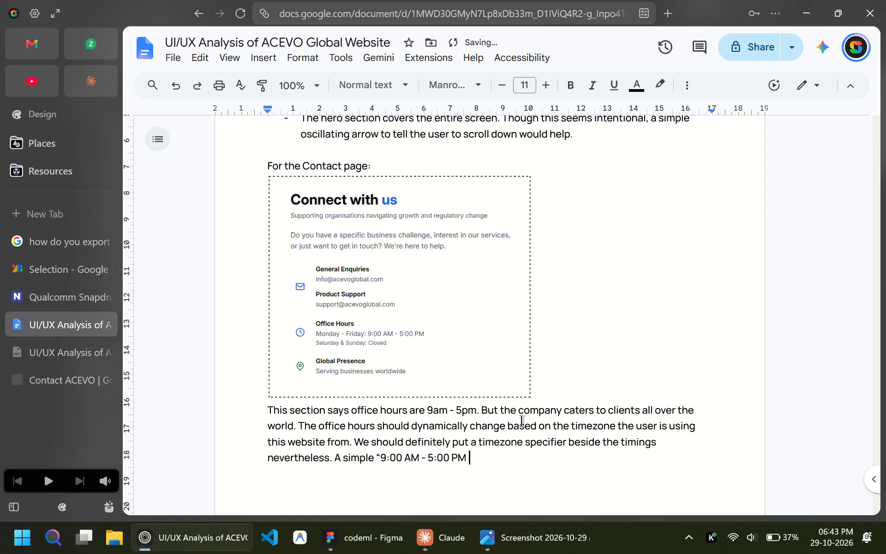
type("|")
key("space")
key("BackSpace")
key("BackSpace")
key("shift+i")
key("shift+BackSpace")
Add the timezone "(GMT+5:30)" after "5:00 PM" in the example office hours.
key("shift+parenleft")
type("GE")
key("shift+BackSpace")
type("MT")
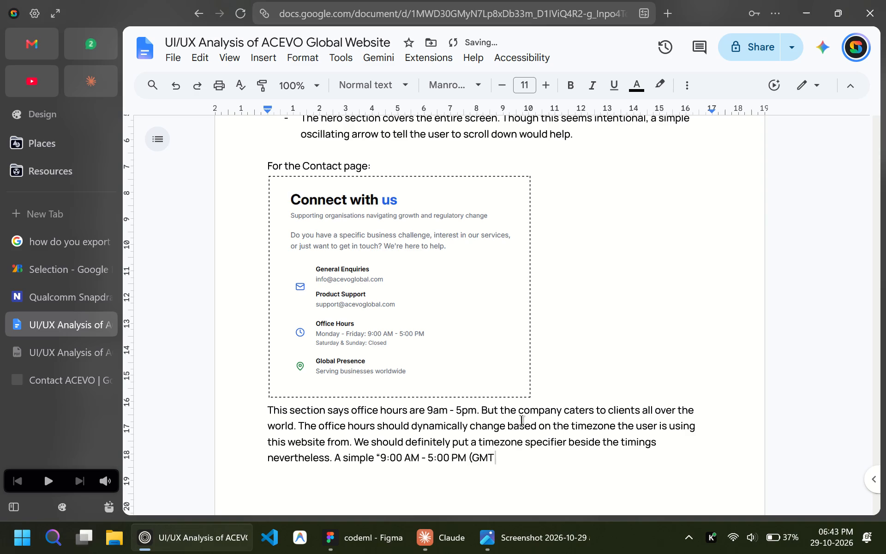
key("shift+plus")
key("shift+percent")
key("BackSpace")
type("5:30")
key("shift+parenright")
Close the quotation and finish the sentence with "would be way less confusing for the user.".
type("\" would")
key("space")
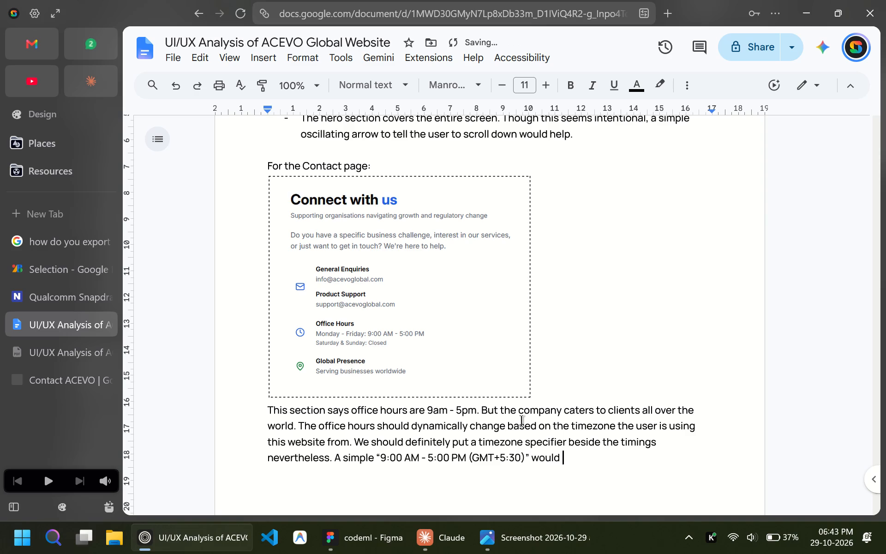
type("be way more")
key("space")
key("BackSpace")
key("BackSpace")
key("BackSpace")
key("BackSpace")
key("BackSpace")
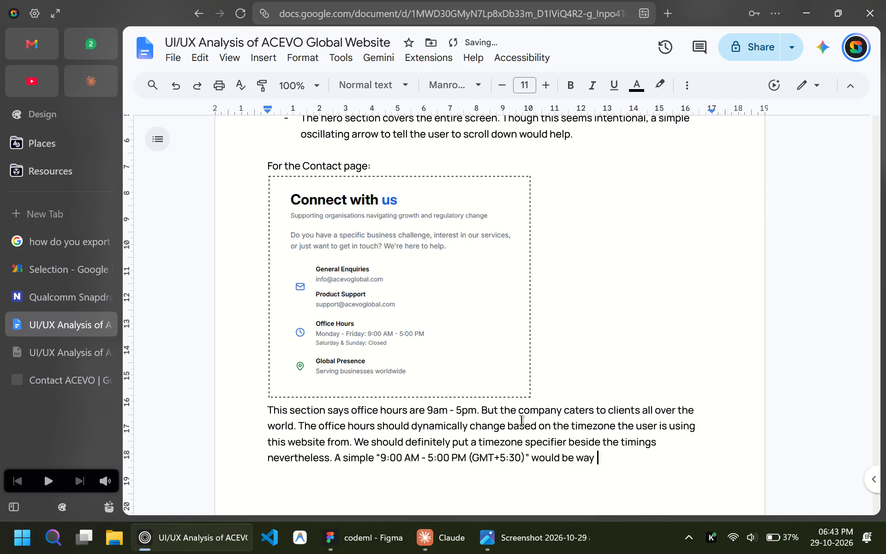
type("less confusiing")
key("space")
key("BackSpace")
key("space")
type("for the user.")
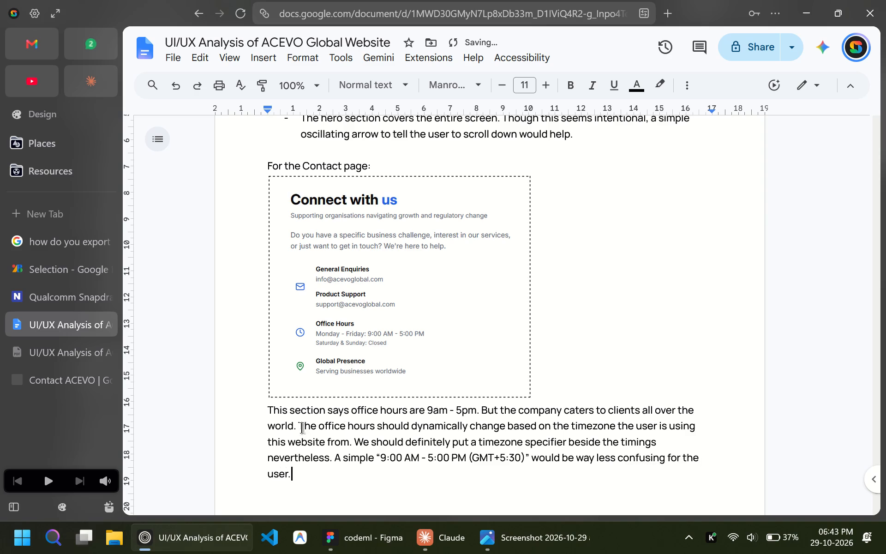
scroll(510, 324, "down", 2)
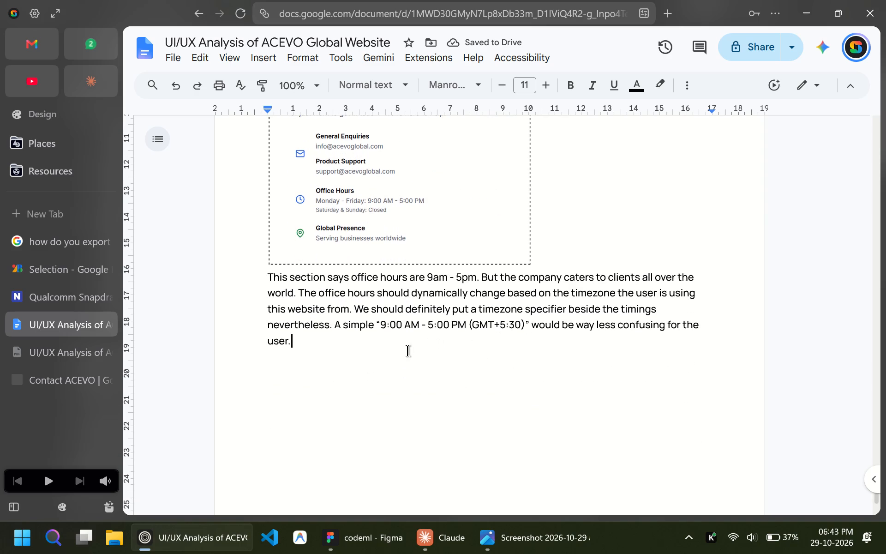
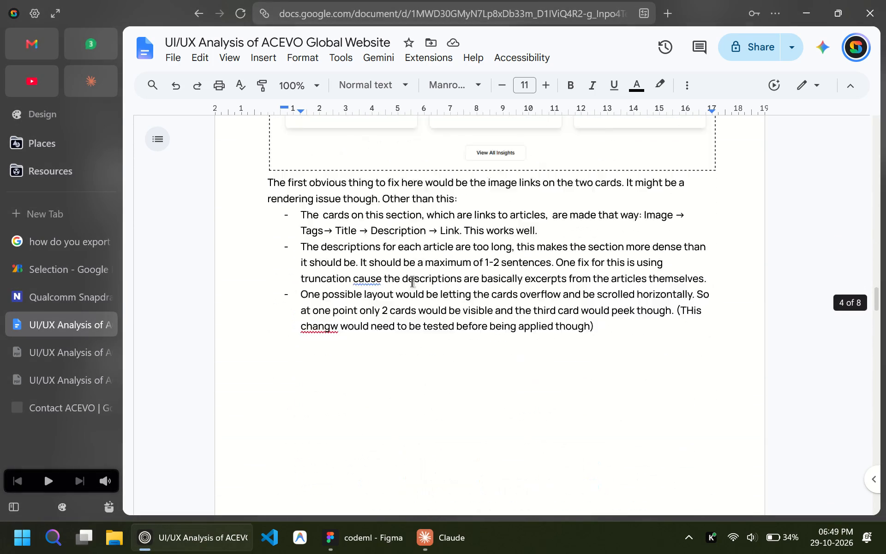
scroll(412, 281, "up", 15)
scroll(413, 279, "down", 2)
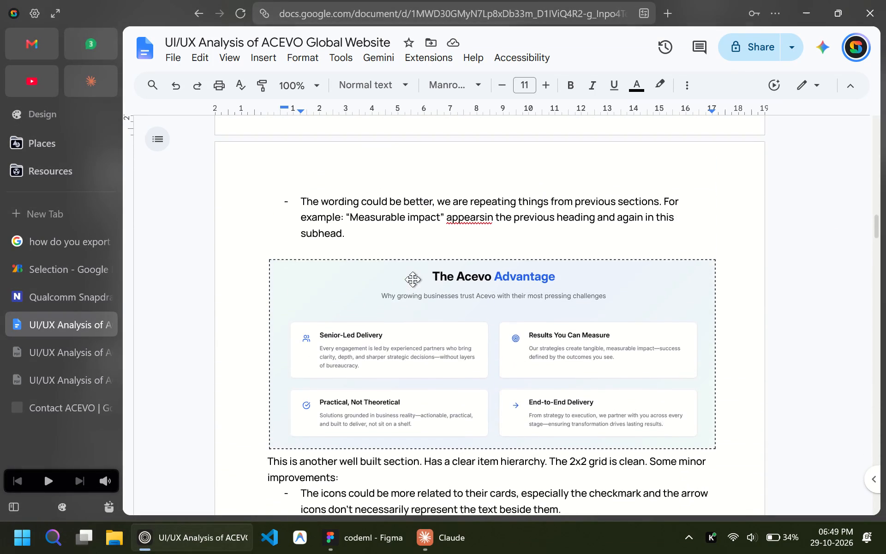
scroll(413, 279, "down", 17)
scroll(413, 279, "up", 6)
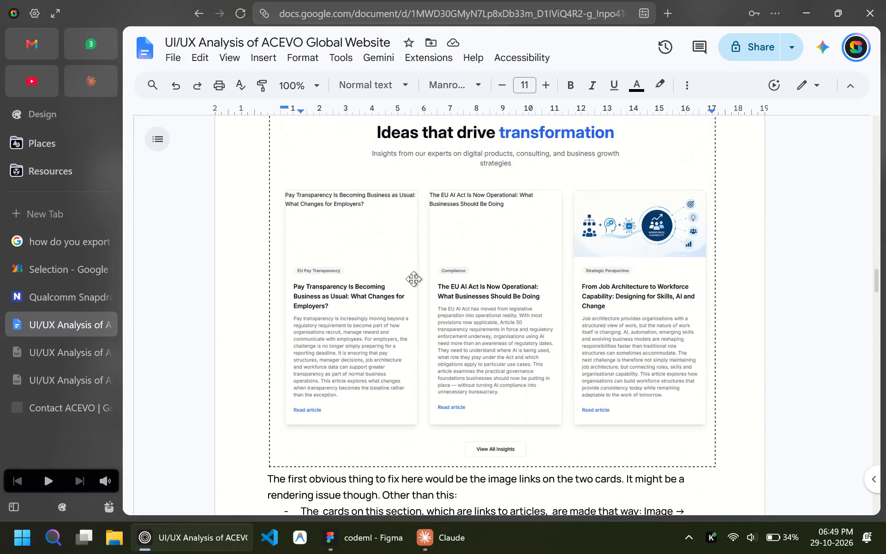
scroll(413, 279, "up", 4)
scroll(413, 279, "down", 16)
scroll(413, 278, "up", 5)
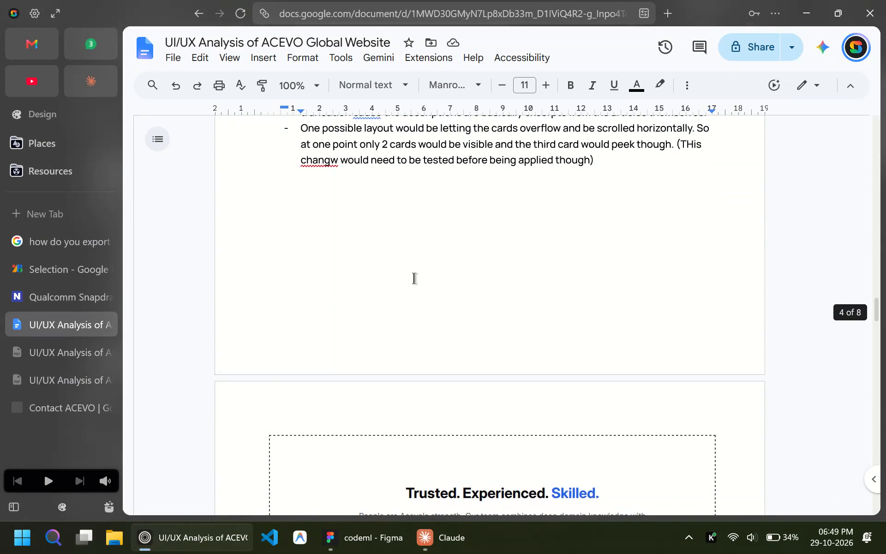
scroll(413, 278, "down", 7)
scroll(413, 278, "up", 8)
scroll(413, 278, "up", 14)
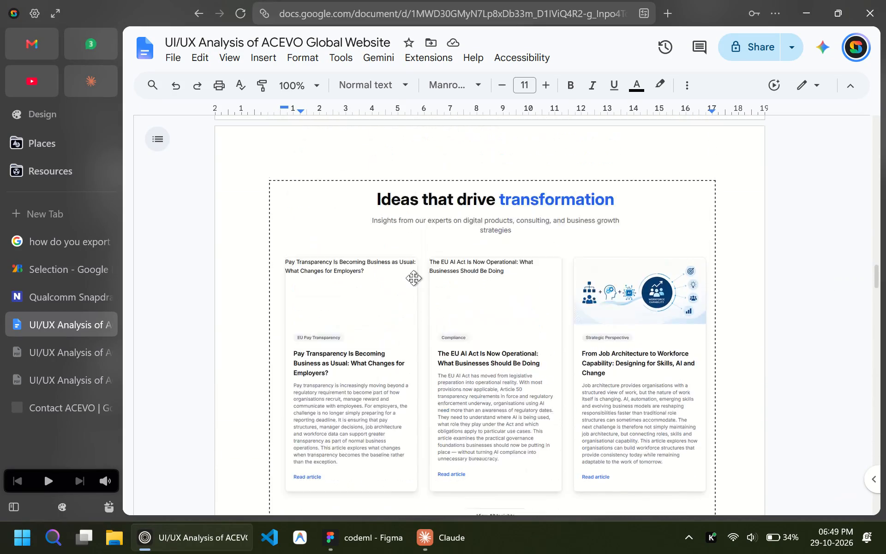
scroll(413, 278, "up", 8)
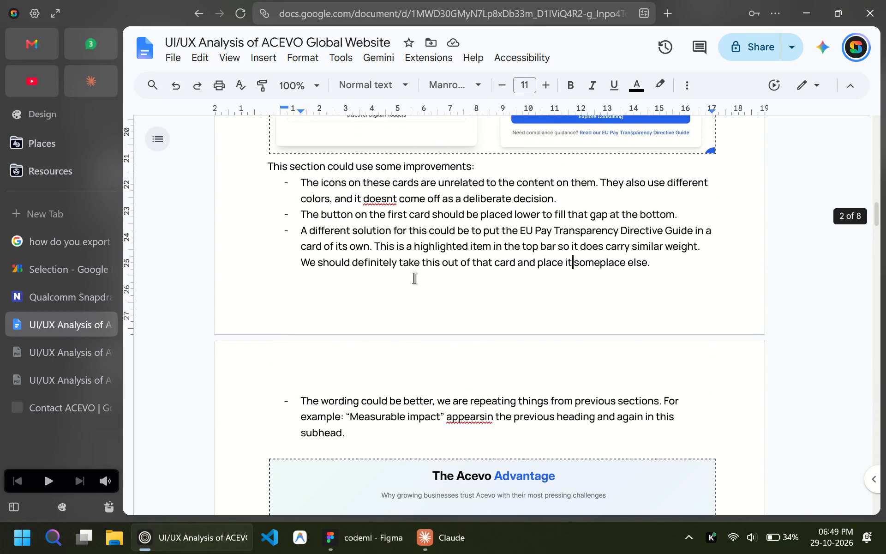
Move "The Acevo Advantage" screenshot and its notes below the "Ideas that drive transformation" notes, removing the empty bullet left behind.
scroll(413, 278, "down", 6)
scroll(447, 289, "up", 2)
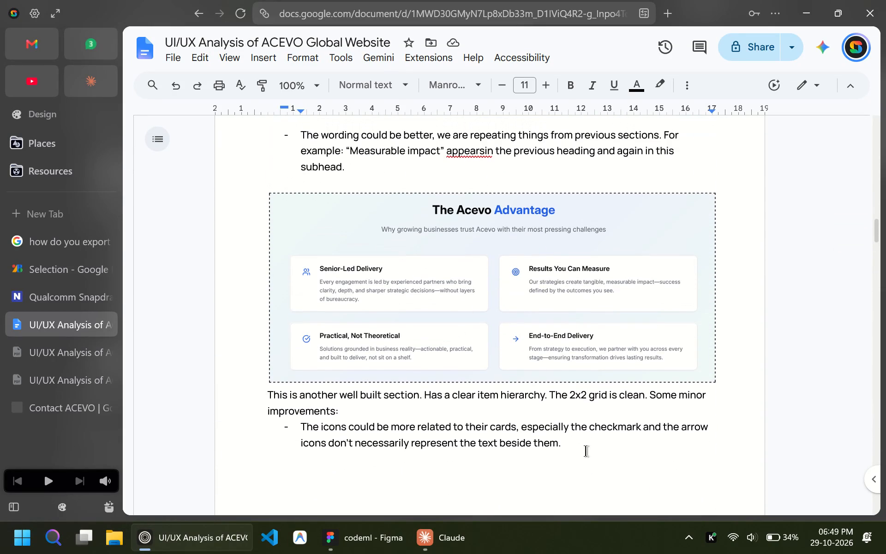
left_click(587, 445)
left_click_drag(587, 445, 283, 257)
key("ctrl+x")
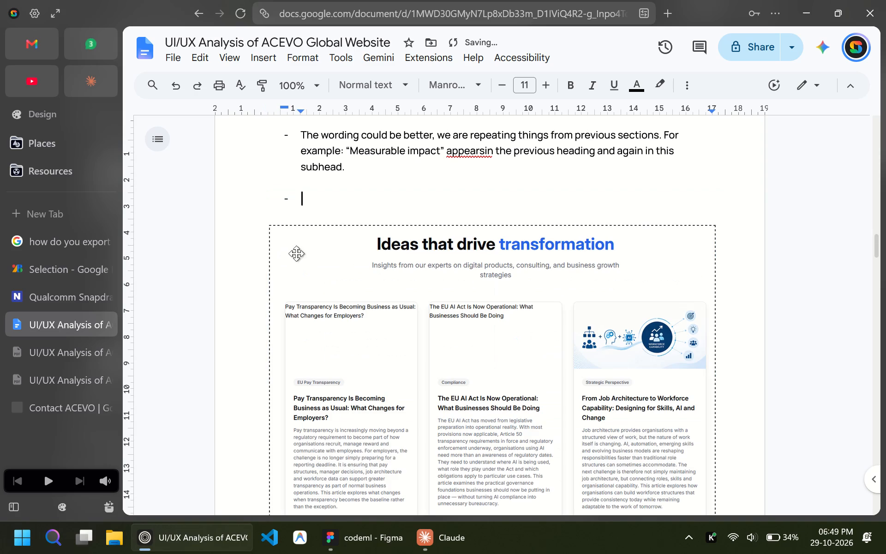
key("BackSpace")
key("BackSpace")
key("BackSpace")
key("BackSpace")
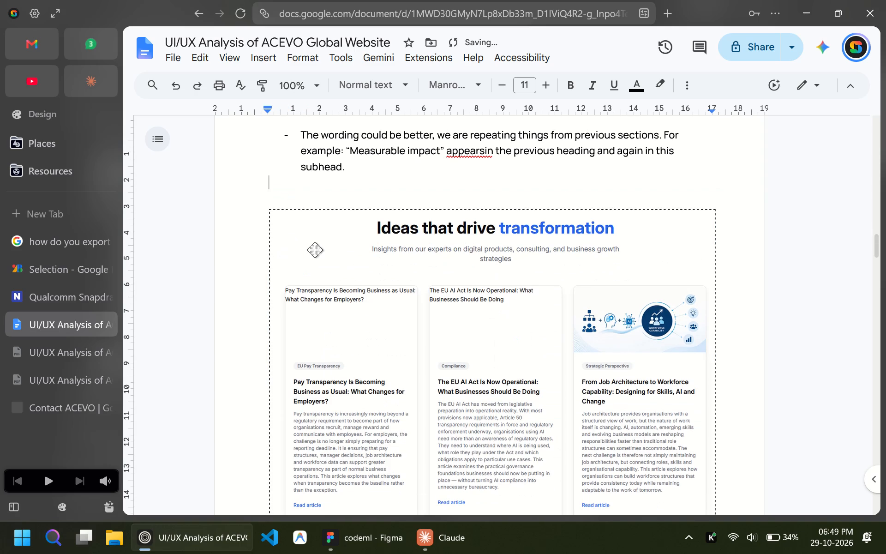
scroll(777, 344, "down", 5)
scroll(584, 330, "down", 7)
scroll(584, 330, "up", 4)
left_click(371, 223)
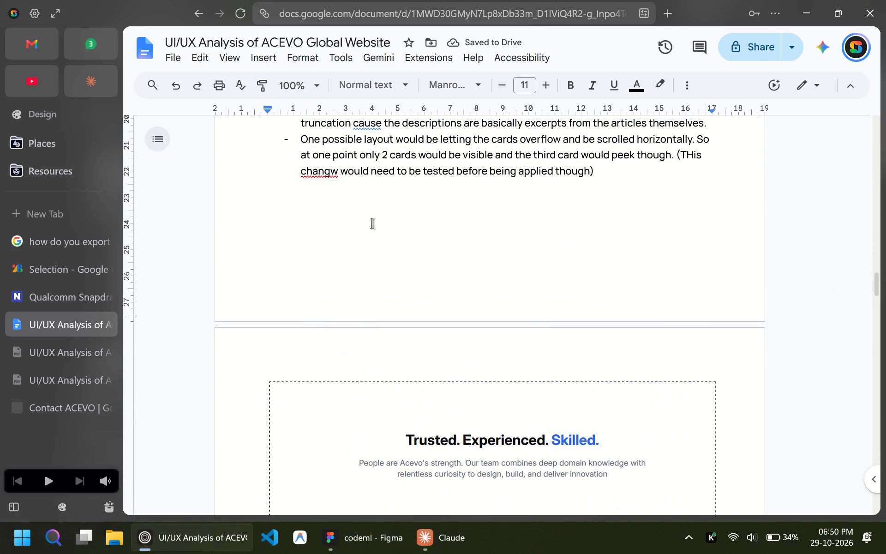
key("Return")
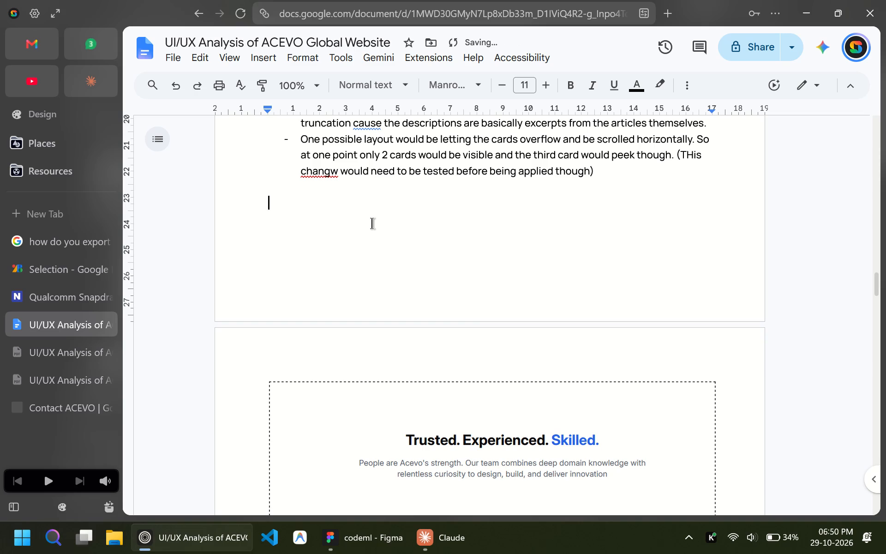
key("ctrl+v")
Add a blank, unbulleted line between the Acevo Advantage icons bullet and the "Trusted. Experienced. Skilled." screenshot.
scroll(370, 223, "up", 5)
scroll(370, 223, "down", 6)
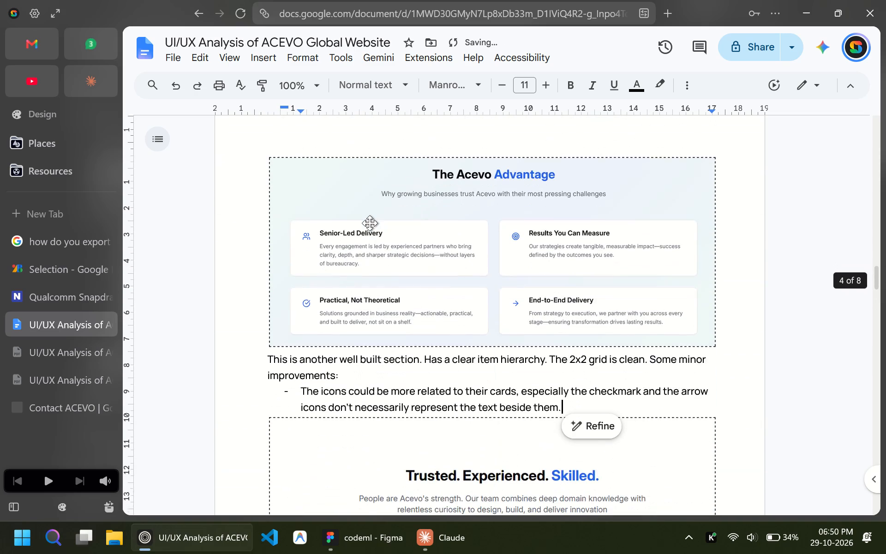
scroll(370, 223, "down", 1)
key("Return")
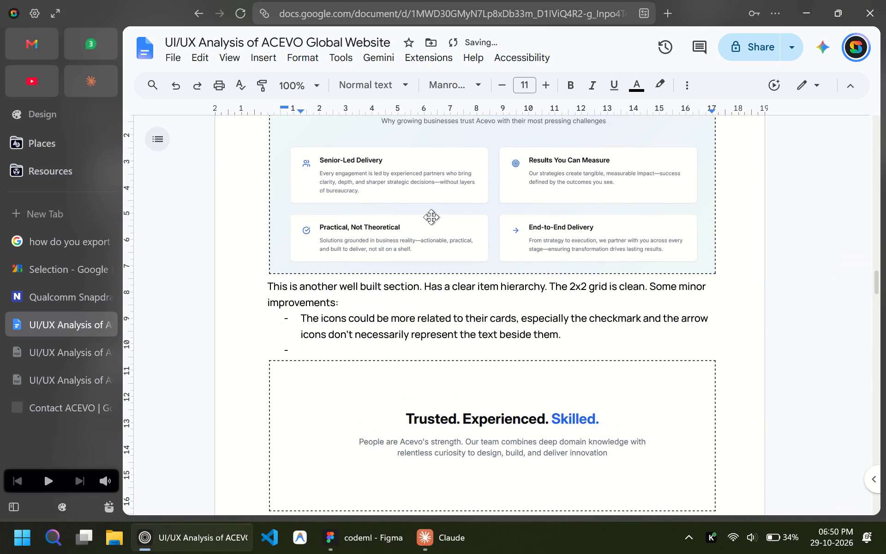
key("BackSpace")
key("BackSpace")
Add a blank line between the primary button bullet and the "Similar improvements to contrast" paragraph.
scroll(472, 264, "down", 5)
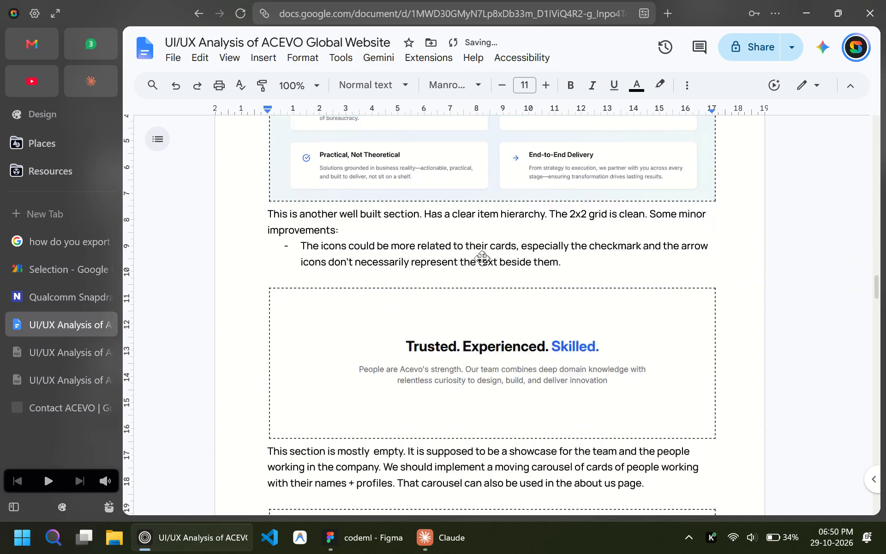
scroll(483, 257, "down", 7)
scroll(483, 257, "up", 3)
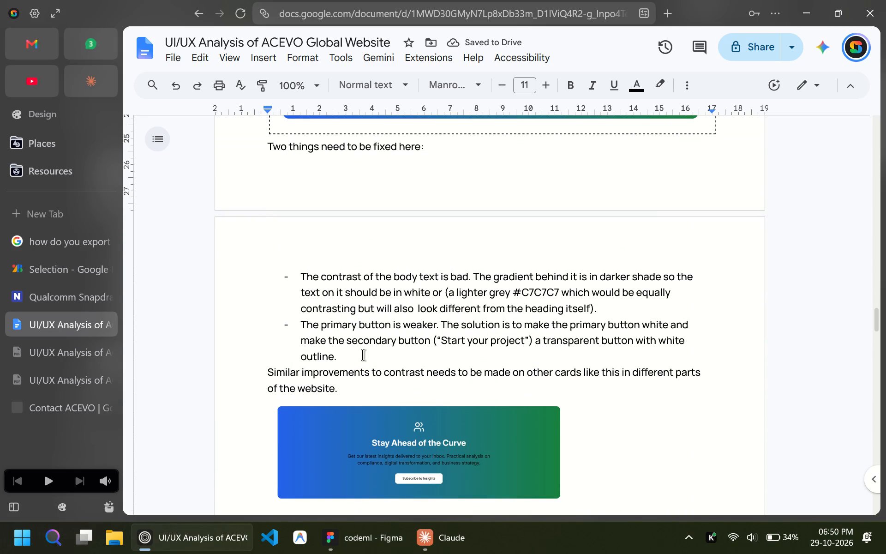
left_click(362, 355)
key("Return")
key("Return")
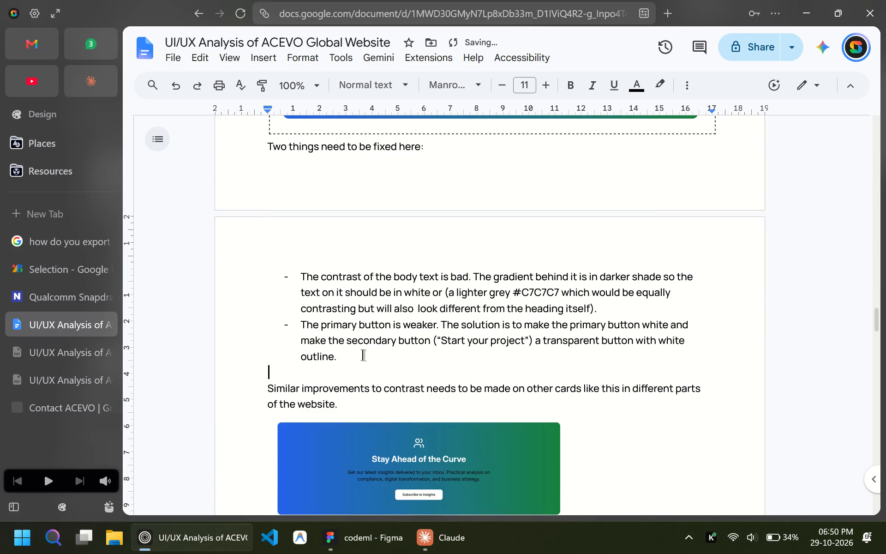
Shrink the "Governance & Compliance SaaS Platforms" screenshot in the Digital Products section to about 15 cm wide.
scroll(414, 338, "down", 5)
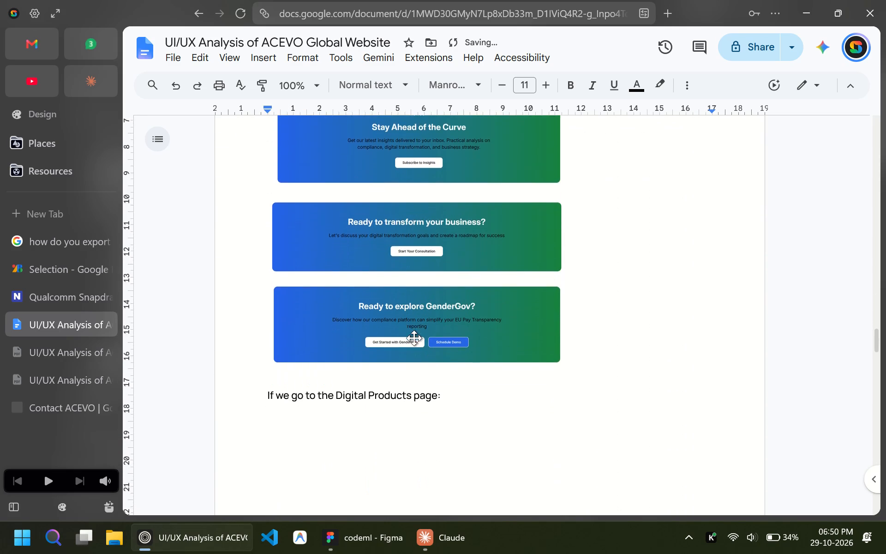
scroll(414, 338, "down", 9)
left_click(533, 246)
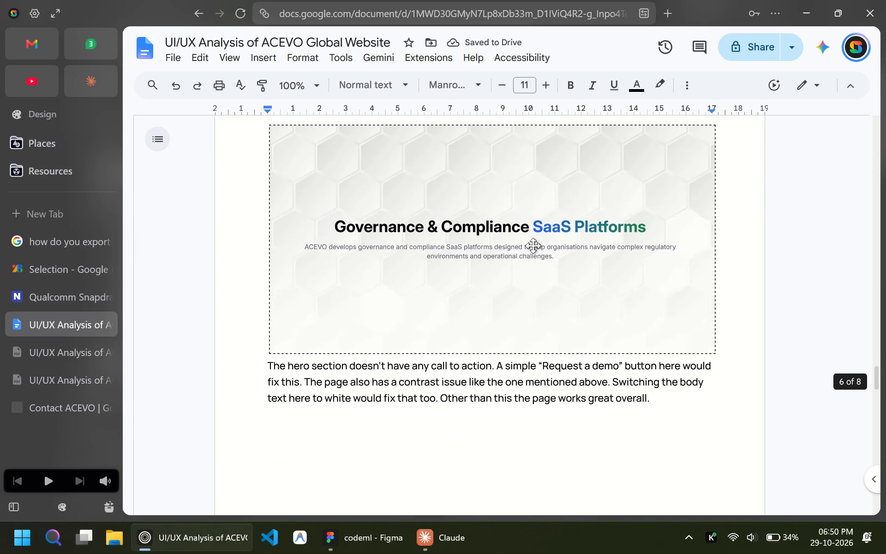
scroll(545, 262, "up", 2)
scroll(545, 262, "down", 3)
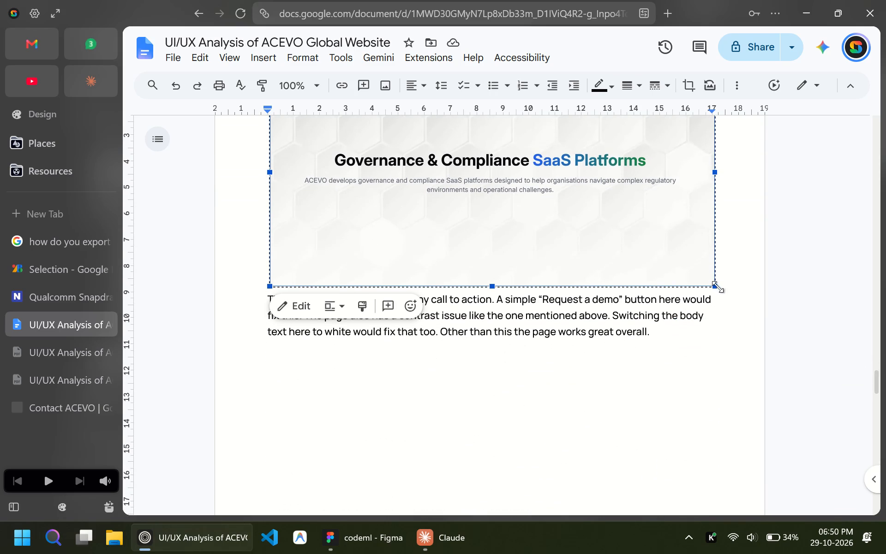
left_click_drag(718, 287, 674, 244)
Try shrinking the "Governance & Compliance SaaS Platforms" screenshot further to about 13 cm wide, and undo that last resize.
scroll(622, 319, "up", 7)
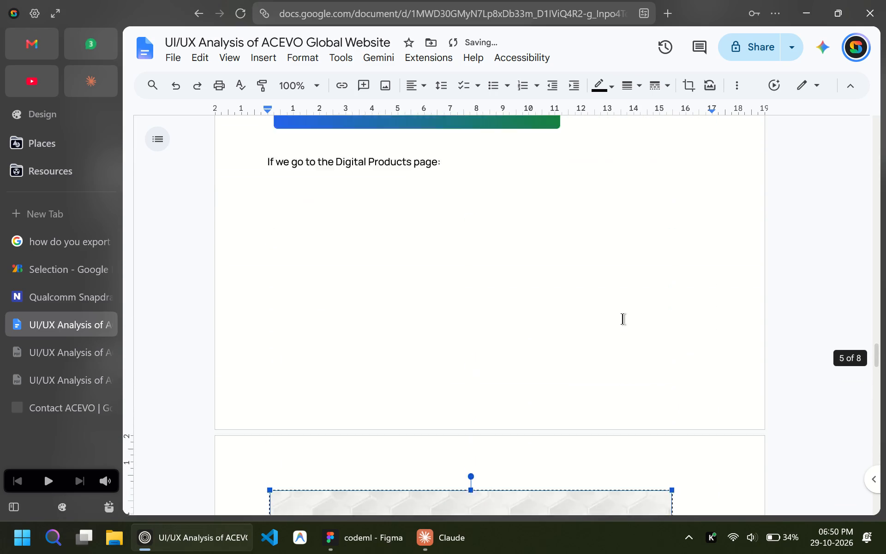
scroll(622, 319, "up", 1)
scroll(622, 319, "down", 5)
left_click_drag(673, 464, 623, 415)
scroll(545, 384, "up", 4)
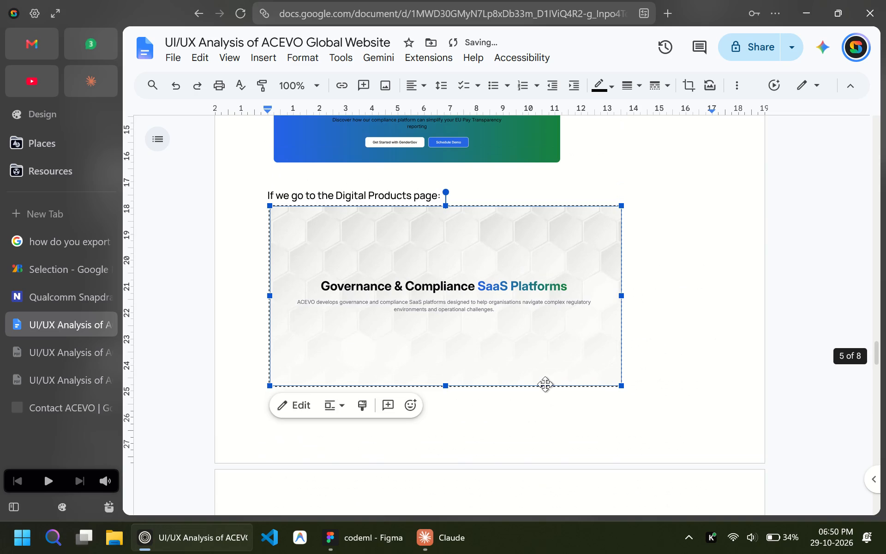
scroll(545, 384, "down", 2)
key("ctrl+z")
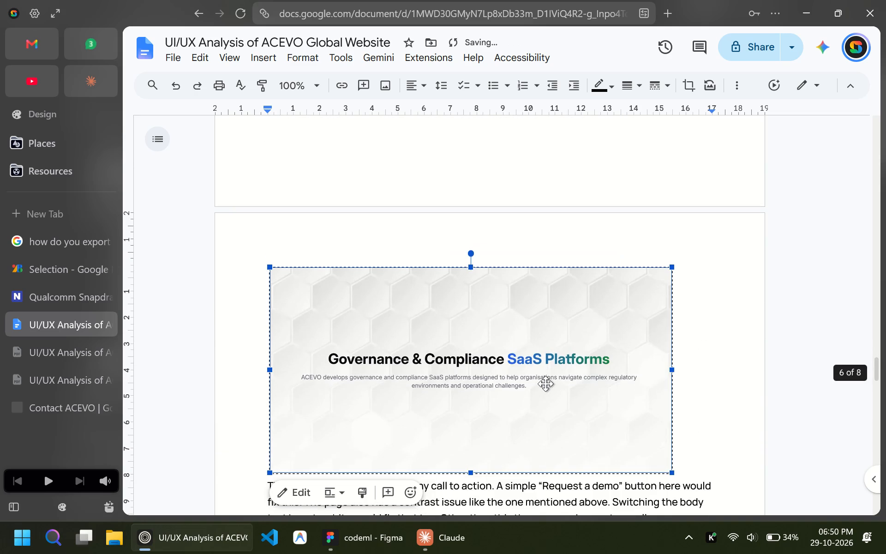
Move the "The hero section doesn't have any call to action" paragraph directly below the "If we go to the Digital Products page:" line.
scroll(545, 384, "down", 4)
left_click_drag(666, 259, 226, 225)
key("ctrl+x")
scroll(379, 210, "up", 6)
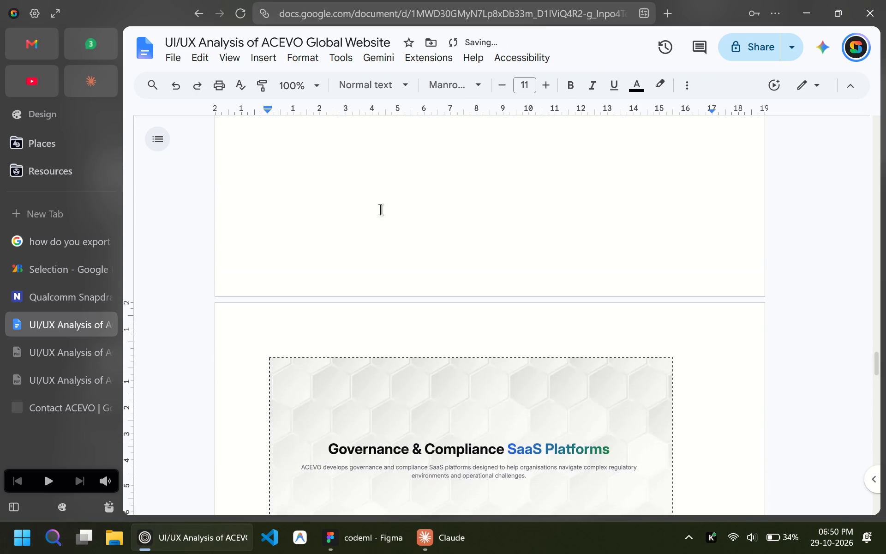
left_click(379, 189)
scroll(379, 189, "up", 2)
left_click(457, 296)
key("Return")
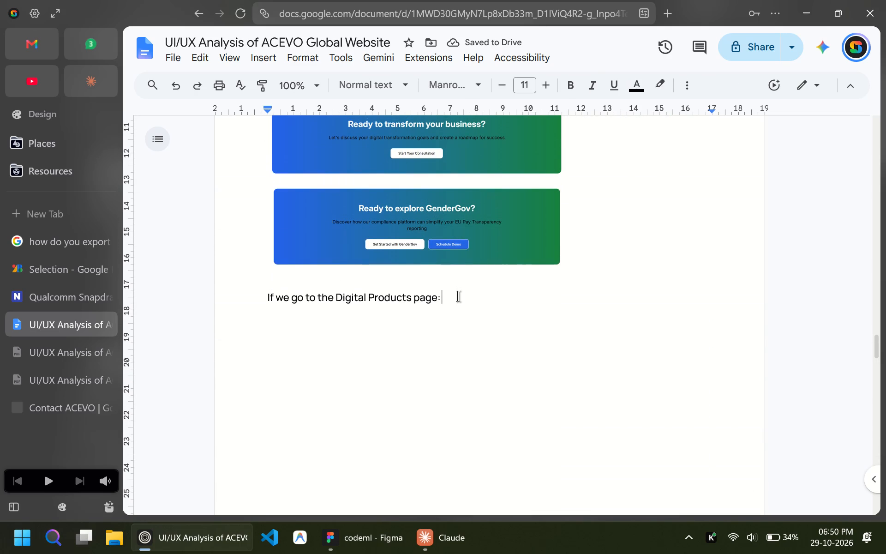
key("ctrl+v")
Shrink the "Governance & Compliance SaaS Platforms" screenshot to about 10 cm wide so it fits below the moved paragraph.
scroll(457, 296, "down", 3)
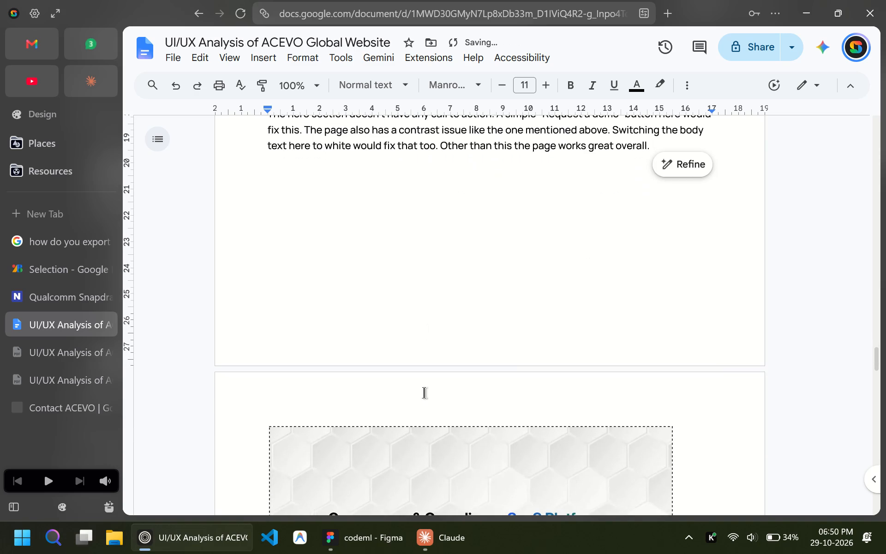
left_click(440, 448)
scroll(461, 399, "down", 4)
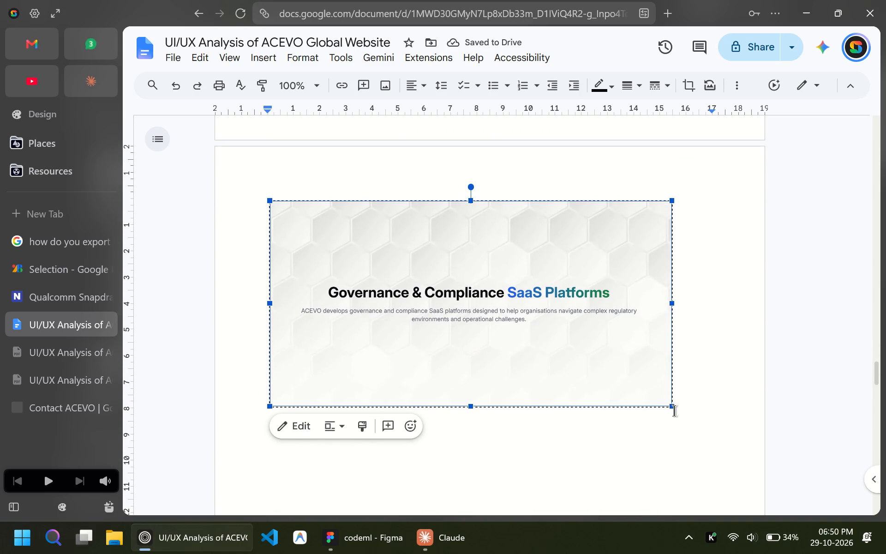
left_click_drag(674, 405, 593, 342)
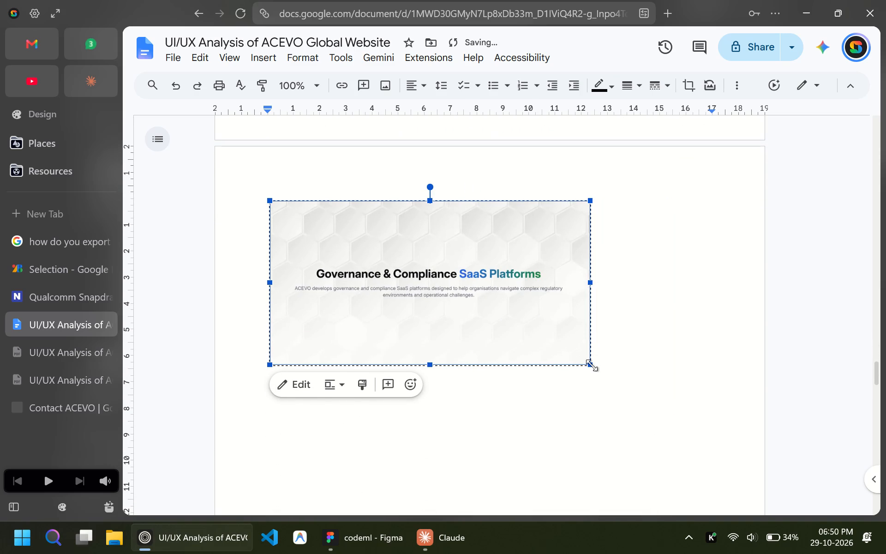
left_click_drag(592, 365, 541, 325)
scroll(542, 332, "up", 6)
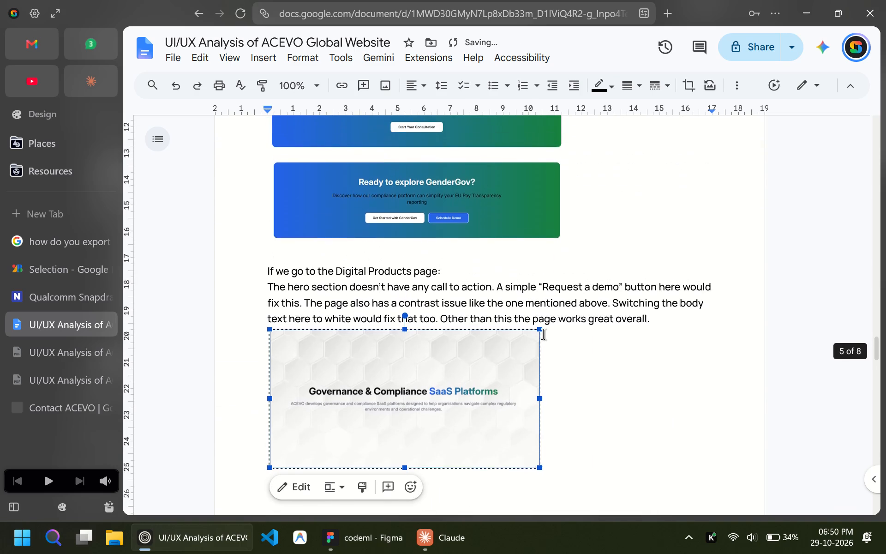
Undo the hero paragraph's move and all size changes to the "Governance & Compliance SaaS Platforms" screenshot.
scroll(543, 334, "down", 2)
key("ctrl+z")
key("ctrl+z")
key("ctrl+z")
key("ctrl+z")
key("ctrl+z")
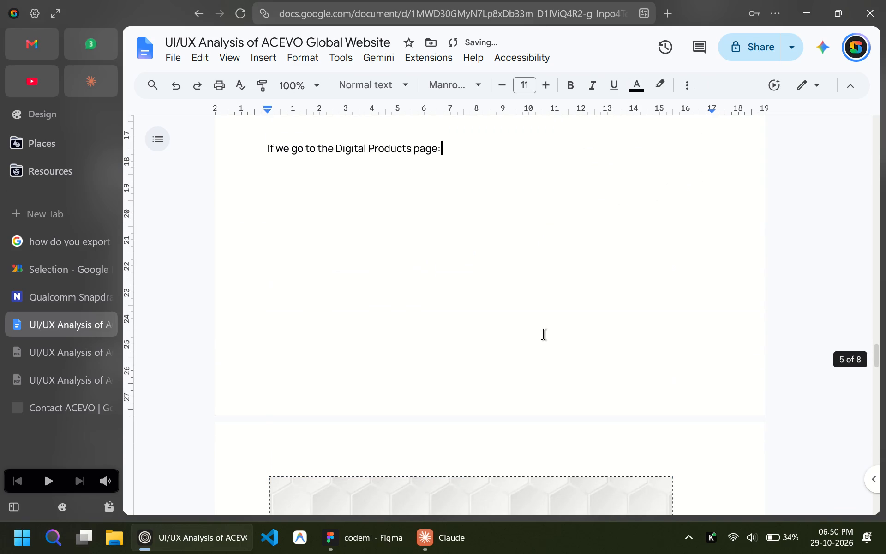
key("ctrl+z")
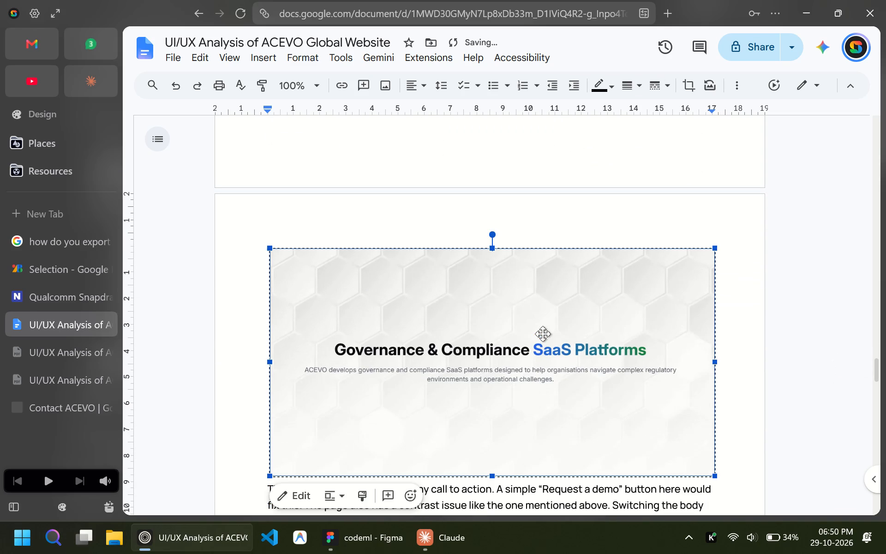
Resize the "Governance & Compliance SaaS Platforms" screenshot to about 13 cm wide so it fits beneath the Digital Products line.
left_click_drag(714, 475, 561, 356)
scroll(561, 356, "up", 5)
left_click_drag(562, 410, 589, 431)
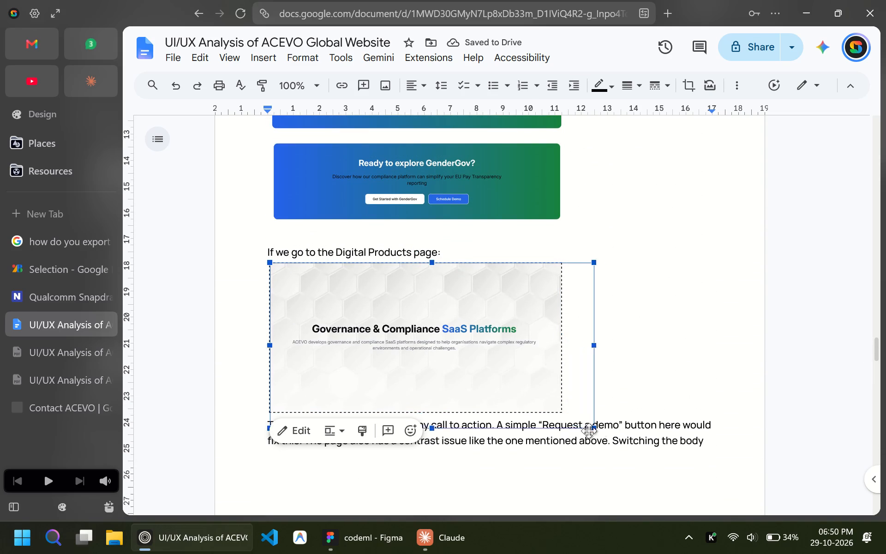
left_click_drag(589, 431, 599, 437)
Shrink the "Stay Ahead of the Curve", "Ready to transform your business?" and "Ready to explore GenderGov?" card images to about 9.5 cm wide each.
scroll(535, 361, "up", 5)
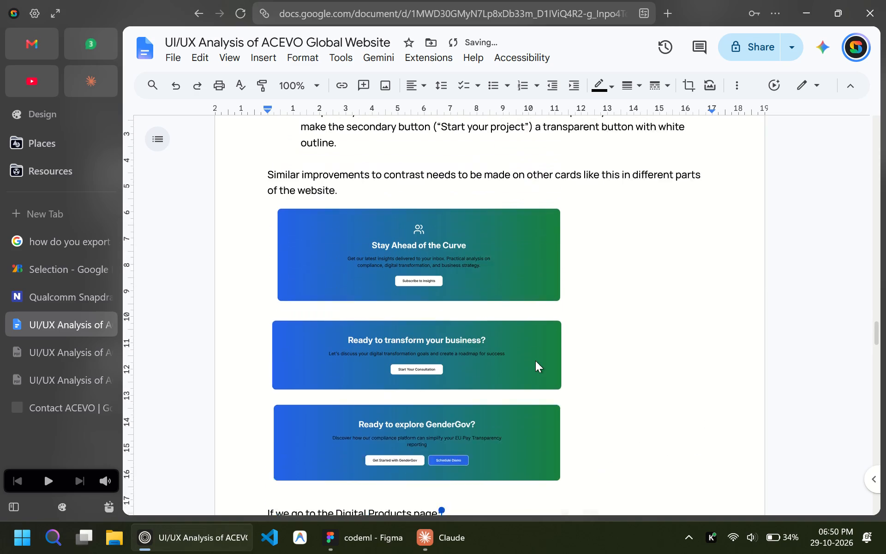
left_click(472, 337)
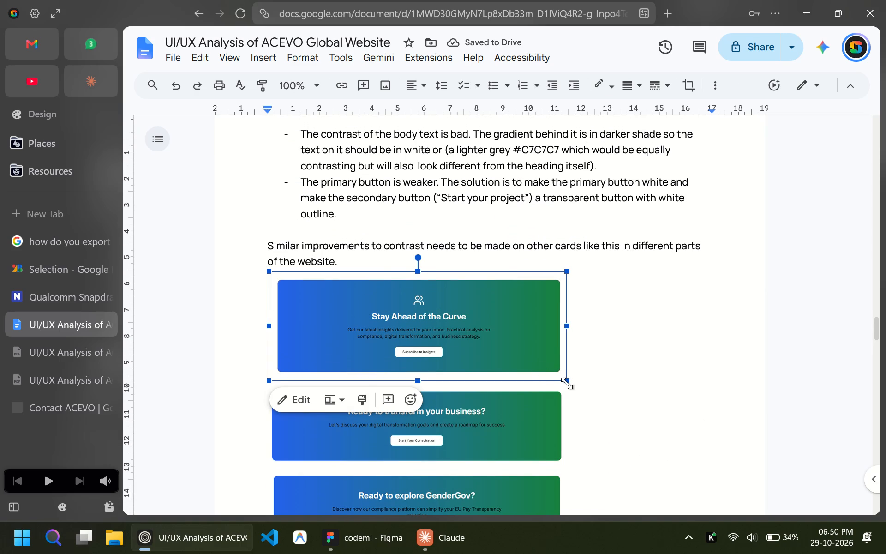
left_click_drag(567, 383, 520, 357)
left_click(516, 407)
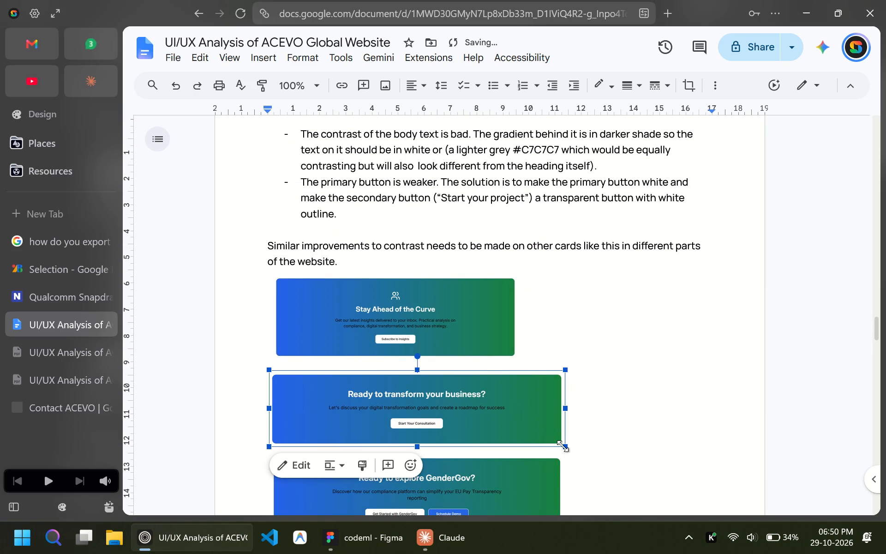
left_click_drag(563, 446, 517, 425)
scroll(523, 424, "down", 2)
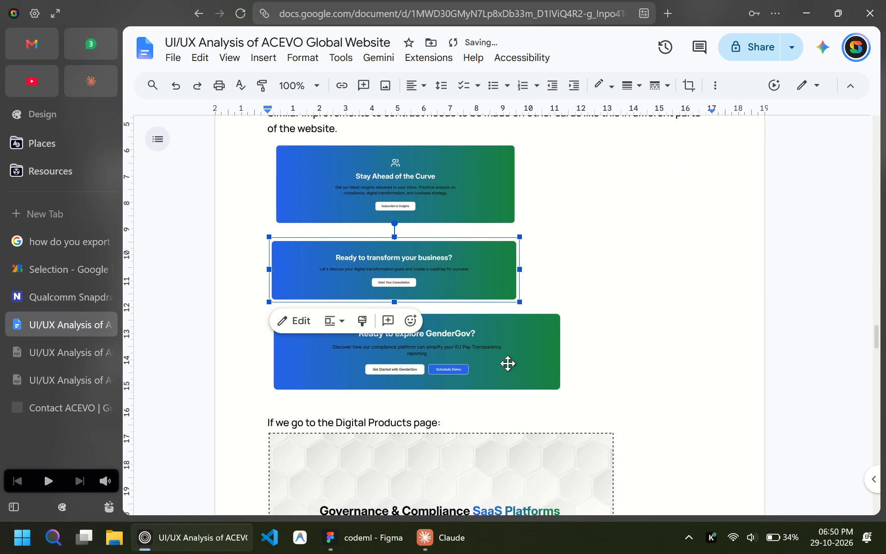
left_click(508, 363)
left_click_drag(563, 391, 516, 362)
left_click(590, 359)
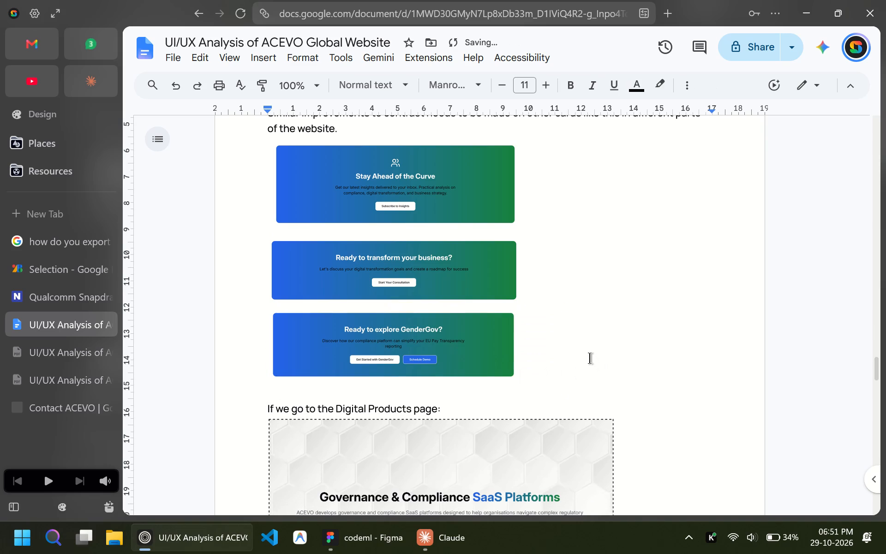
left_click(253, 362)
left_click(262, 362)
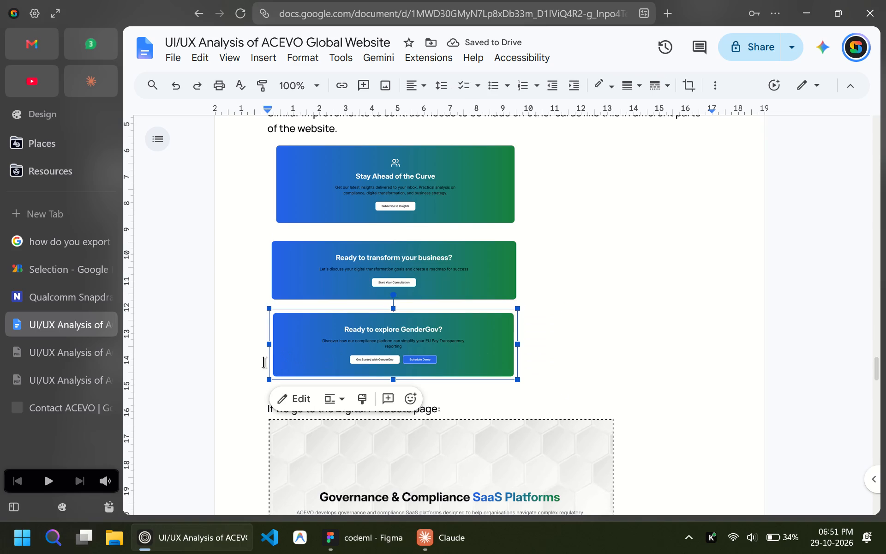
Examine how the Digital Products, Consulting and Contact page sections are laid out across the remaining pages.
scroll(613, 369, "down", 7)
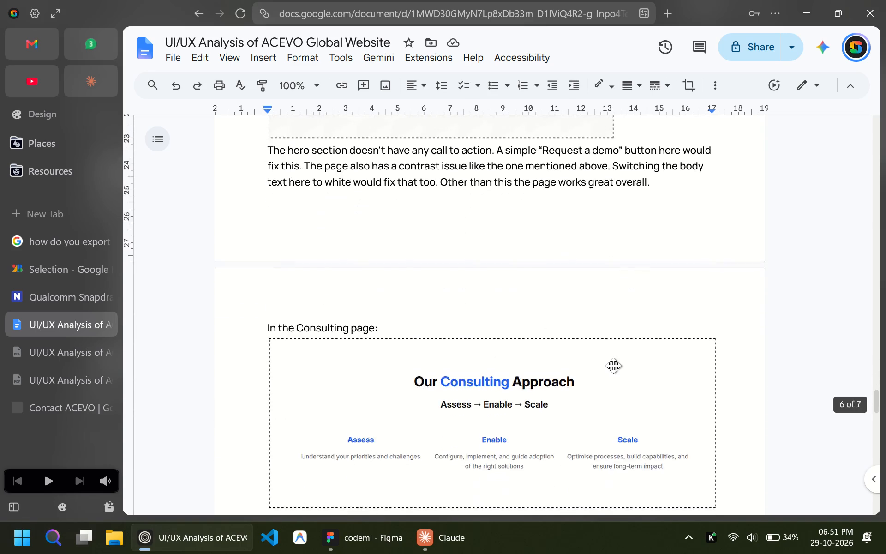
scroll(613, 364, "up", 4)
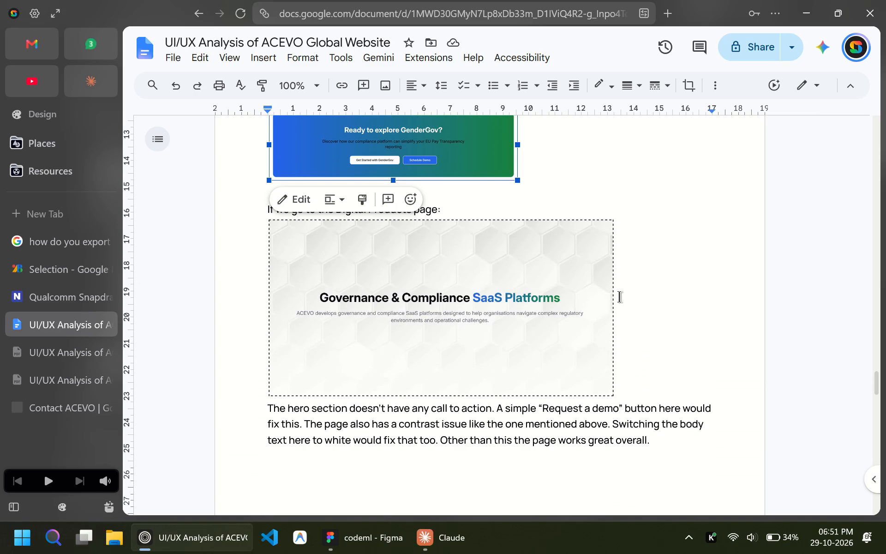
left_click(638, 287)
scroll(643, 283, "down", 6)
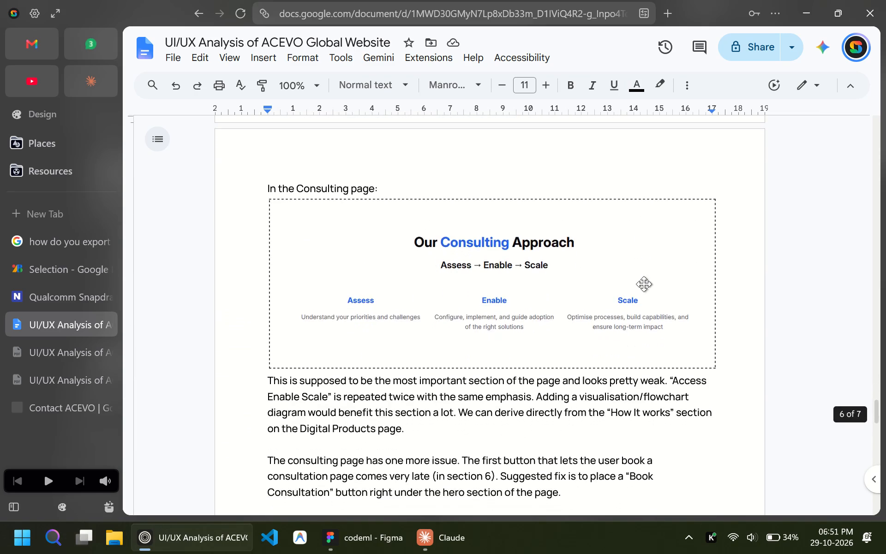
scroll(644, 284, "down", 17)
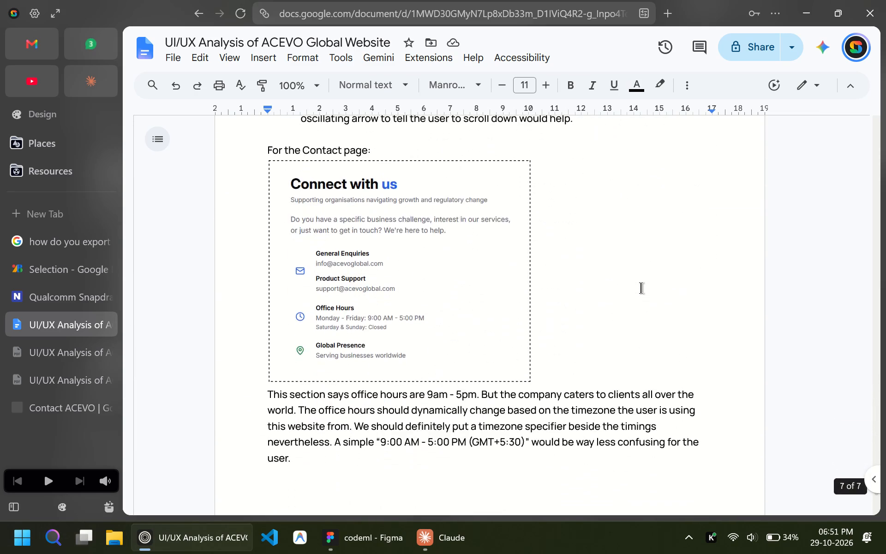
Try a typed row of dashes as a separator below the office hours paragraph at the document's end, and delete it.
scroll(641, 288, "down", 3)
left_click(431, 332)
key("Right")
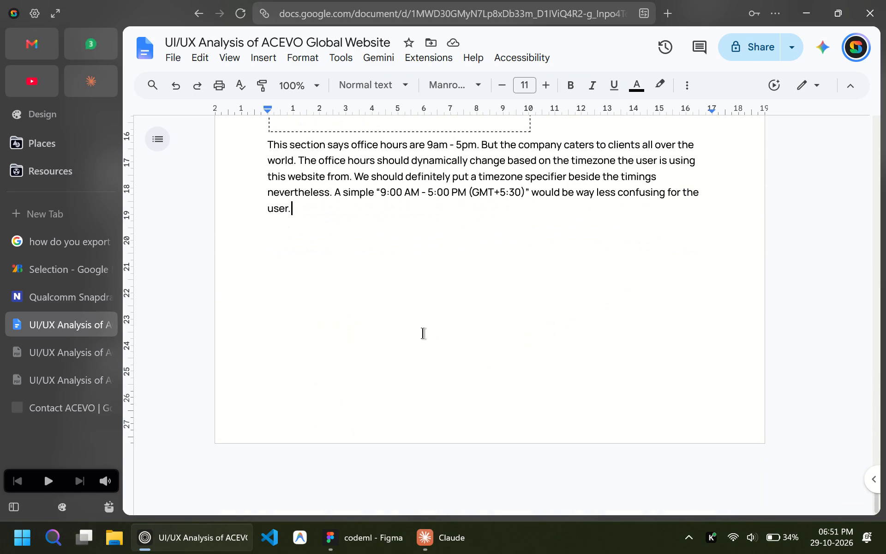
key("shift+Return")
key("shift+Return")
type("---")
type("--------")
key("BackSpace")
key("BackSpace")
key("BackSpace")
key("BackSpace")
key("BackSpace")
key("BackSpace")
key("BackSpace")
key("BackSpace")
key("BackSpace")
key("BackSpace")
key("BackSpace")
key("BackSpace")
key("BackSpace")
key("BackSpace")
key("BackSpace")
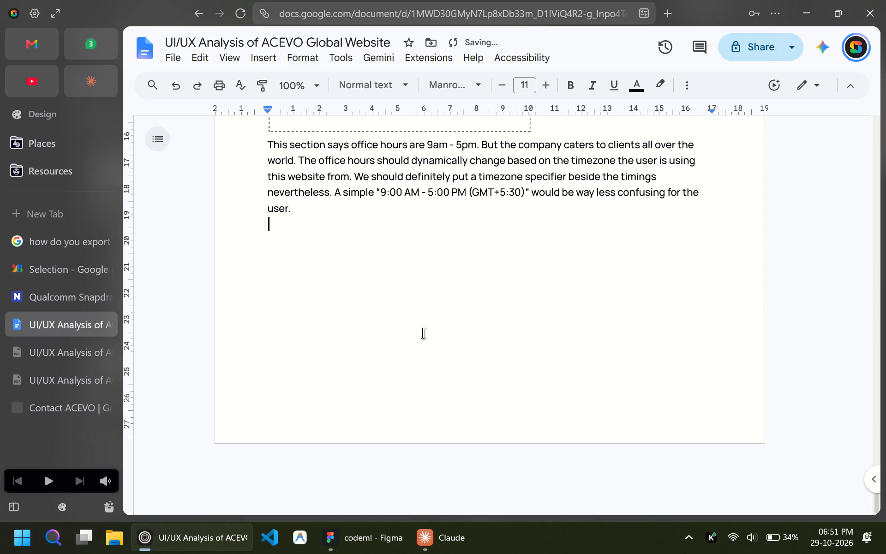
Insert a horizontal line below the office hours paragraph, remove the extra blank line above it and start a new line beneath.
key("Return")
left_click(267, 58)
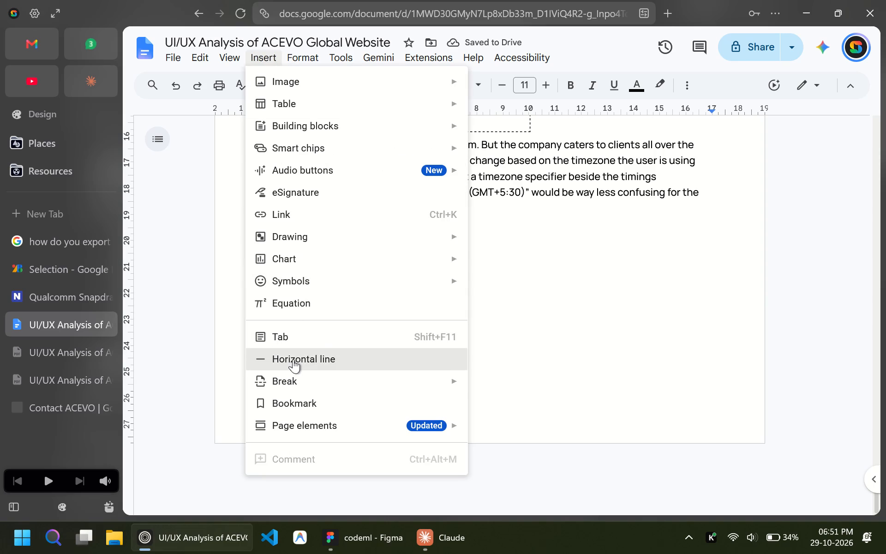
left_click(293, 359)
left_click(343, 241)
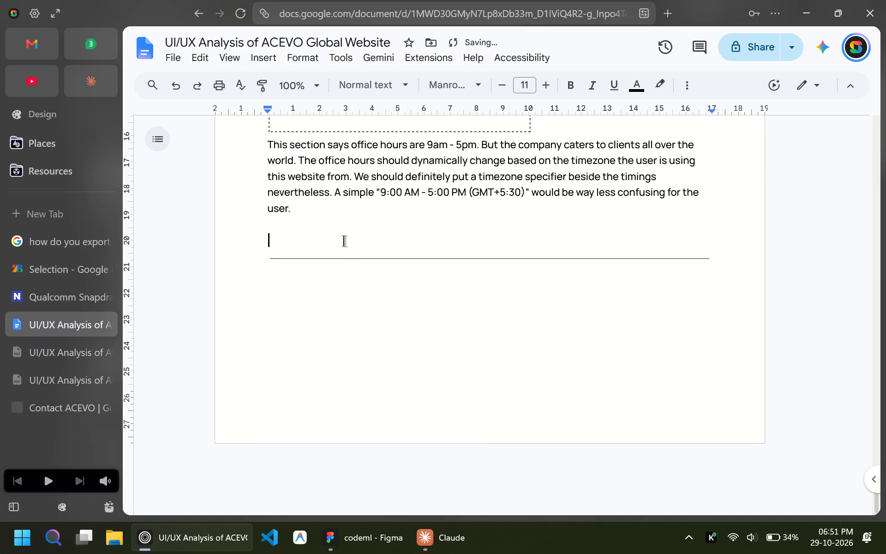
key("BackSpace")
left_click(317, 292)
key("Return")
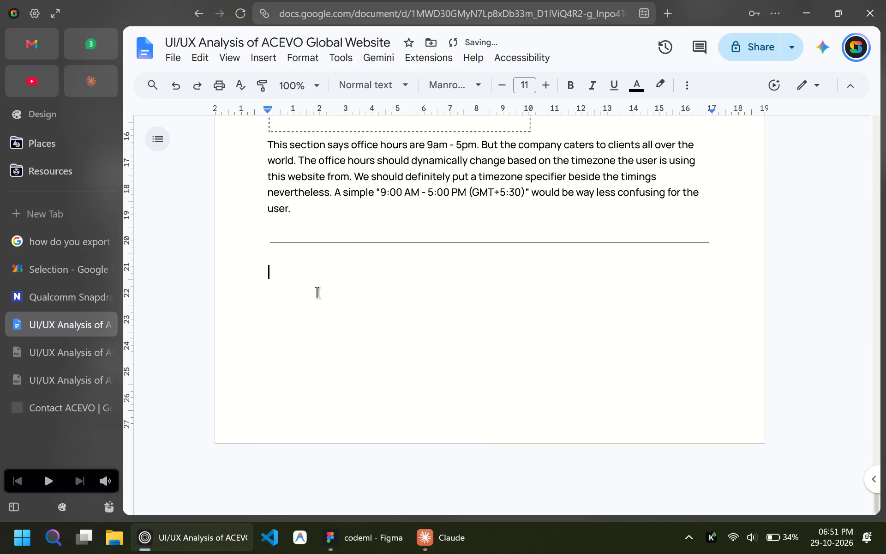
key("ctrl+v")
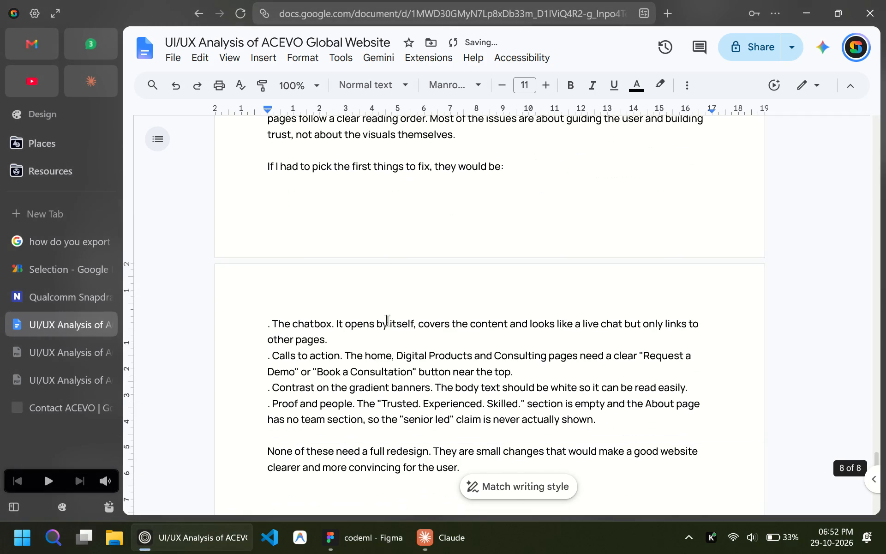
scroll(386, 320, "up", 2)
left_click(324, 299)
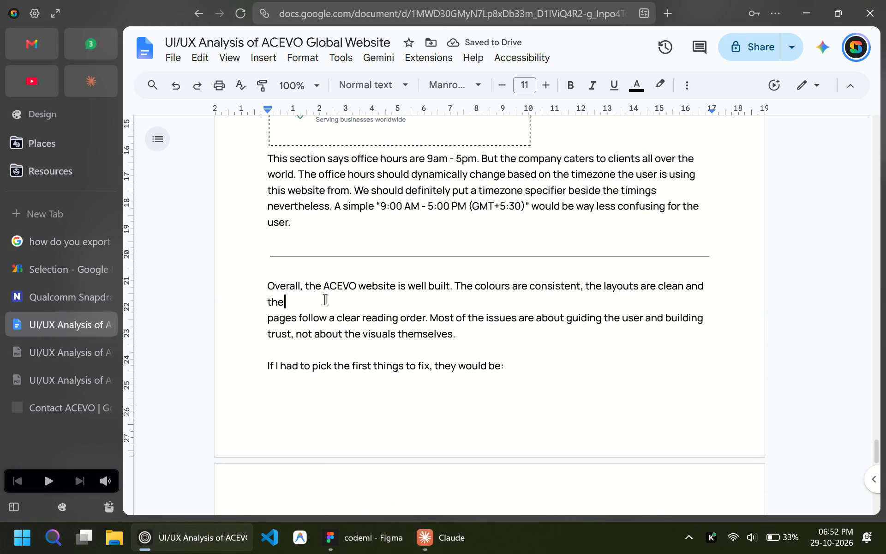
left_click(268, 319)
key("BackSpace")
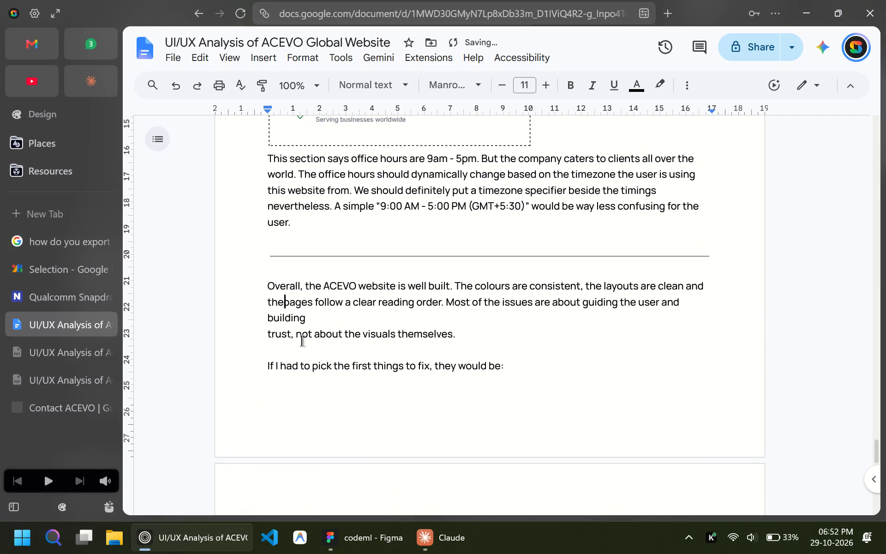
key("space")
left_click(389, 307)
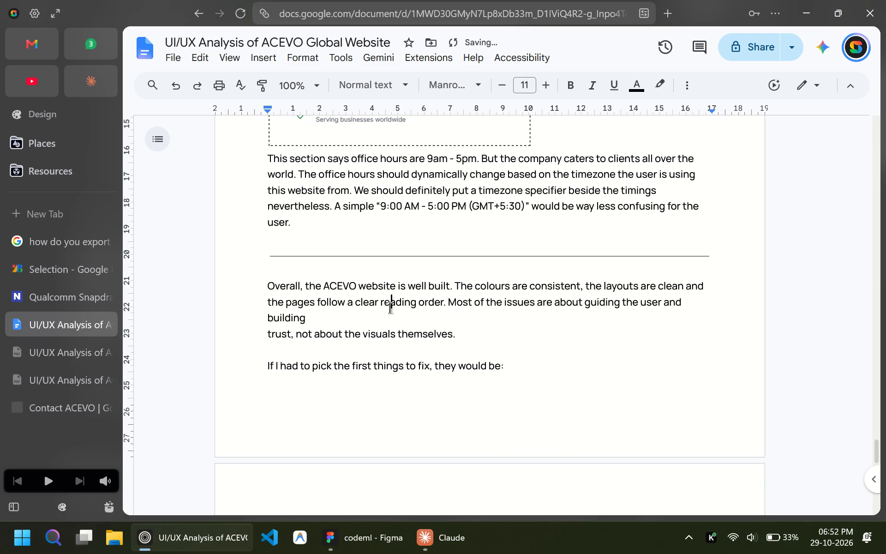
left_click(270, 336)
key("Left")
key("BackSpace")
key("space")
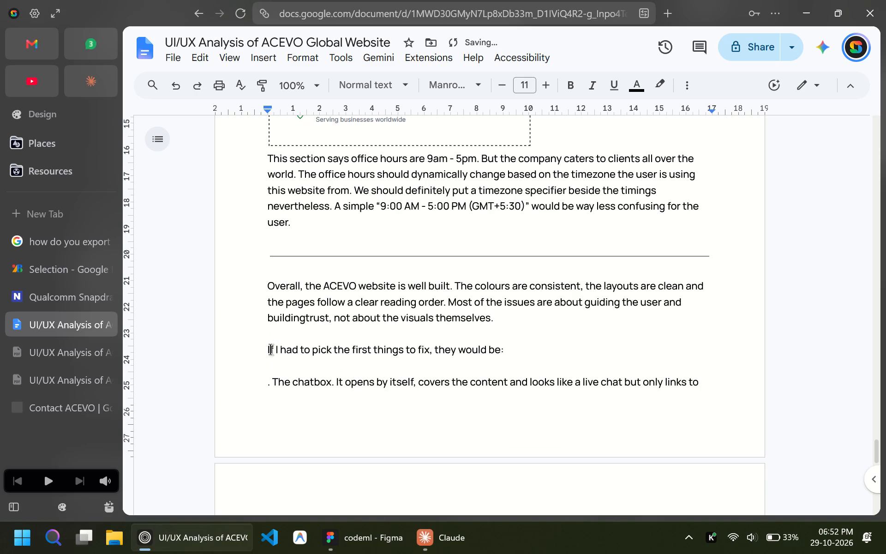
Delete "not about the visuals themselves" from the opening paragraph and end the sentence with a full stop after "building trust".
left_click(506, 317)
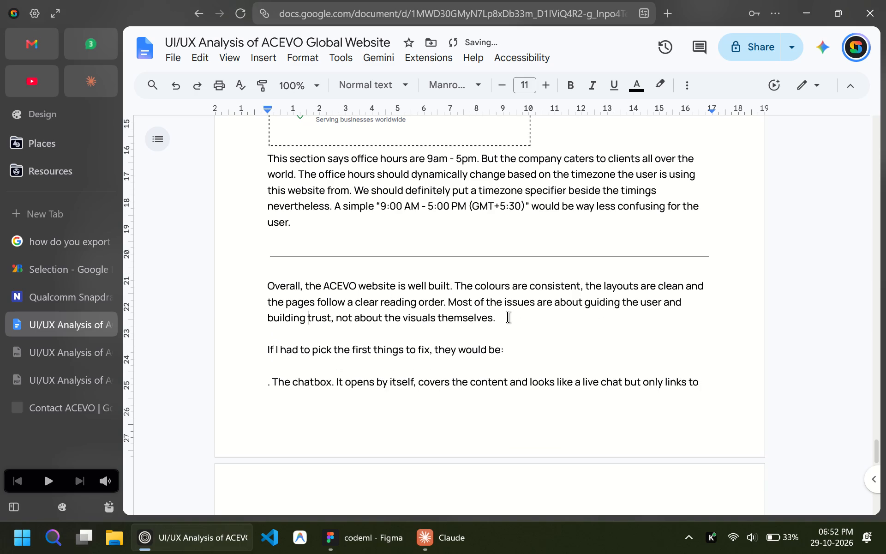
left_click_drag(507, 317, 331, 318)
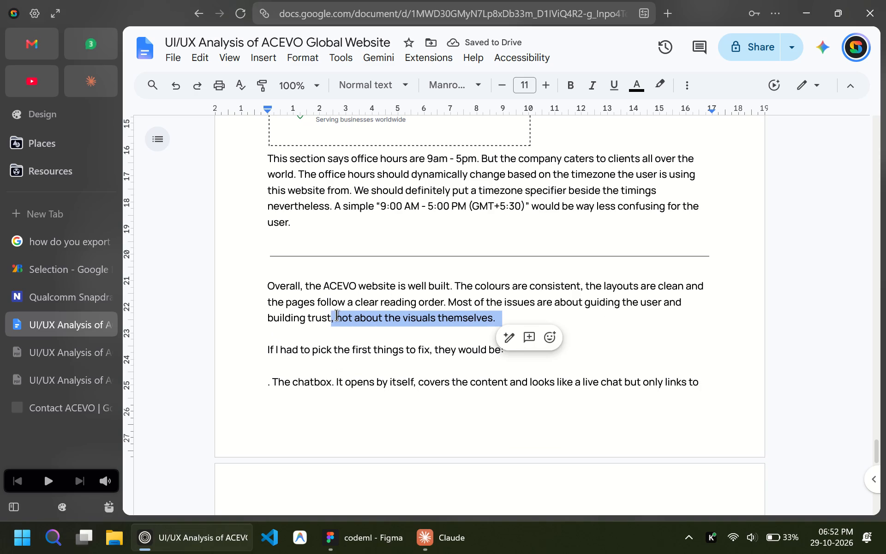
key("BackSpace")
key("period")
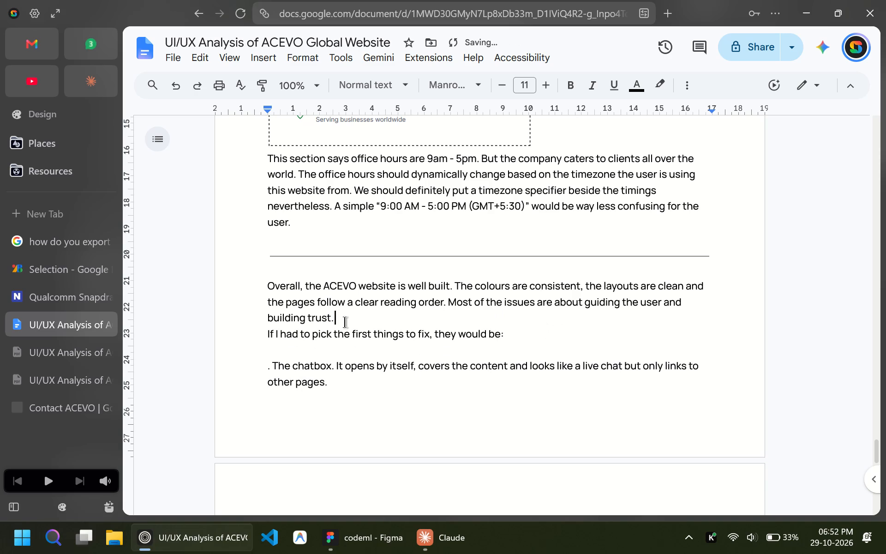
Run the "If I had to pick" sentence on after "building trust." and change "had" to "have".
left_click(265, 334)
key("BackSpace")
key("space")
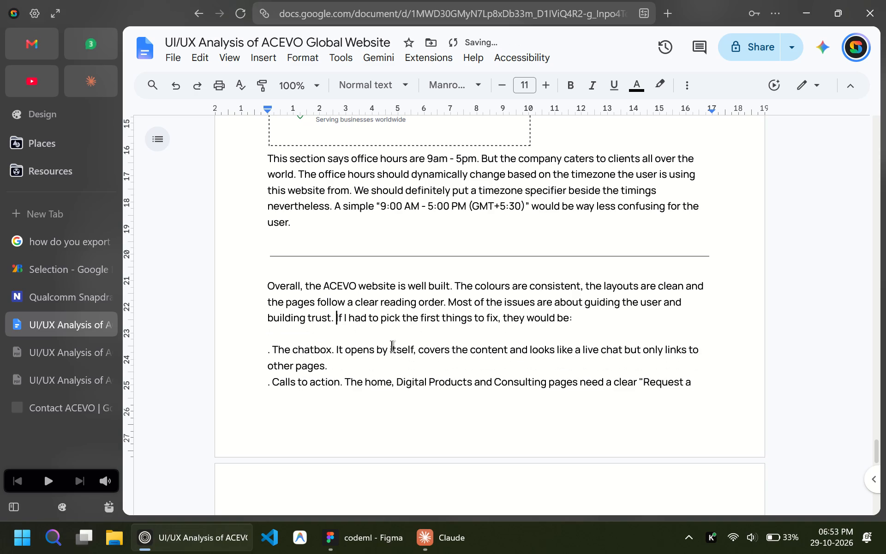
double_click(364, 321)
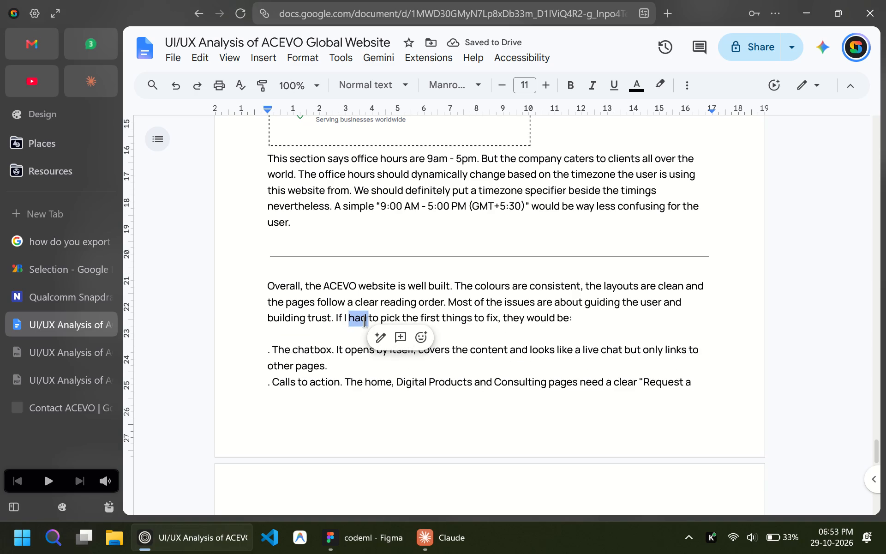
type("have")
key("space")
Turn the chatbox point into a dash bullet directly under the opening paragraph and rejoin its broken line at "links to other pages".
scroll(453, 298, "down", 2)
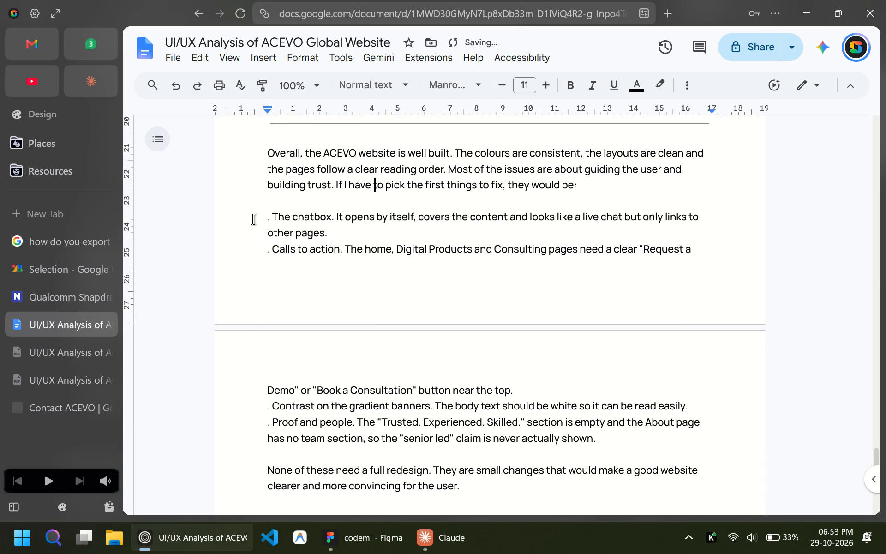
left_click(275, 217)
left_click(271, 216)
key("BackSpace")
key("BackSpace")
key("BackSpace")
key("Return")
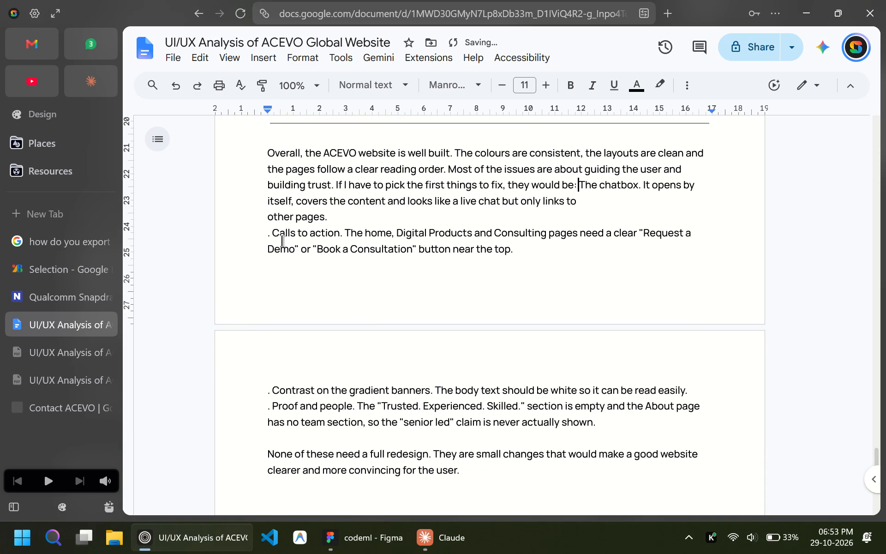
type("-")
key("space")
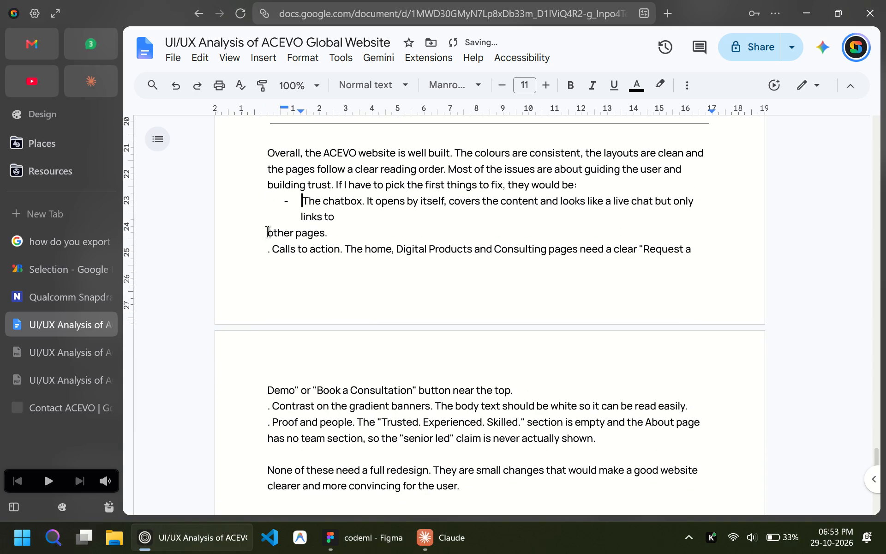
left_click(264, 231)
key("BackSpace")
key("space")
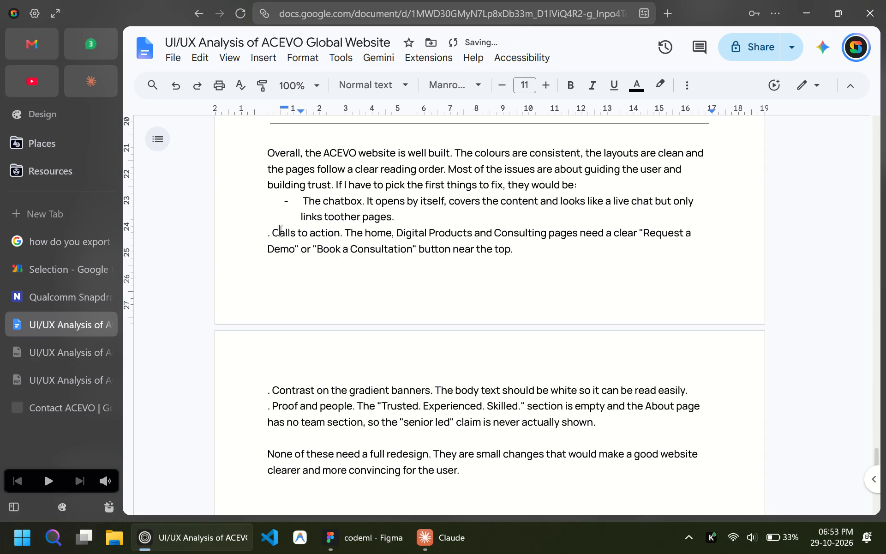
Turn the "Calls to action" point into a dash bullet and rejoin its broken line at "Request a Demo" with a space.
left_click(271, 232)
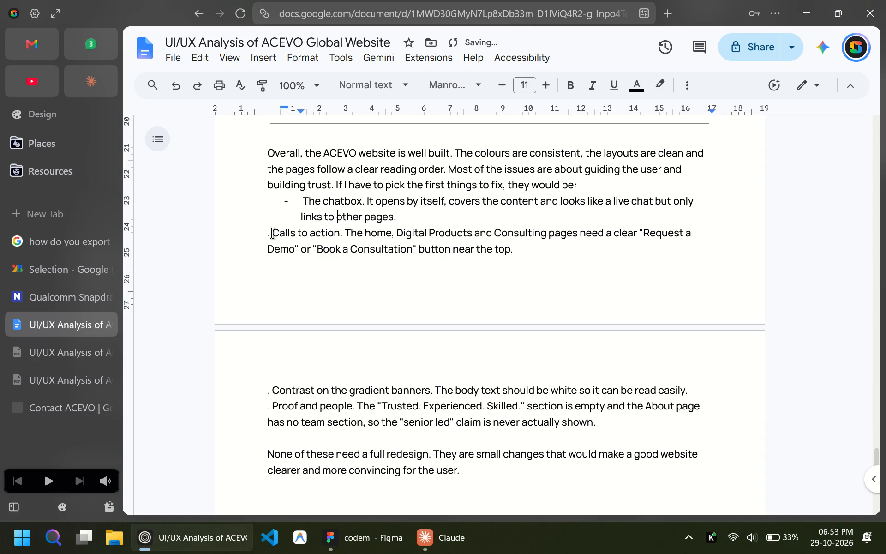
key("BackSpace")
key("BackSpace")
key("Return")
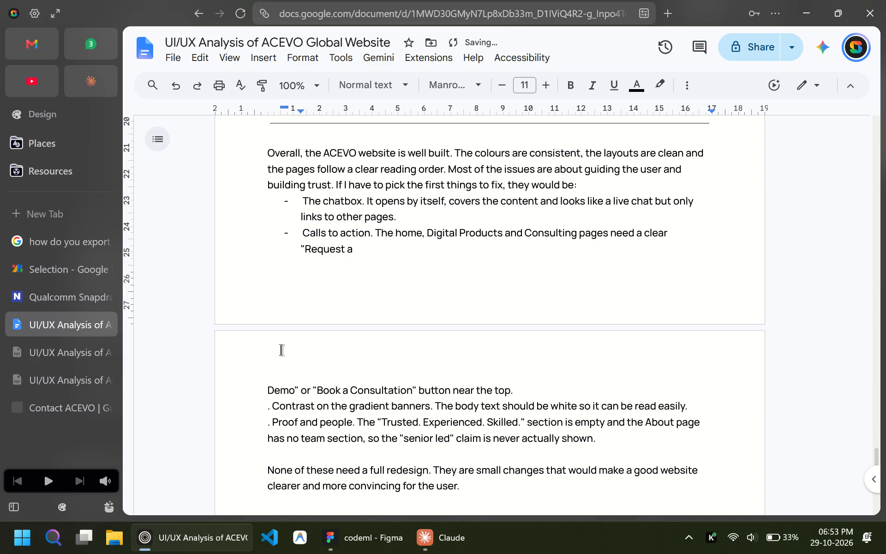
left_click(267, 389)
key("BackSpace")
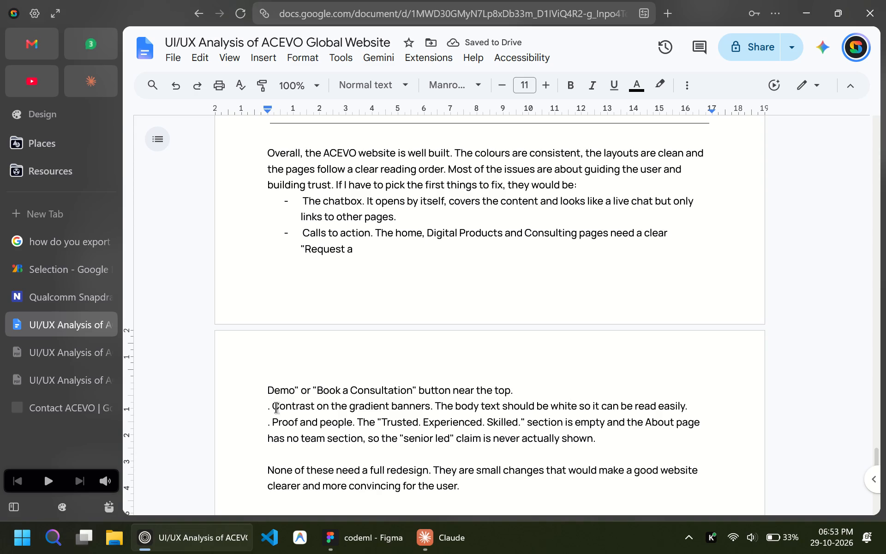
key("space")
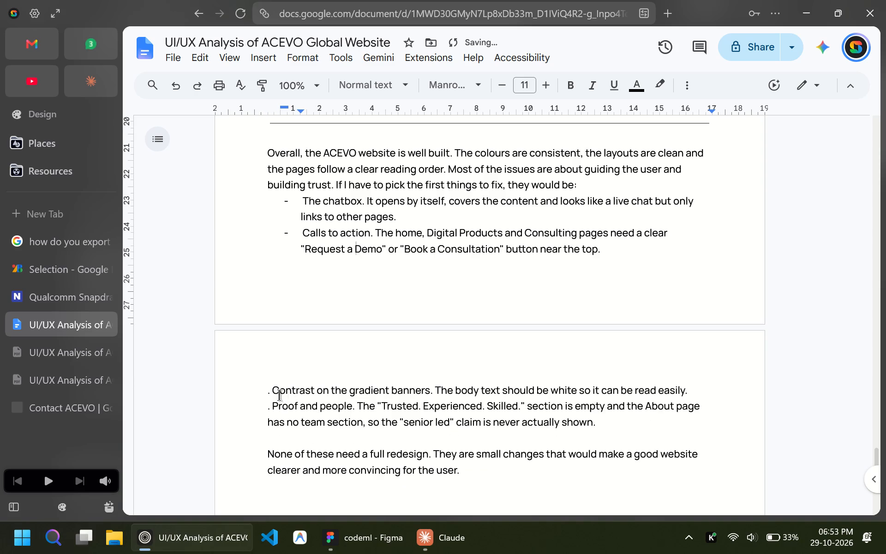
Replace the leading dot of the "Contrast on the gradient banners" point with a dash bullet.
left_click(272, 390)
key("BackSpace")
key("BackSpace")
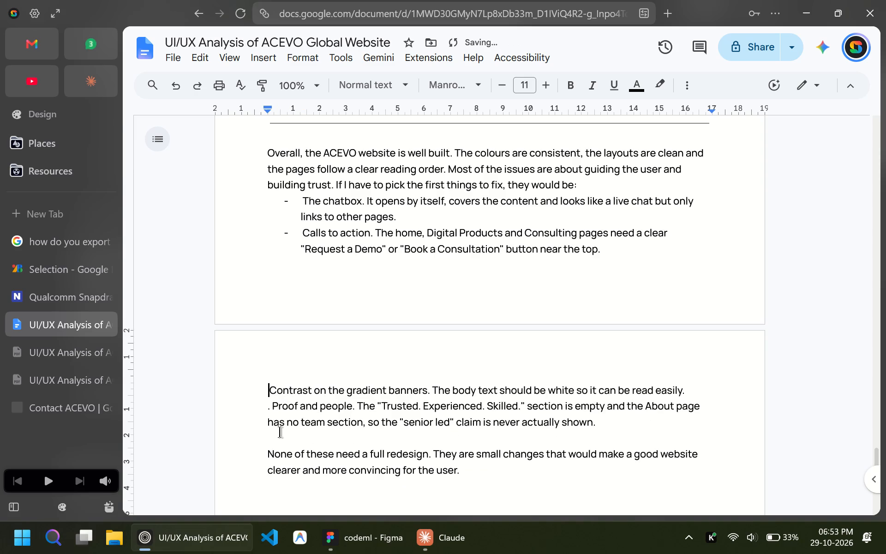
key("Return")
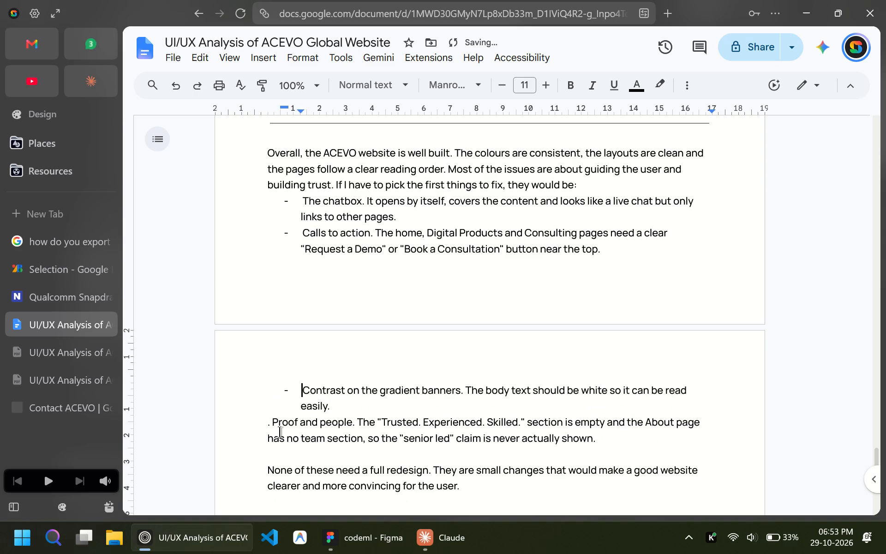
Turn the "Proof and people" point into a dash bullet and rejoin its broken line at "page has no team section".
left_click(272, 421)
key("BackSpace")
key("BackSpace")
key("Return")
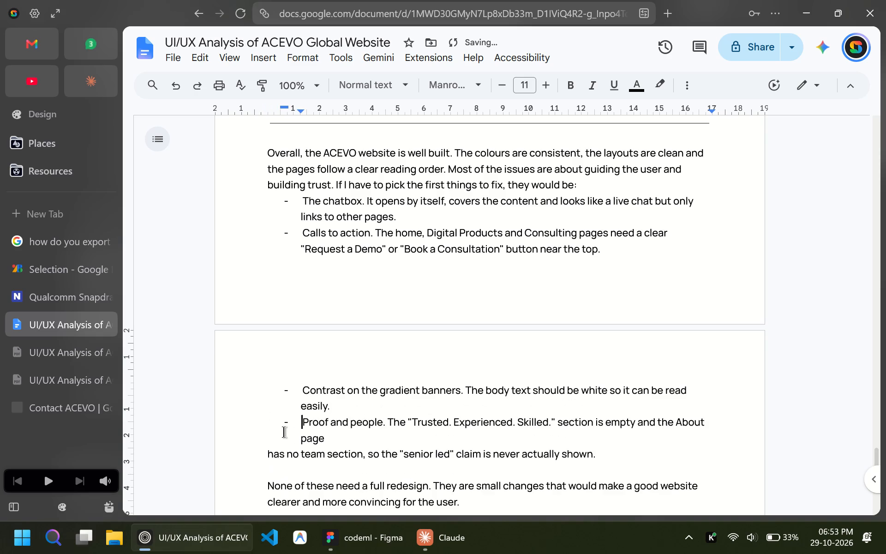
scroll(317, 404, "down", 1)
left_click(268, 391)
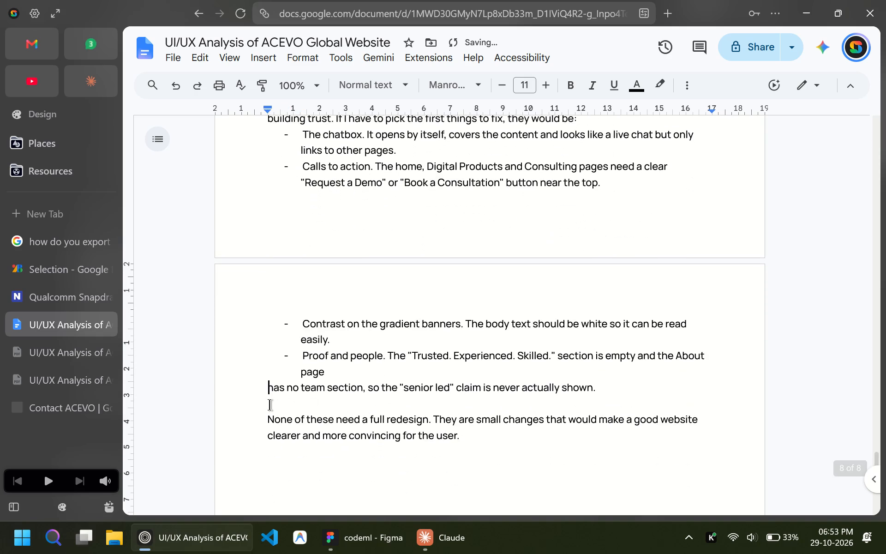
key("BackSpace")
key("space")
left_click(270, 405)
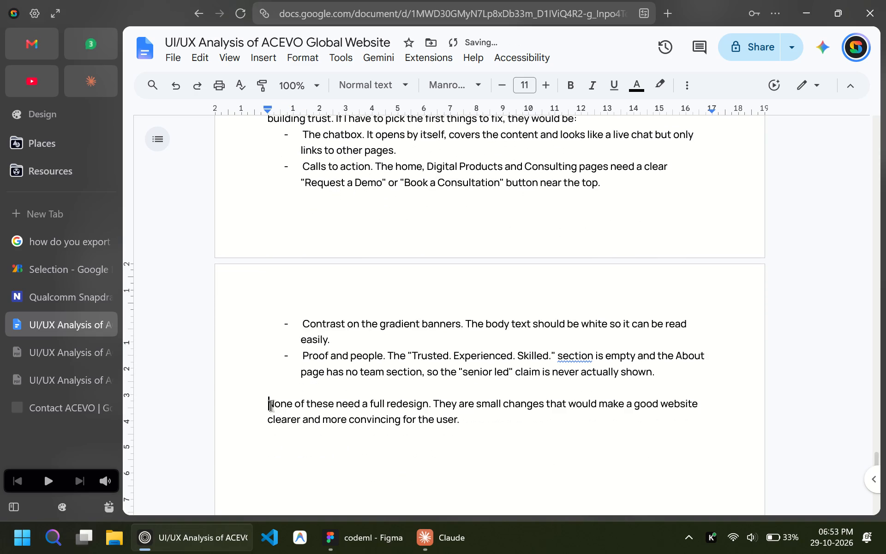
left_click(578, 354)
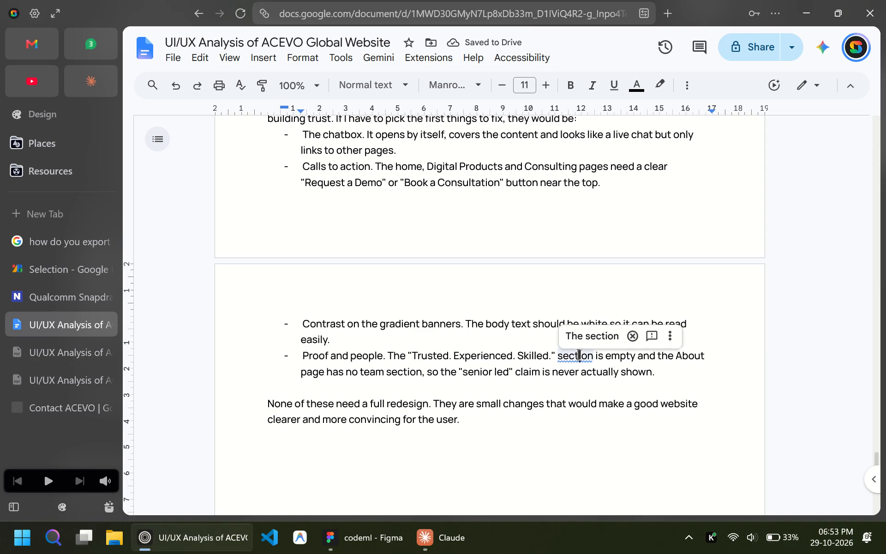
left_click(527, 428)
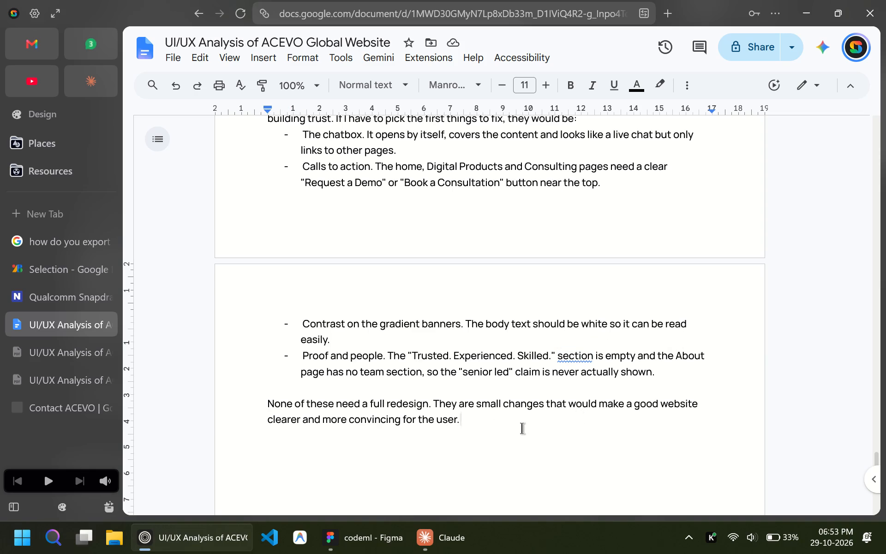
Download the analysis document as a PDF.
scroll(521, 428, "down", 1)
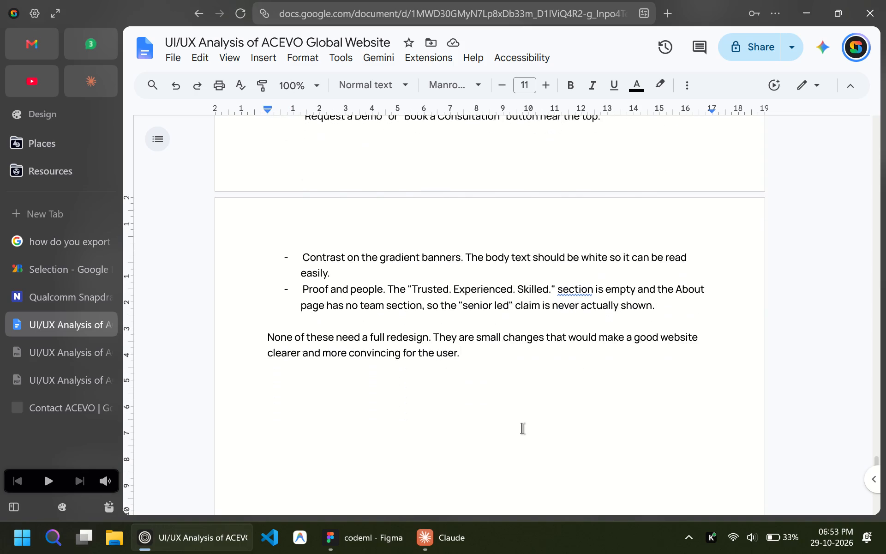
scroll(521, 428, "up", 17)
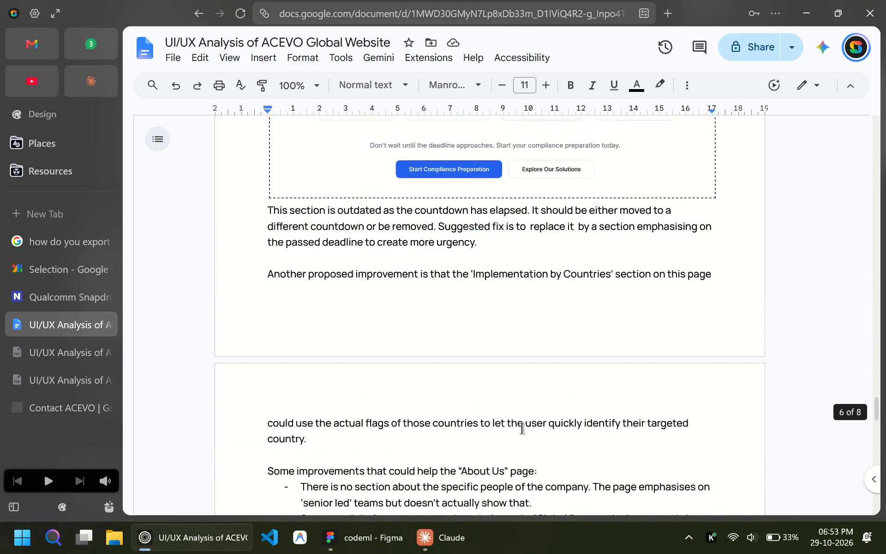
scroll(521, 428, "up", 20)
scroll(521, 428, "up", 20)
scroll(521, 428, "up", 10)
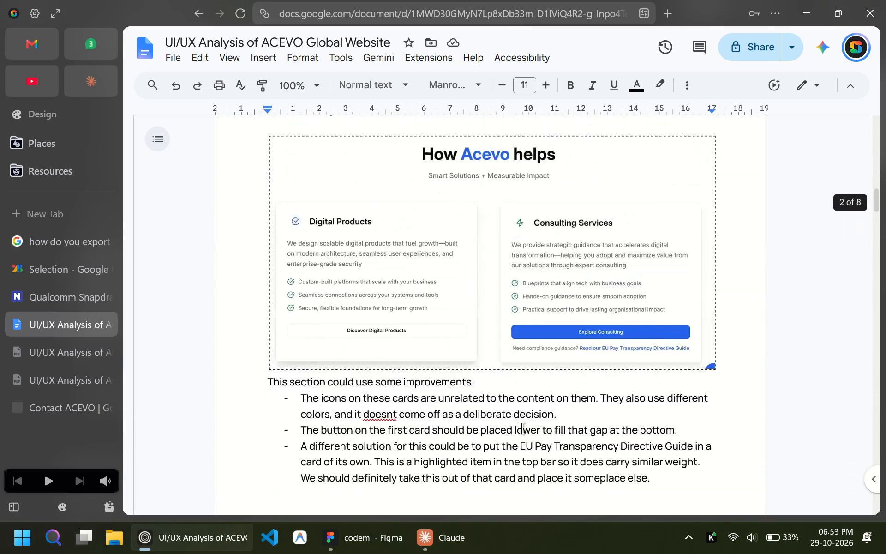
scroll(521, 428, "up", 20)
scroll(521, 428, "up", 6)
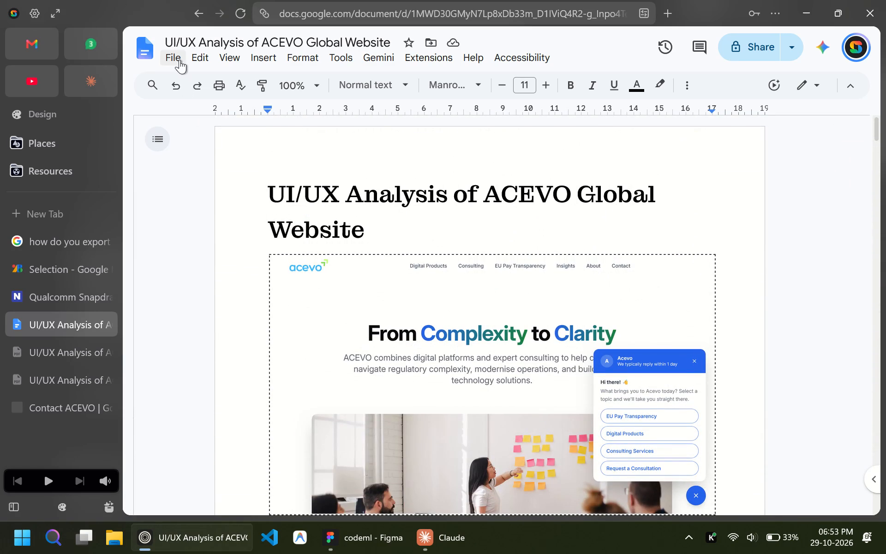
left_click(180, 60)
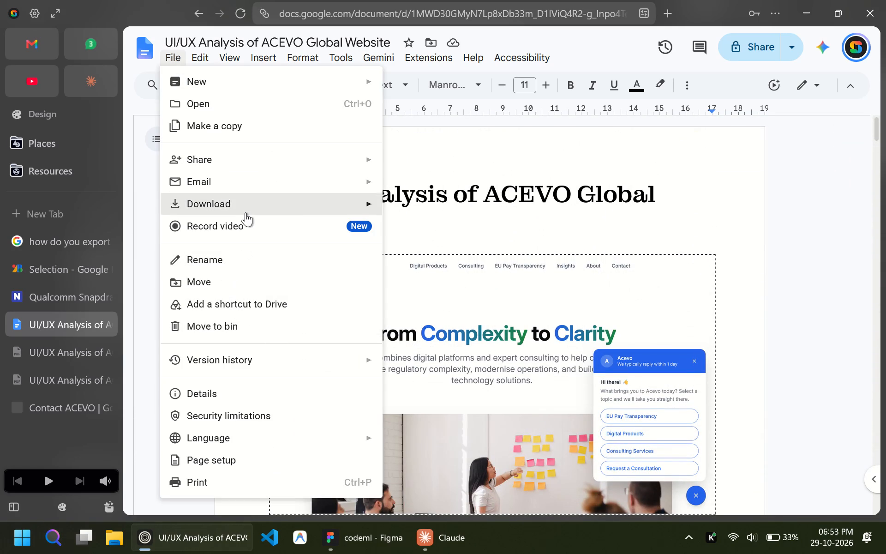
left_click(474, 223)
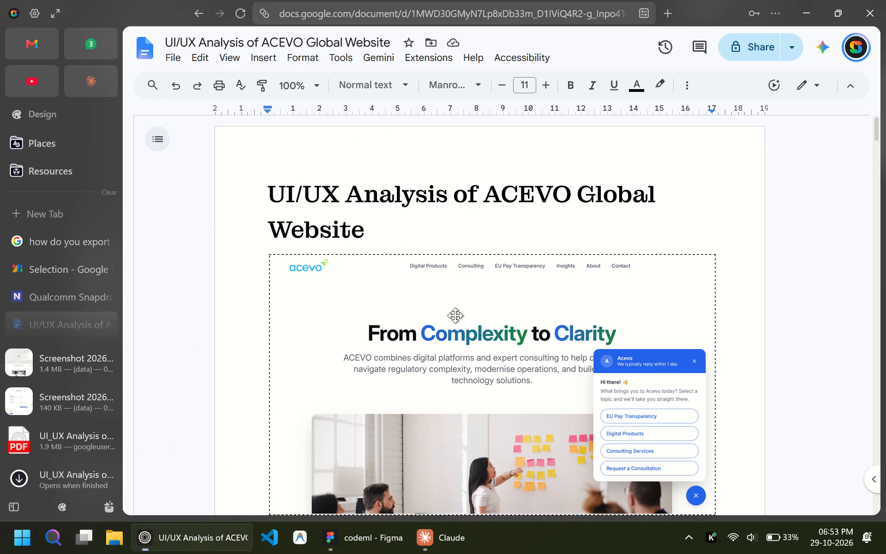
Correct the misspelled "appearsin" in the "Measurable impact" example to "appears in".
scroll(457, 314, "down", 9)
scroll(459, 312, "up", 3)
scroll(459, 312, "down", 6)
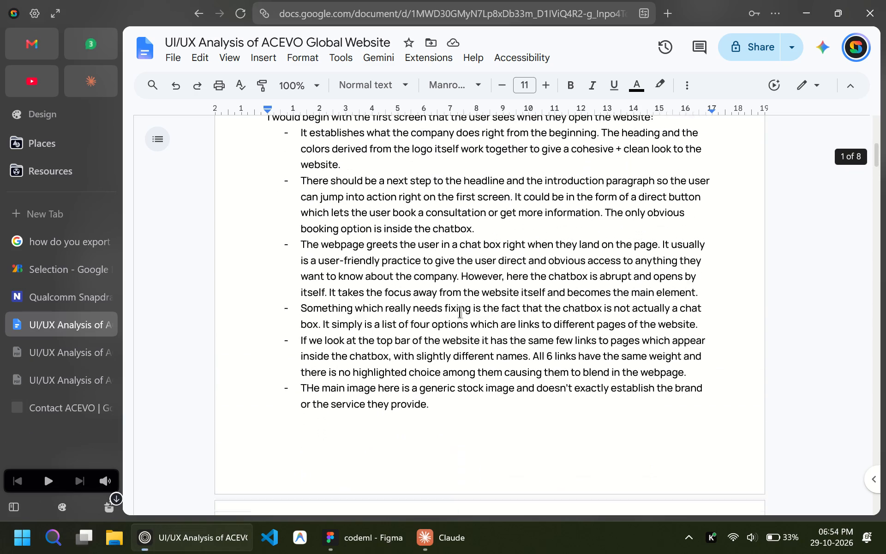
scroll(460, 312, "down", 7)
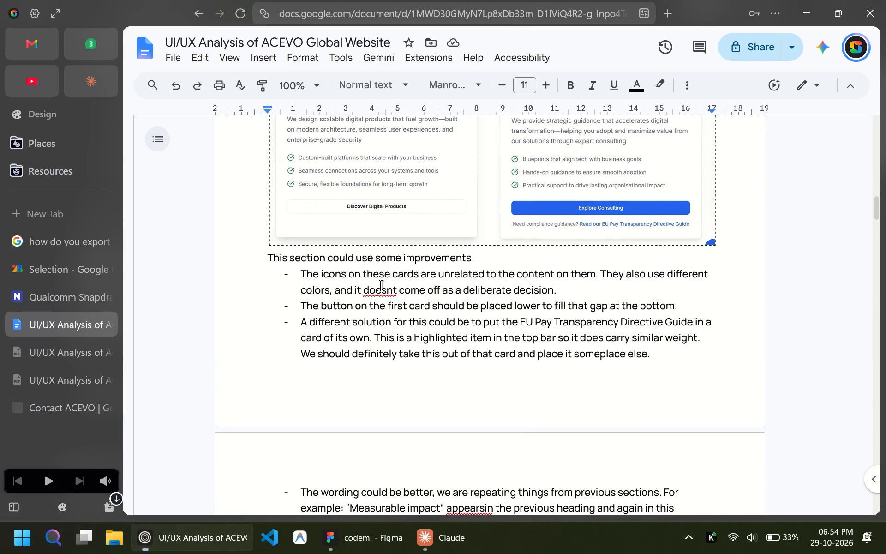
scroll(404, 287, "down", 5)
left_click(477, 171)
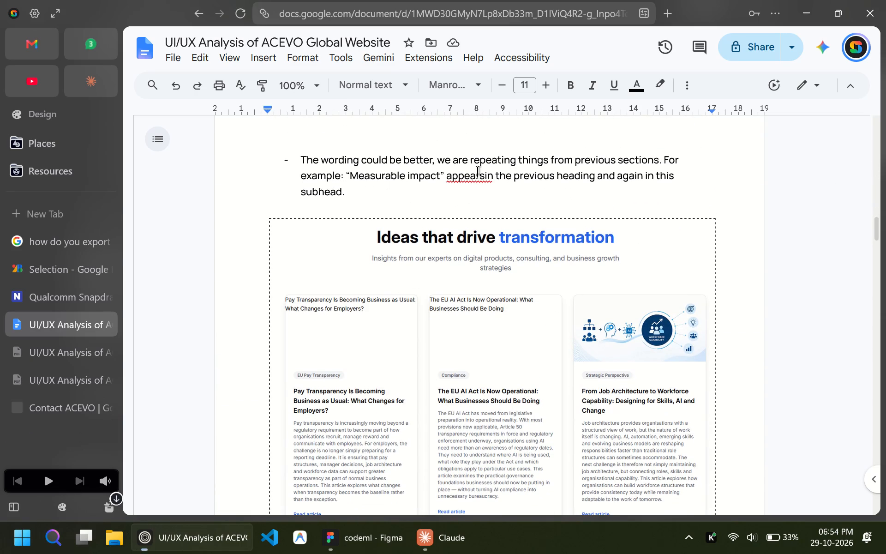
left_click(483, 157)
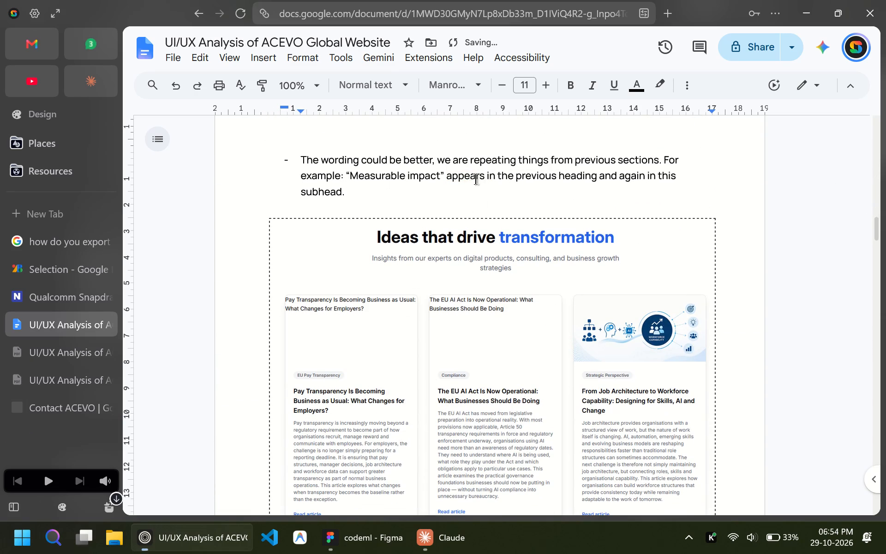
Correct "changw" to "change" in the bullet about scrolling the cards horizontally.
scroll(481, 184, "down", 7)
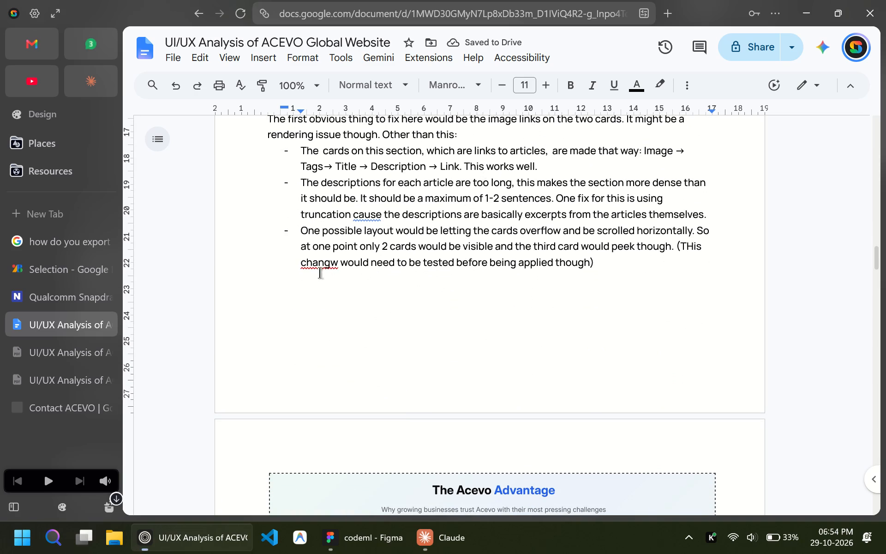
left_click(323, 263)
left_click(327, 250)
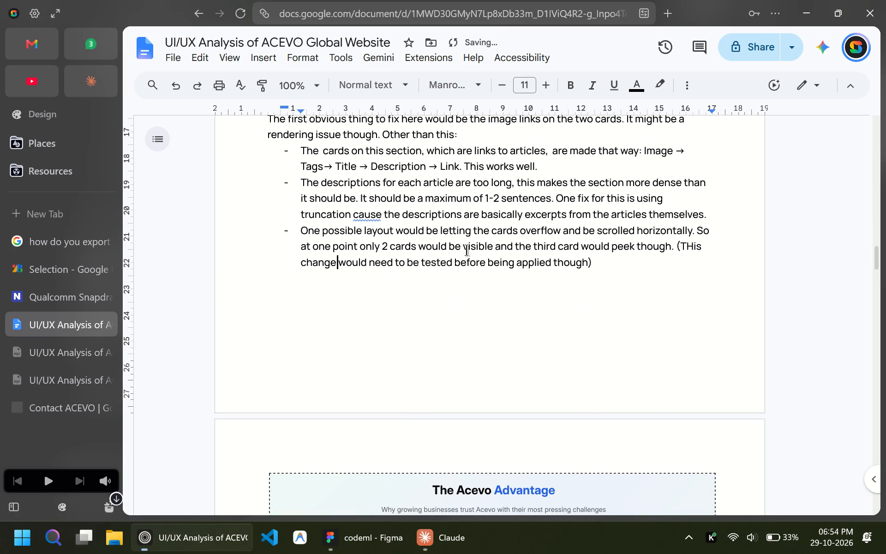
Delete the space before "in the previous heading" in the "Measurable impact" example.
scroll(466, 250, "up", 11)
scroll(459, 254, "down", 1)
left_click(487, 377)
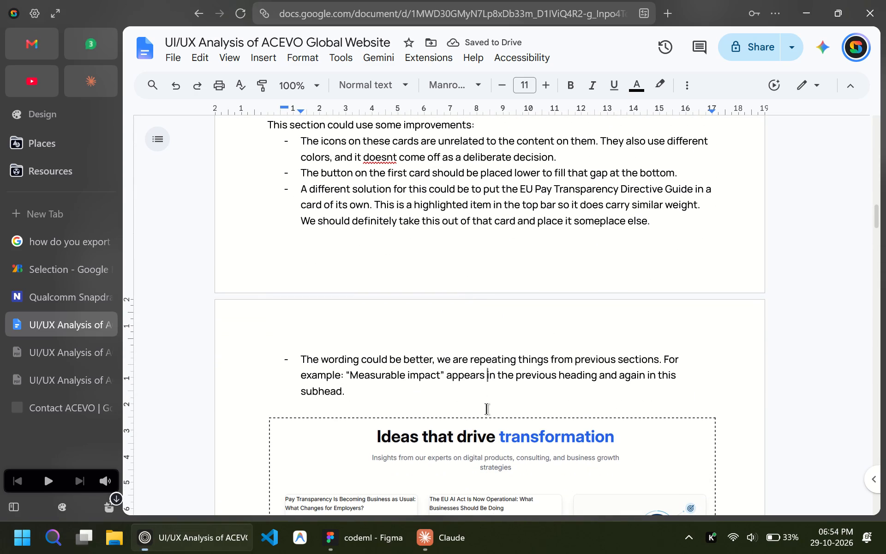
key("BackSpace")
Look over the following sections of the document for remaining spelling errors.
scroll(528, 384, "down", 20)
scroll(527, 385, "up", 5)
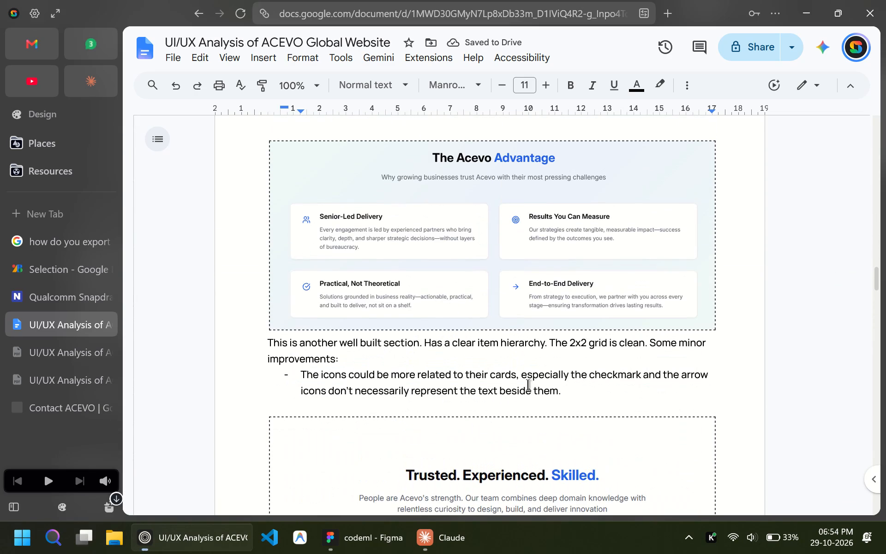
scroll(527, 385, "down", 14)
scroll(533, 379, "down", 7)
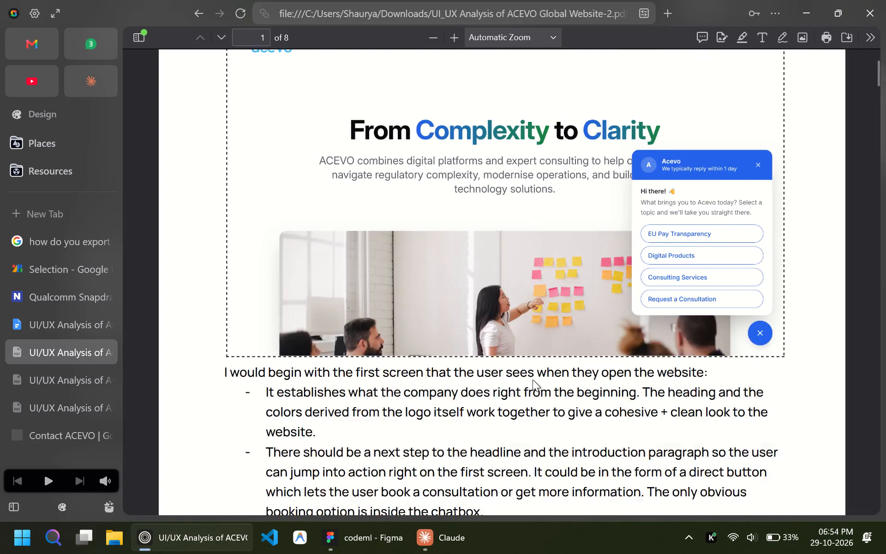
Look through the downloaded PDF to its last page, checking the layout and the conclusion bullets.
scroll(533, 379, "down", 16)
scroll(533, 379, "down", 18)
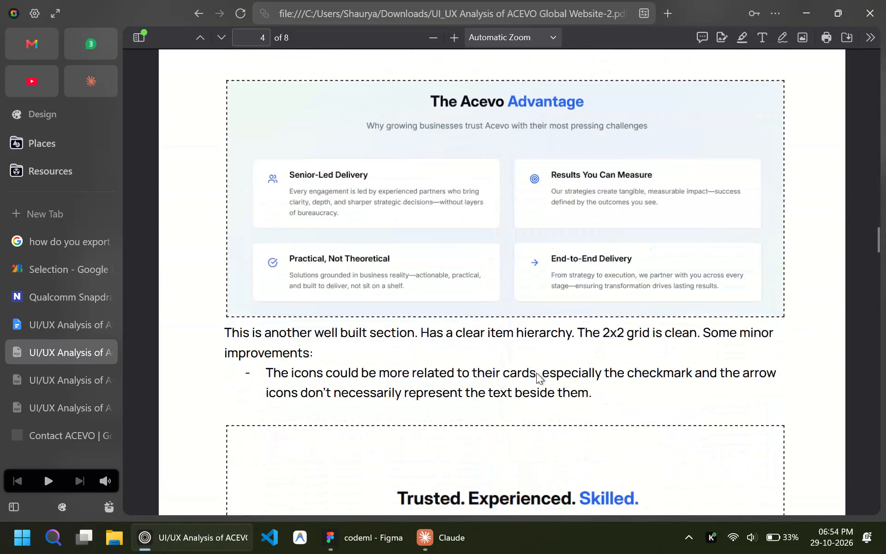
scroll(536, 373, "down", 20)
scroll(536, 373, "down", 20)
scroll(536, 373, "down", 6)
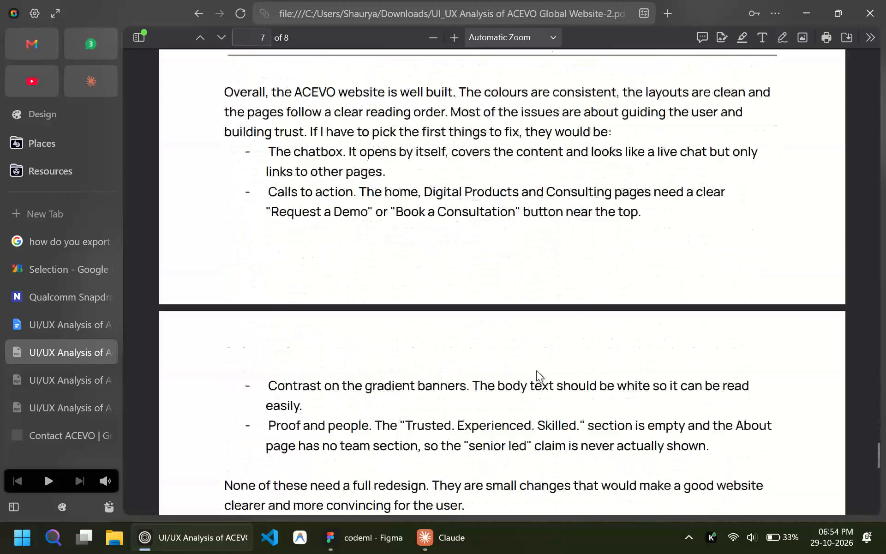
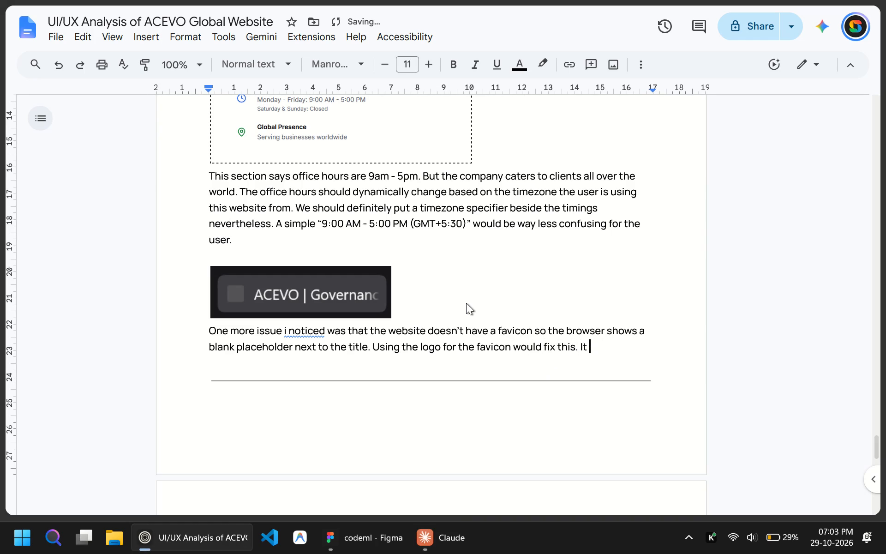
Continue the favicon paragraph's last sentence with "is a small improvement", correcting the misspelled last word.
type("is a small improvemtn")
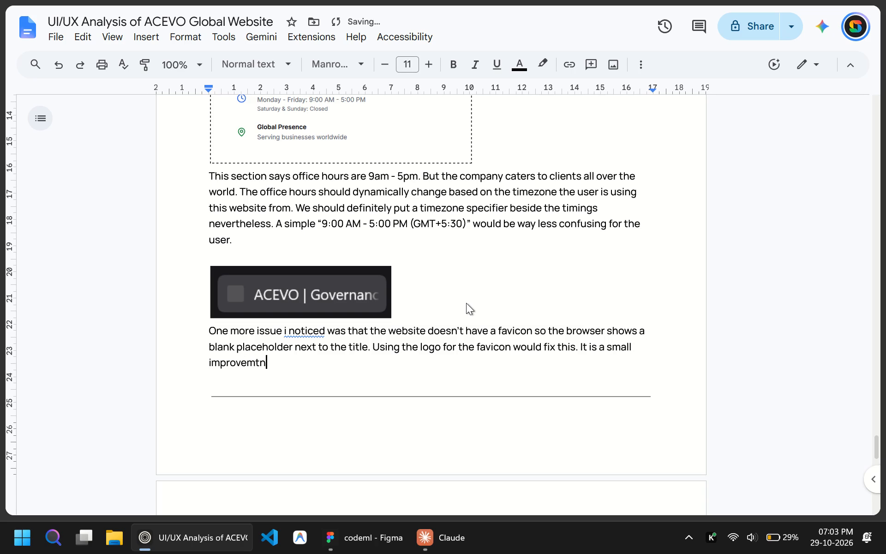
key("a")
key("BackSpace")
key("space")
type("and")
key("space")
key("BackSpace")
key("BackSpace")
key("BackSpace")
key("BackSpace")
key("BackSpace")
key("BackSpace")
key("BackSpace")
type("ent")
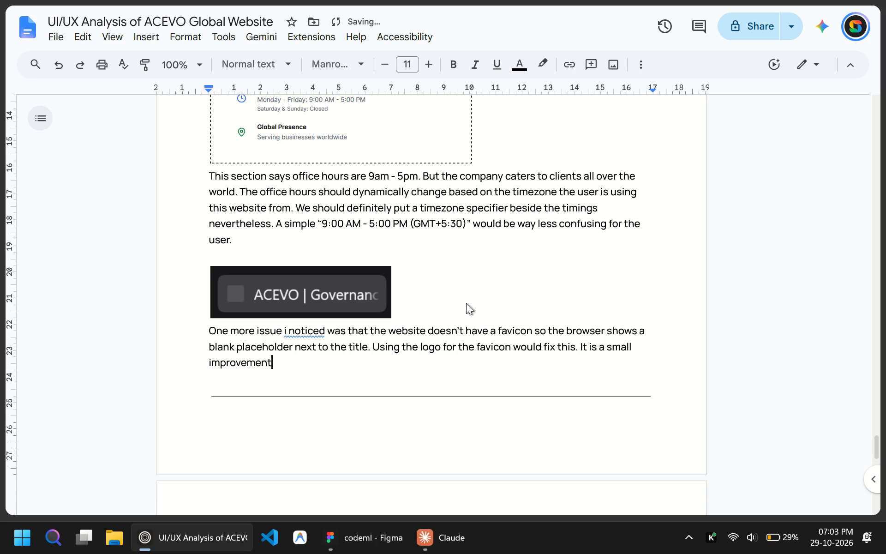
Complete the favicon paragraph's last sentence with "to make the tab easier to recognise.".
key("space")
type("and will")
key("space")
key("BackSpace")
key("BackSpace")
key("BackSpace")
key("BackSpace")
key("BackSpace")
key("BackSpace")
key("BackSpace")
key("BackSpace")
key("BackSpace")
type("to make the tab easier to recognise")
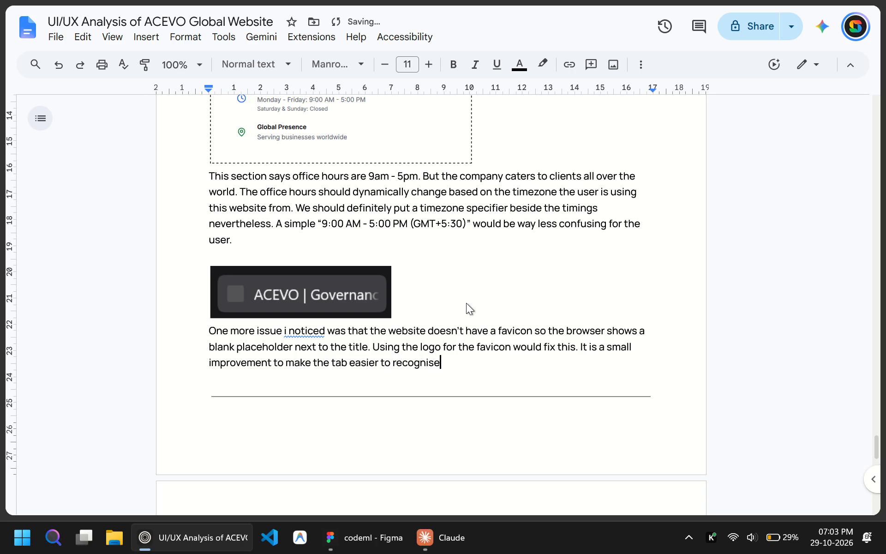
type(".")
Check the closing summary and open the grammar suggestion on "section" in the "Proof and people" bullet.
scroll(561, 261, "down", 9)
scroll(561, 259, "up", 2)
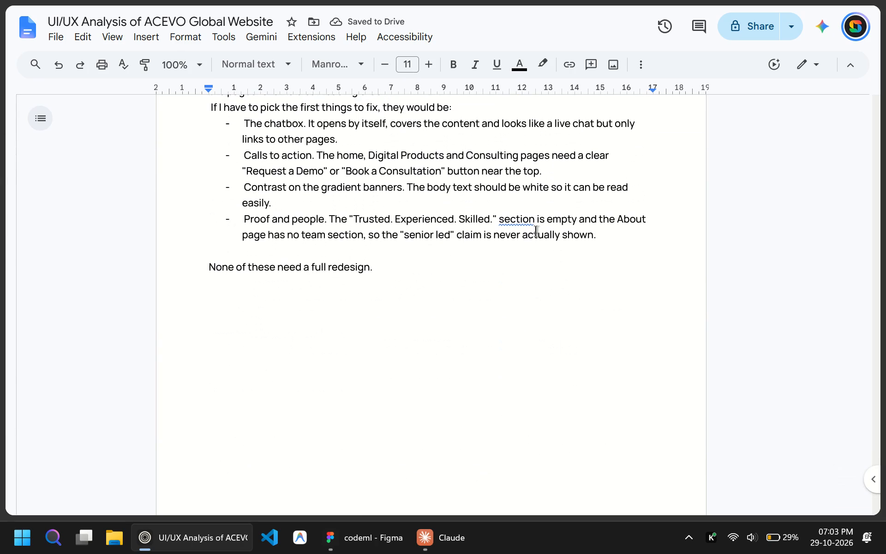
left_click(515, 217)
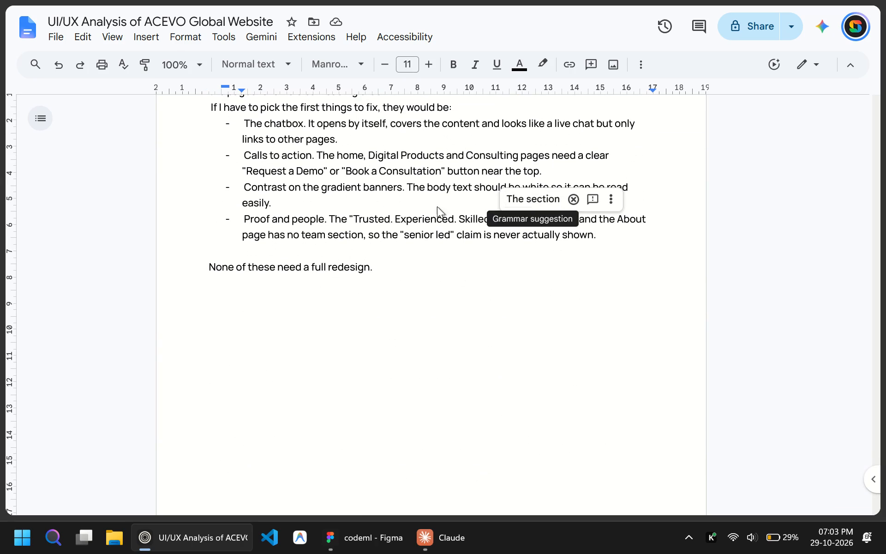
Download the finished UI/UX analysis as a PDF document.
left_click(61, 36)
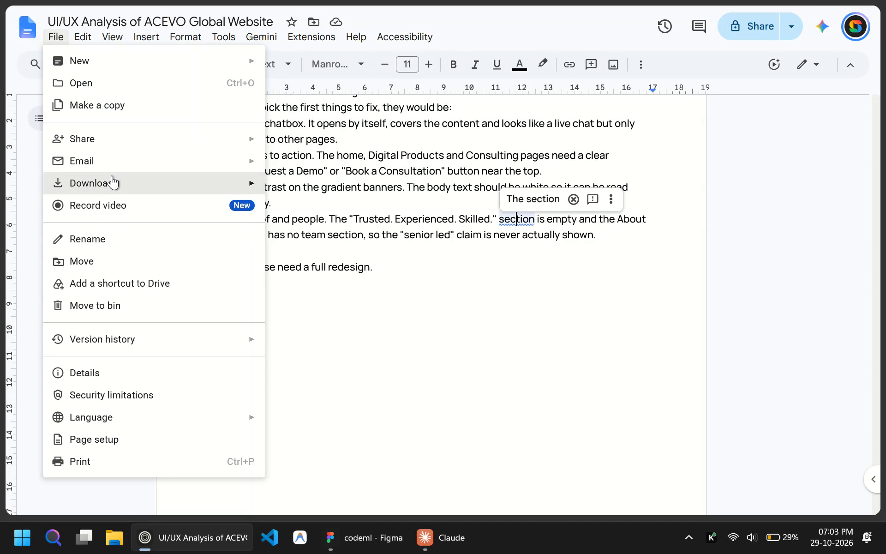
left_click(334, 205)
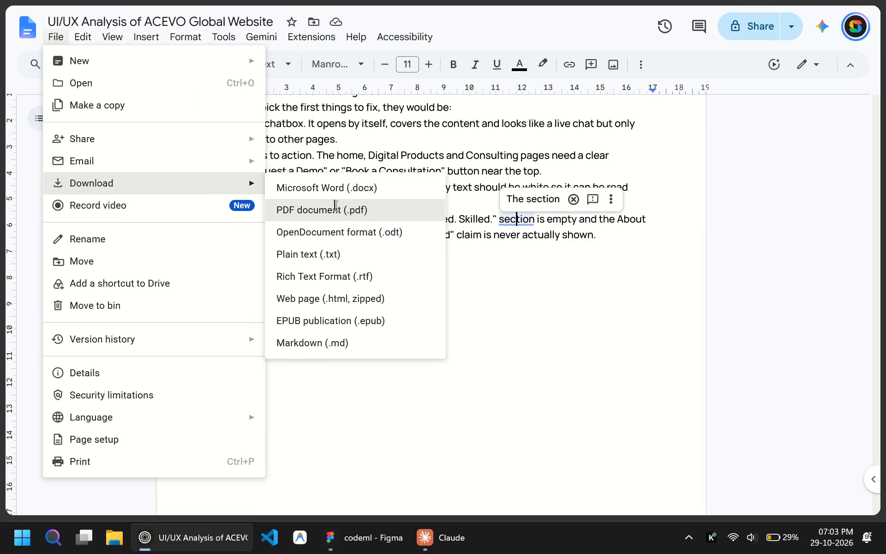
scroll(334, 205, "up", 6)
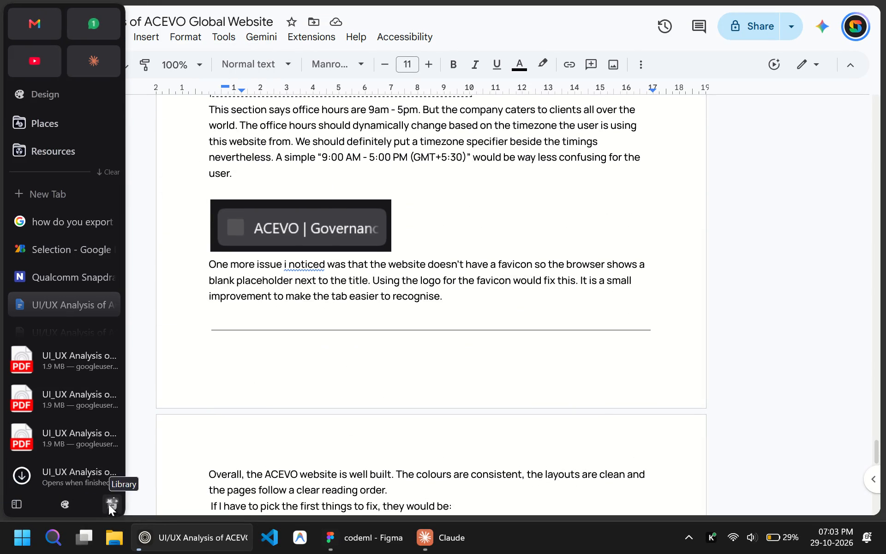
In File Explorer, rename the newest analysis PDF in the Downloads folder as "UI_UX Analysis of ACEVO Global Website-8" and close the window.
left_click(115, 540)
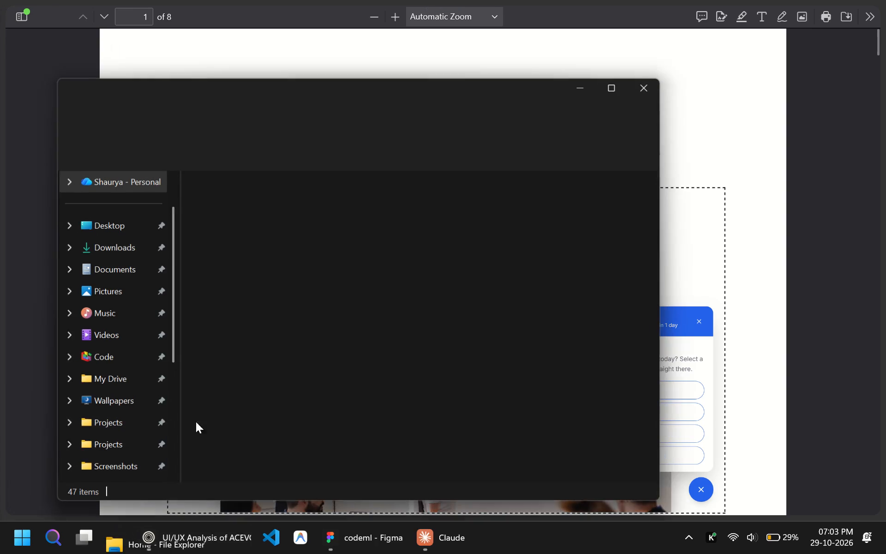
left_click(108, 254)
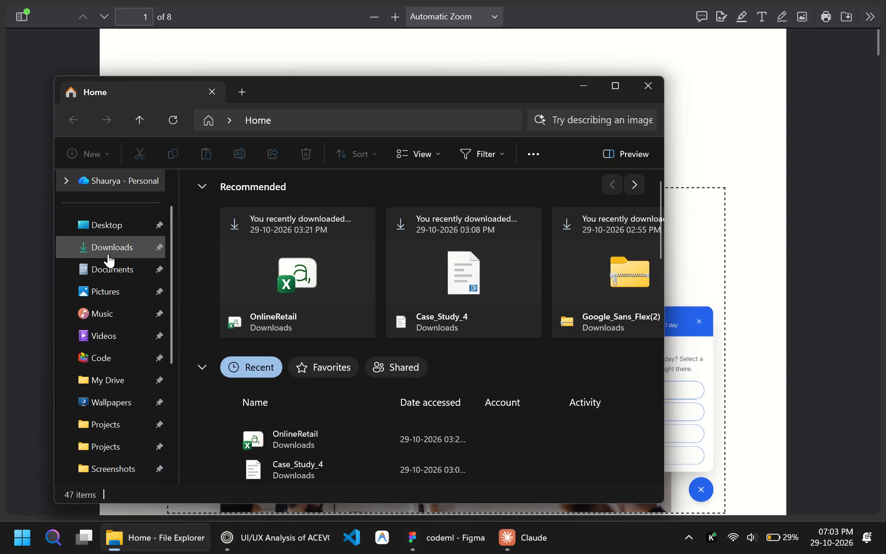
left_click(241, 237)
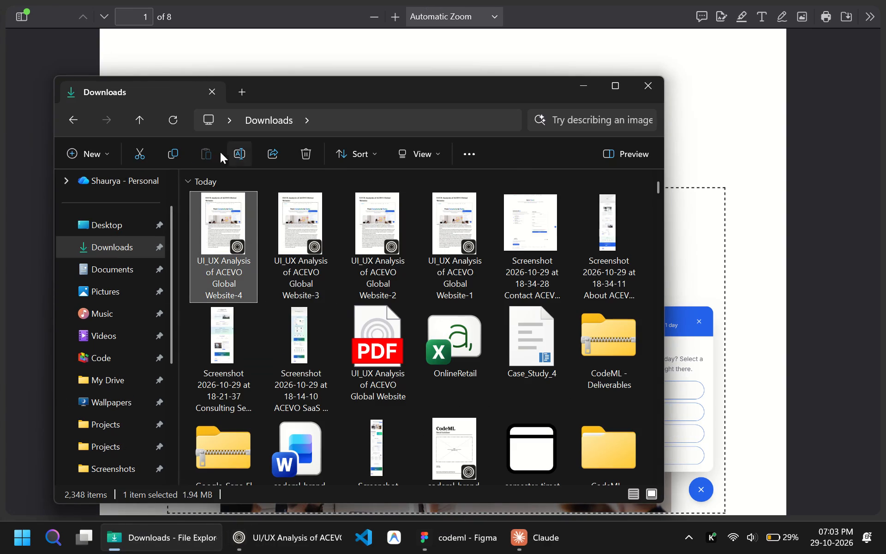
left_click(243, 145)
key("Right")
key("BackSpace")
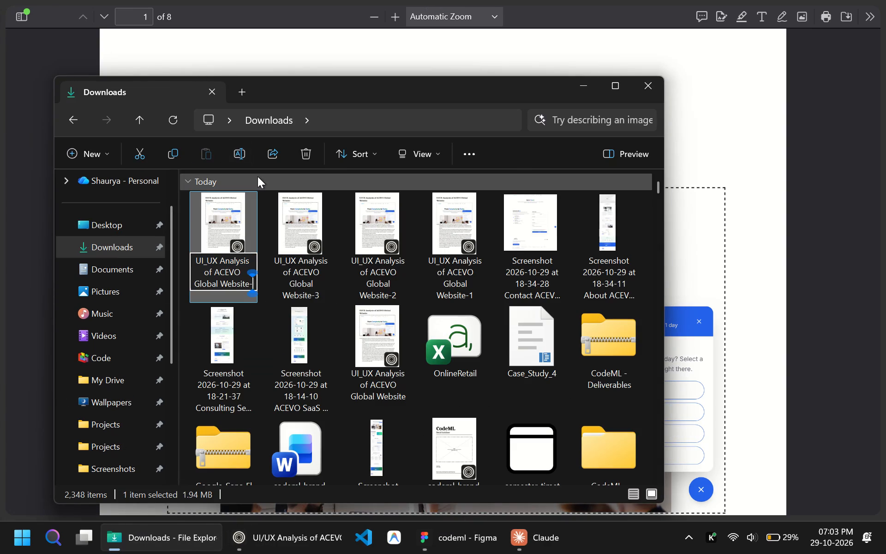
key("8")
key("Return")
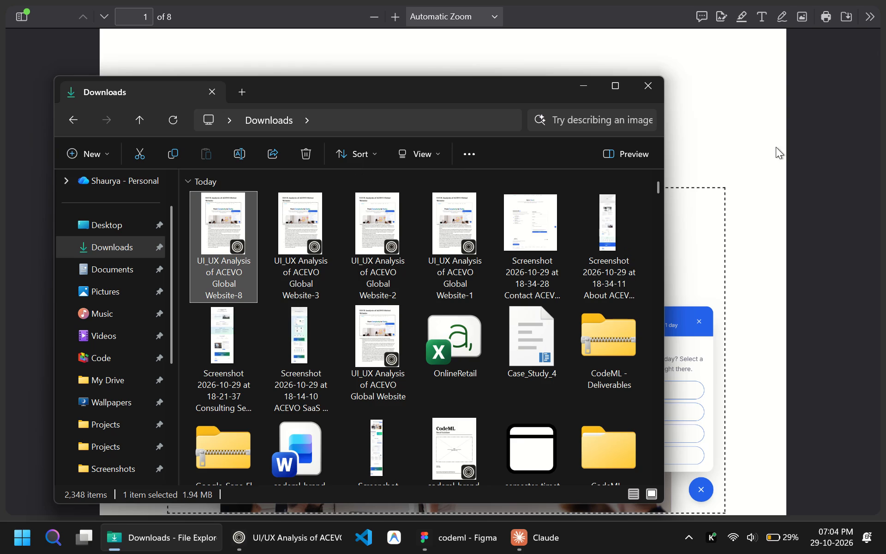